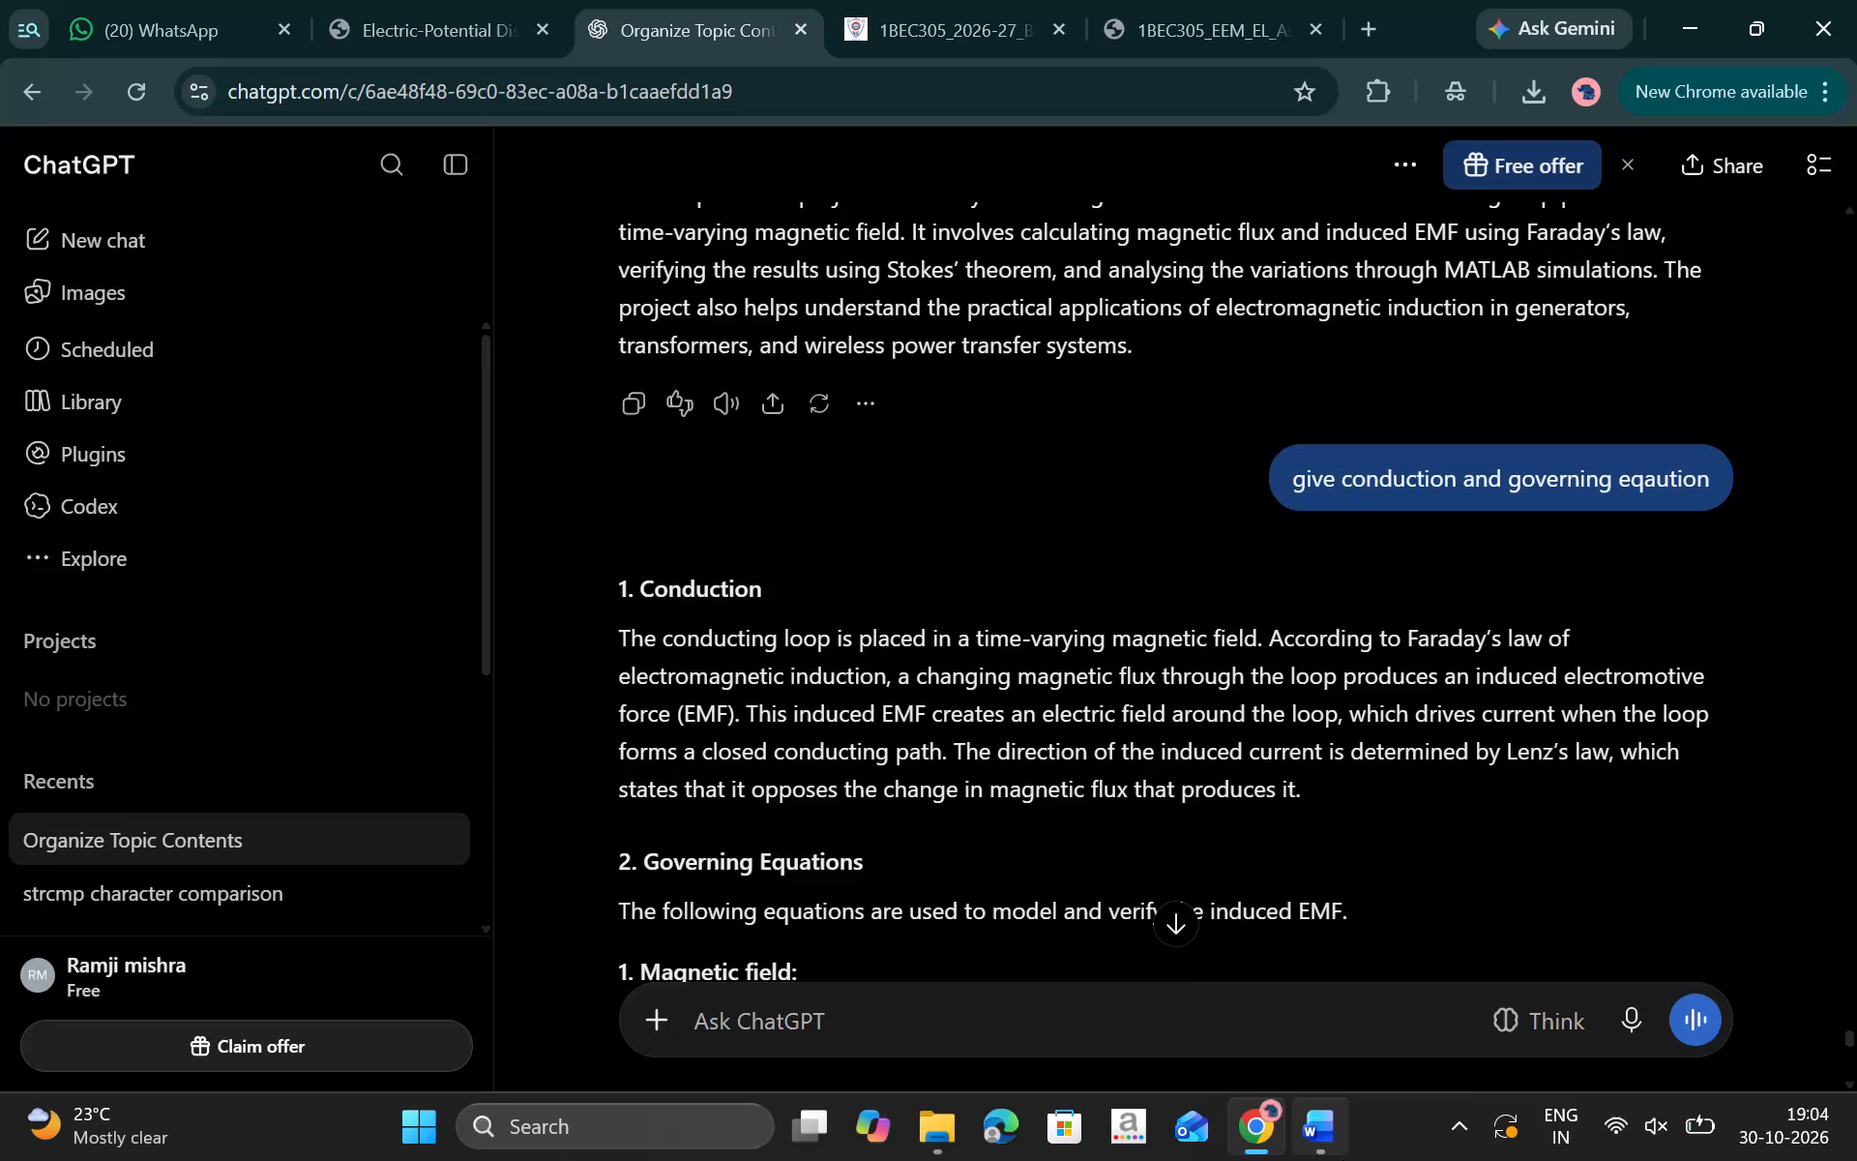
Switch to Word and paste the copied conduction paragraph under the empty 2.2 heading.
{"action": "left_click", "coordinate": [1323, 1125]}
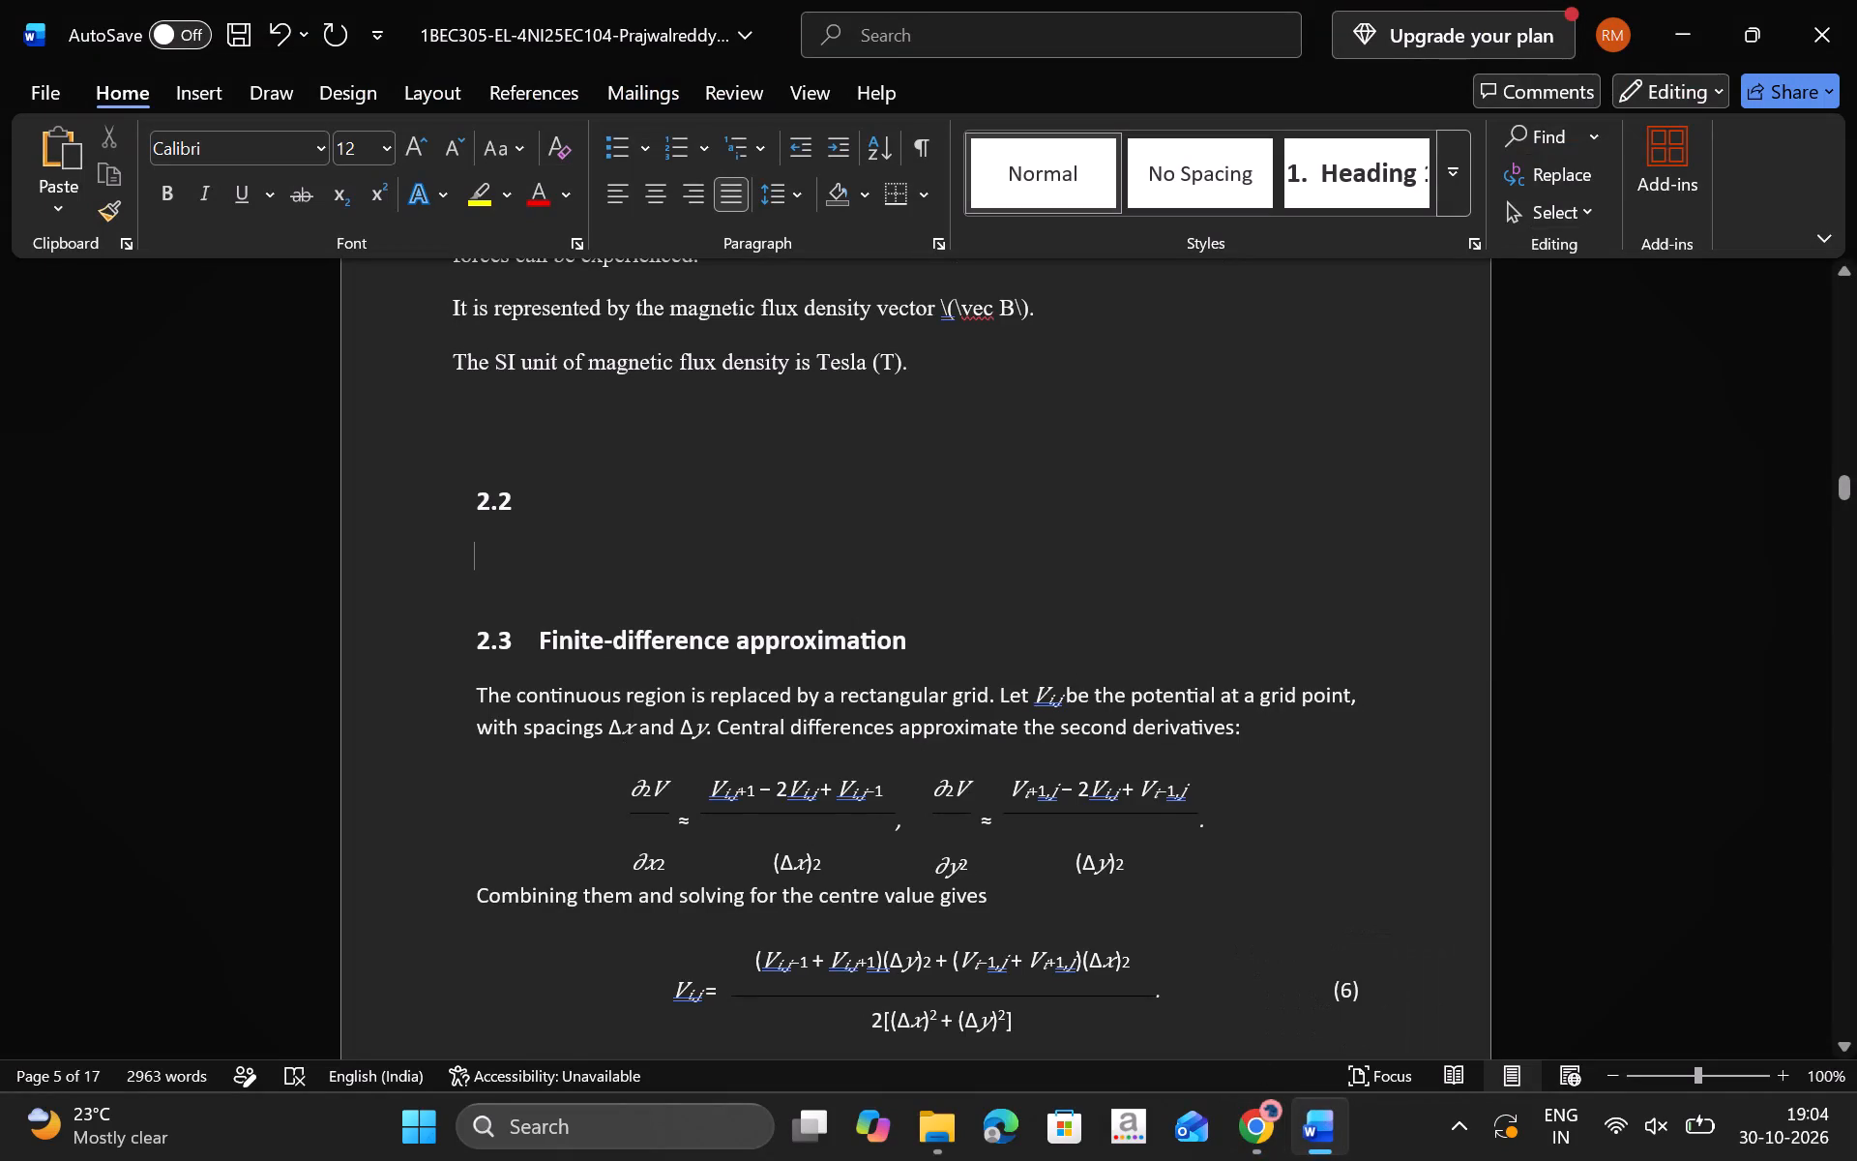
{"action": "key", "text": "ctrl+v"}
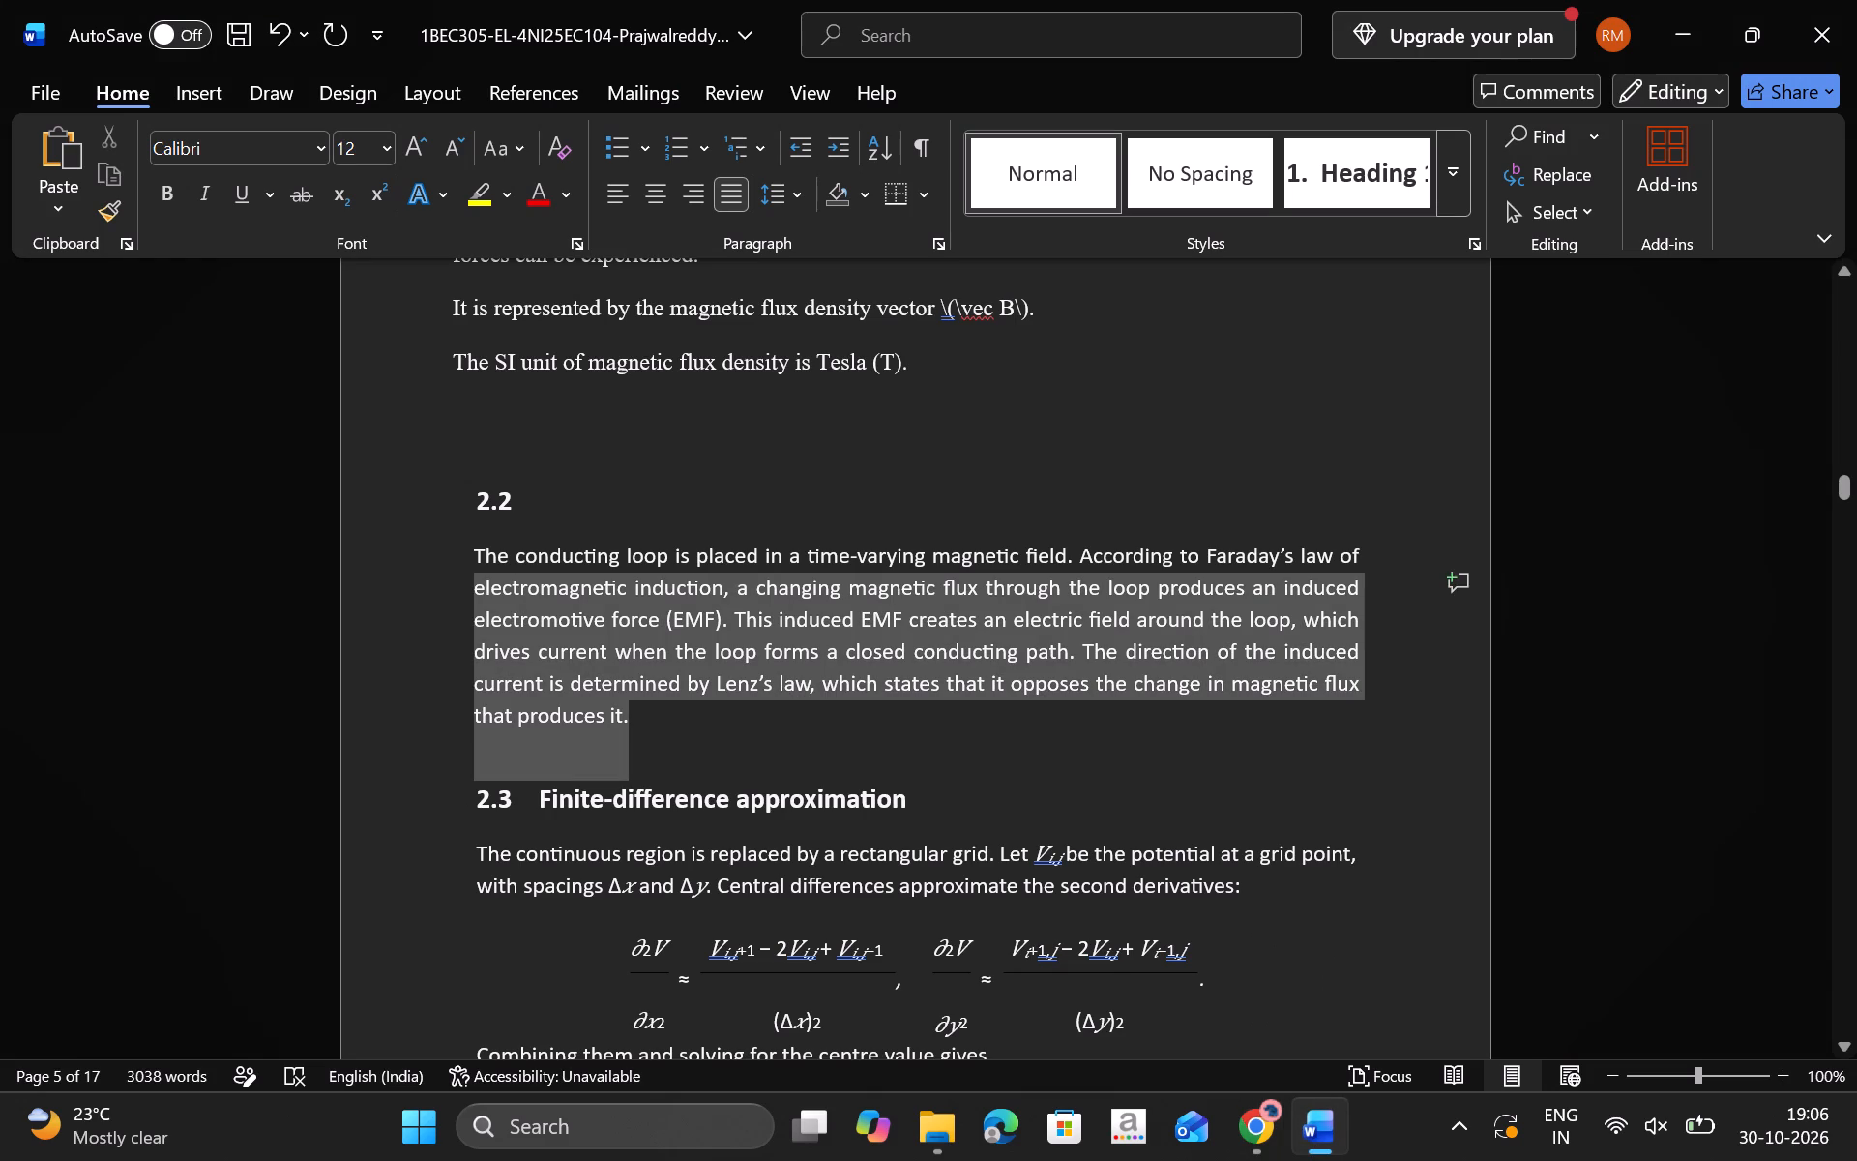
{"action": "left_click_drag", "start_coordinate": [508, 554], "coordinate": [498, 545]}
{"action": "key", "text": "Delete"}
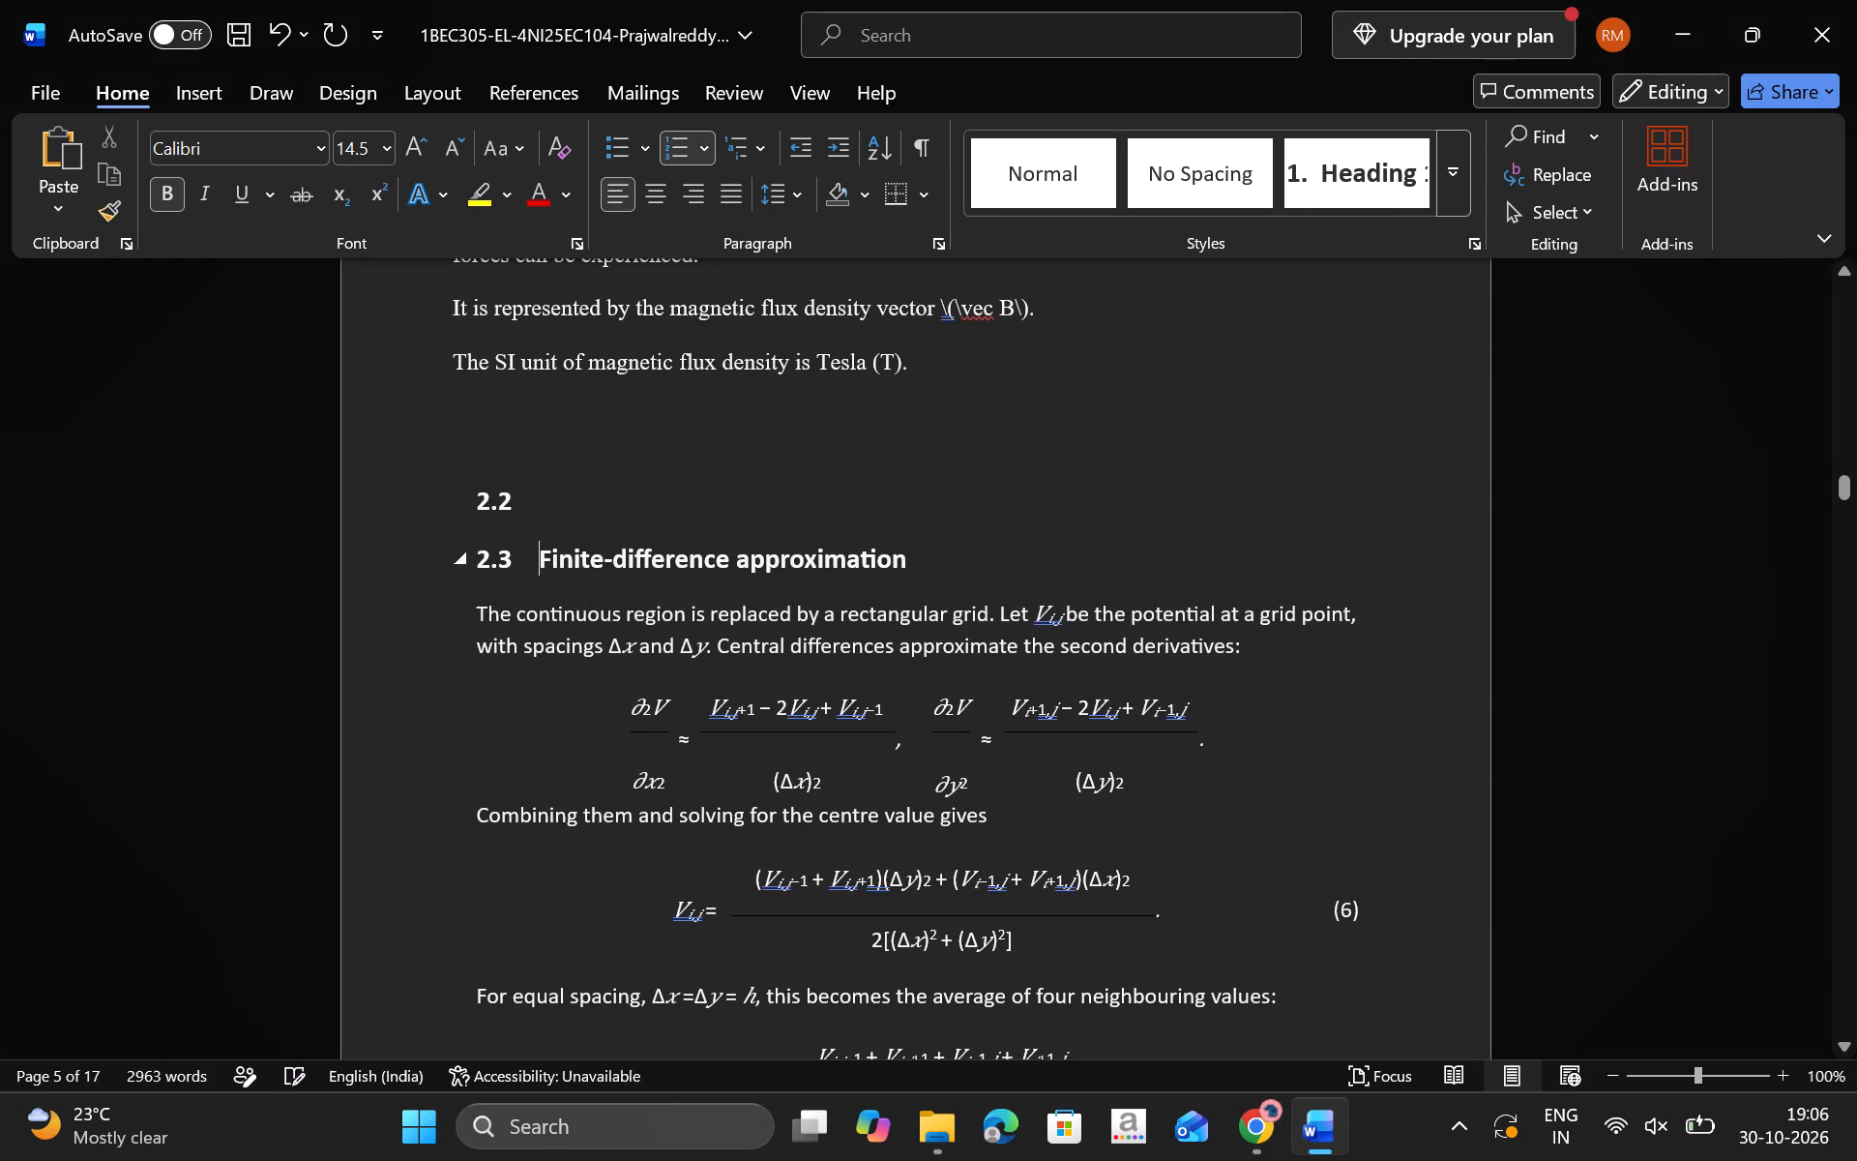
{"action": "left_click", "coordinate": [554, 516]}
{"action": "key", "text": "Return"}
{"action": "key", "text": "ctrl+v"}
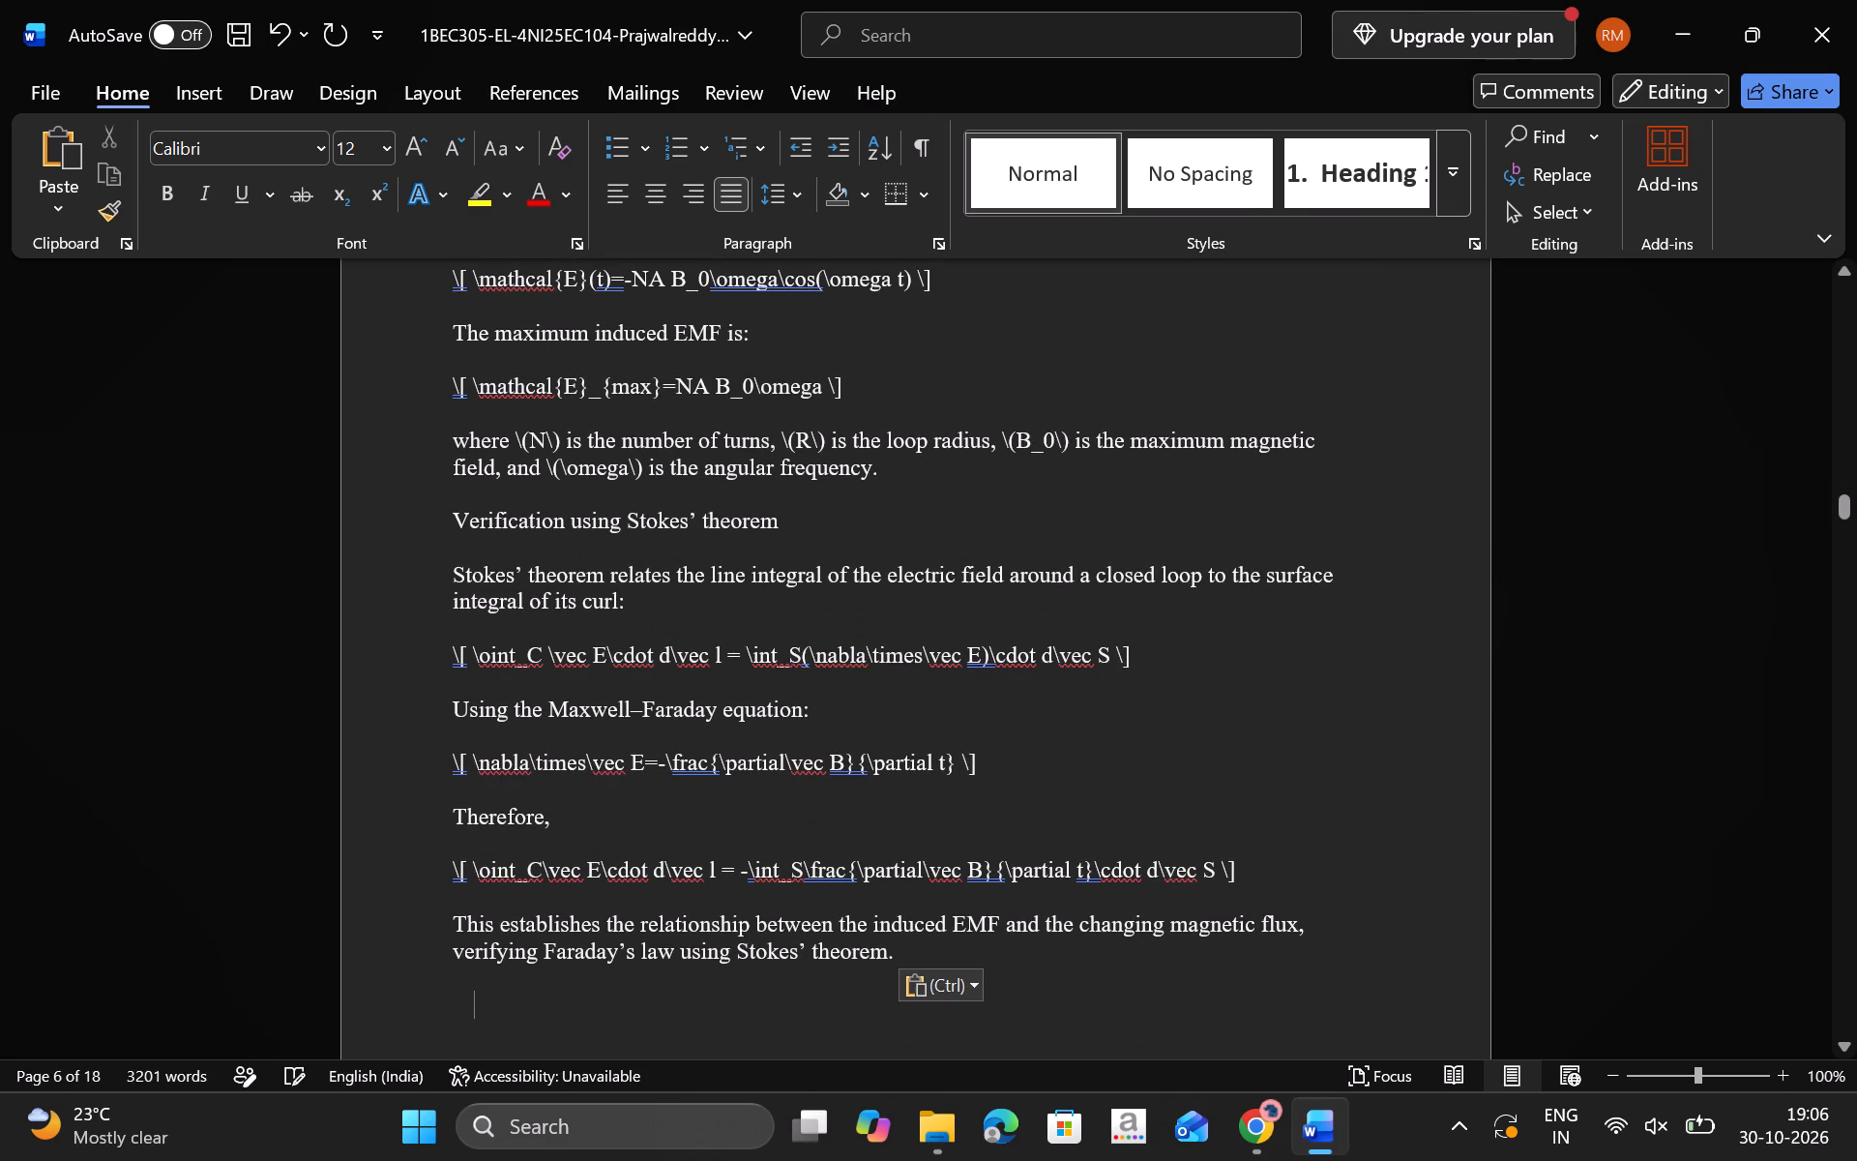
Review the pasted section 2.2 text and equations, along with the report sections following it through 3.2 Boundary conditions.
{"action": "scroll", "coordinate": [971, 533], "scroll_direction": "up", "scroll_amount": 4}
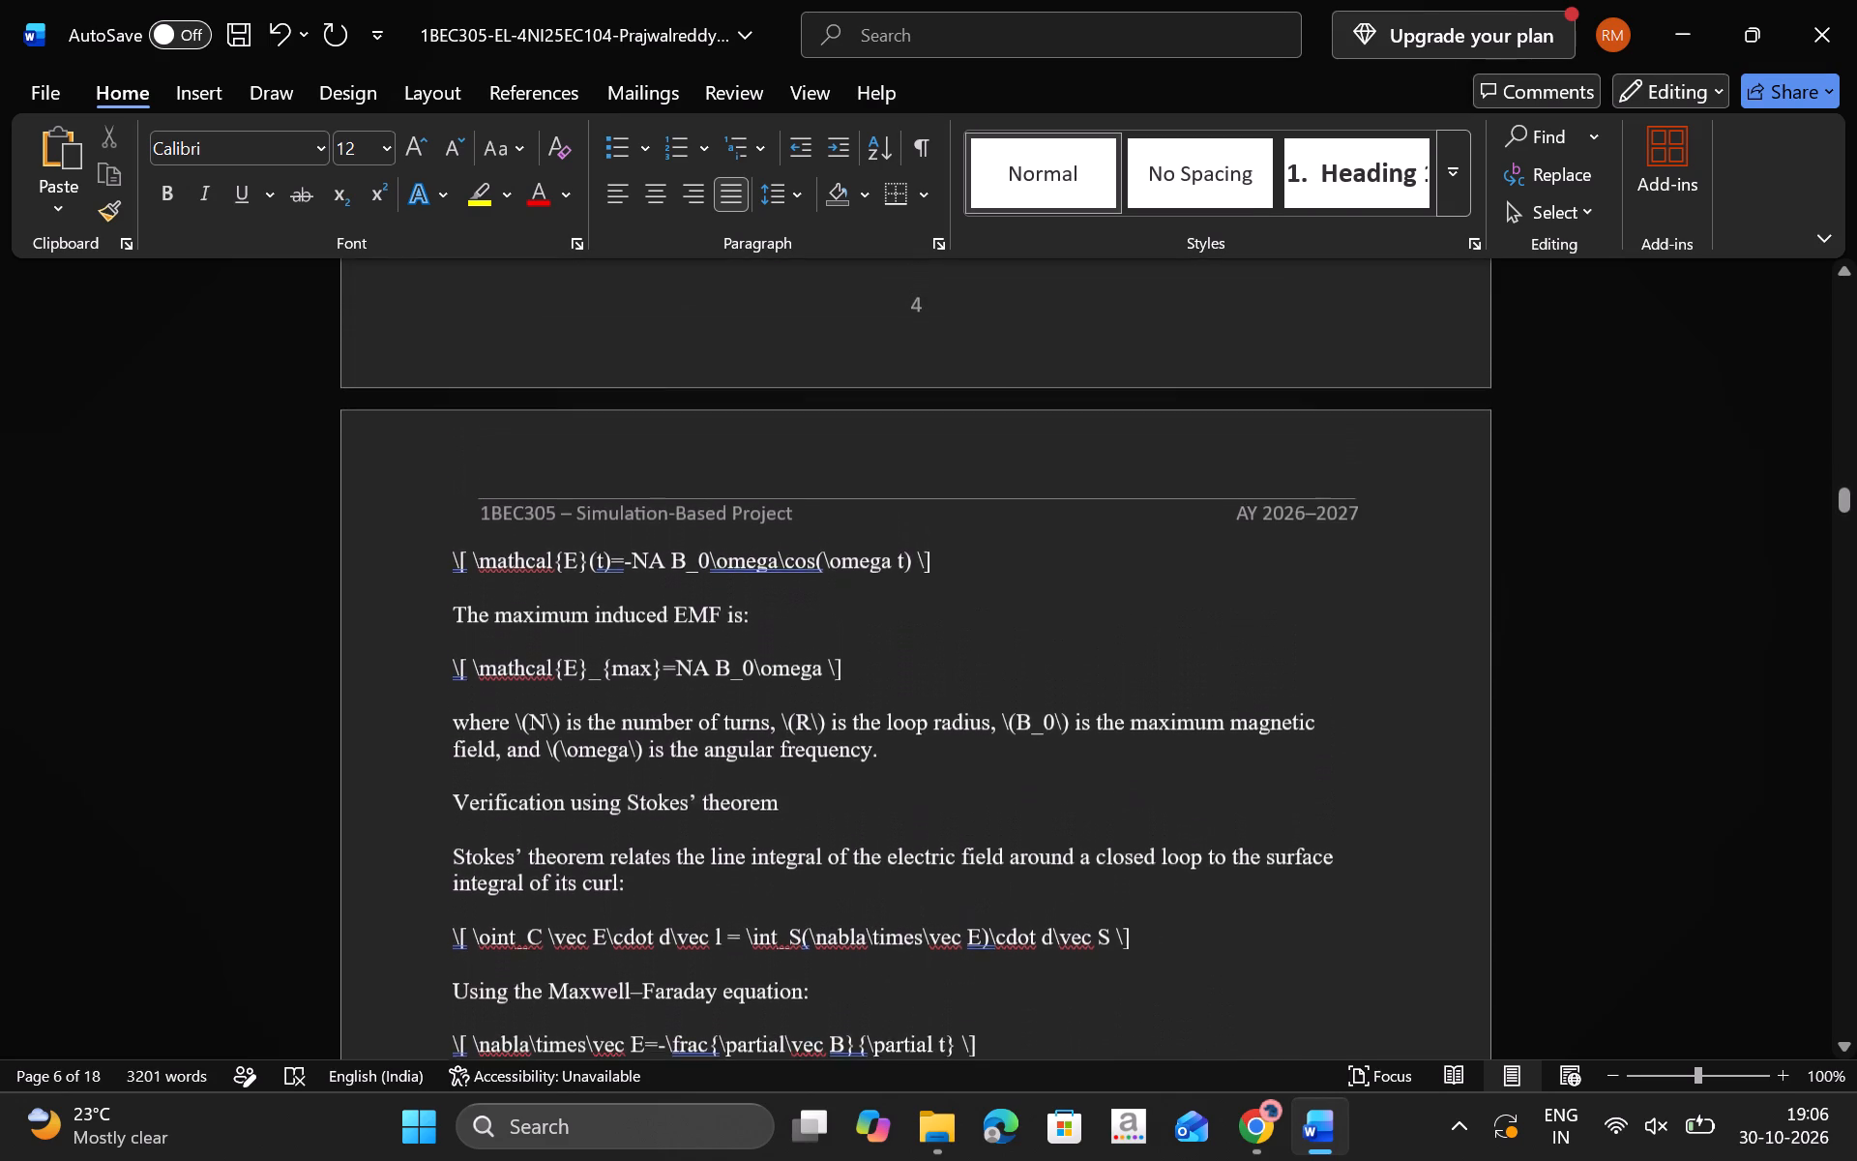
{"action": "scroll", "coordinate": [971, 533], "scroll_direction": "up", "scroll_amount": 4}
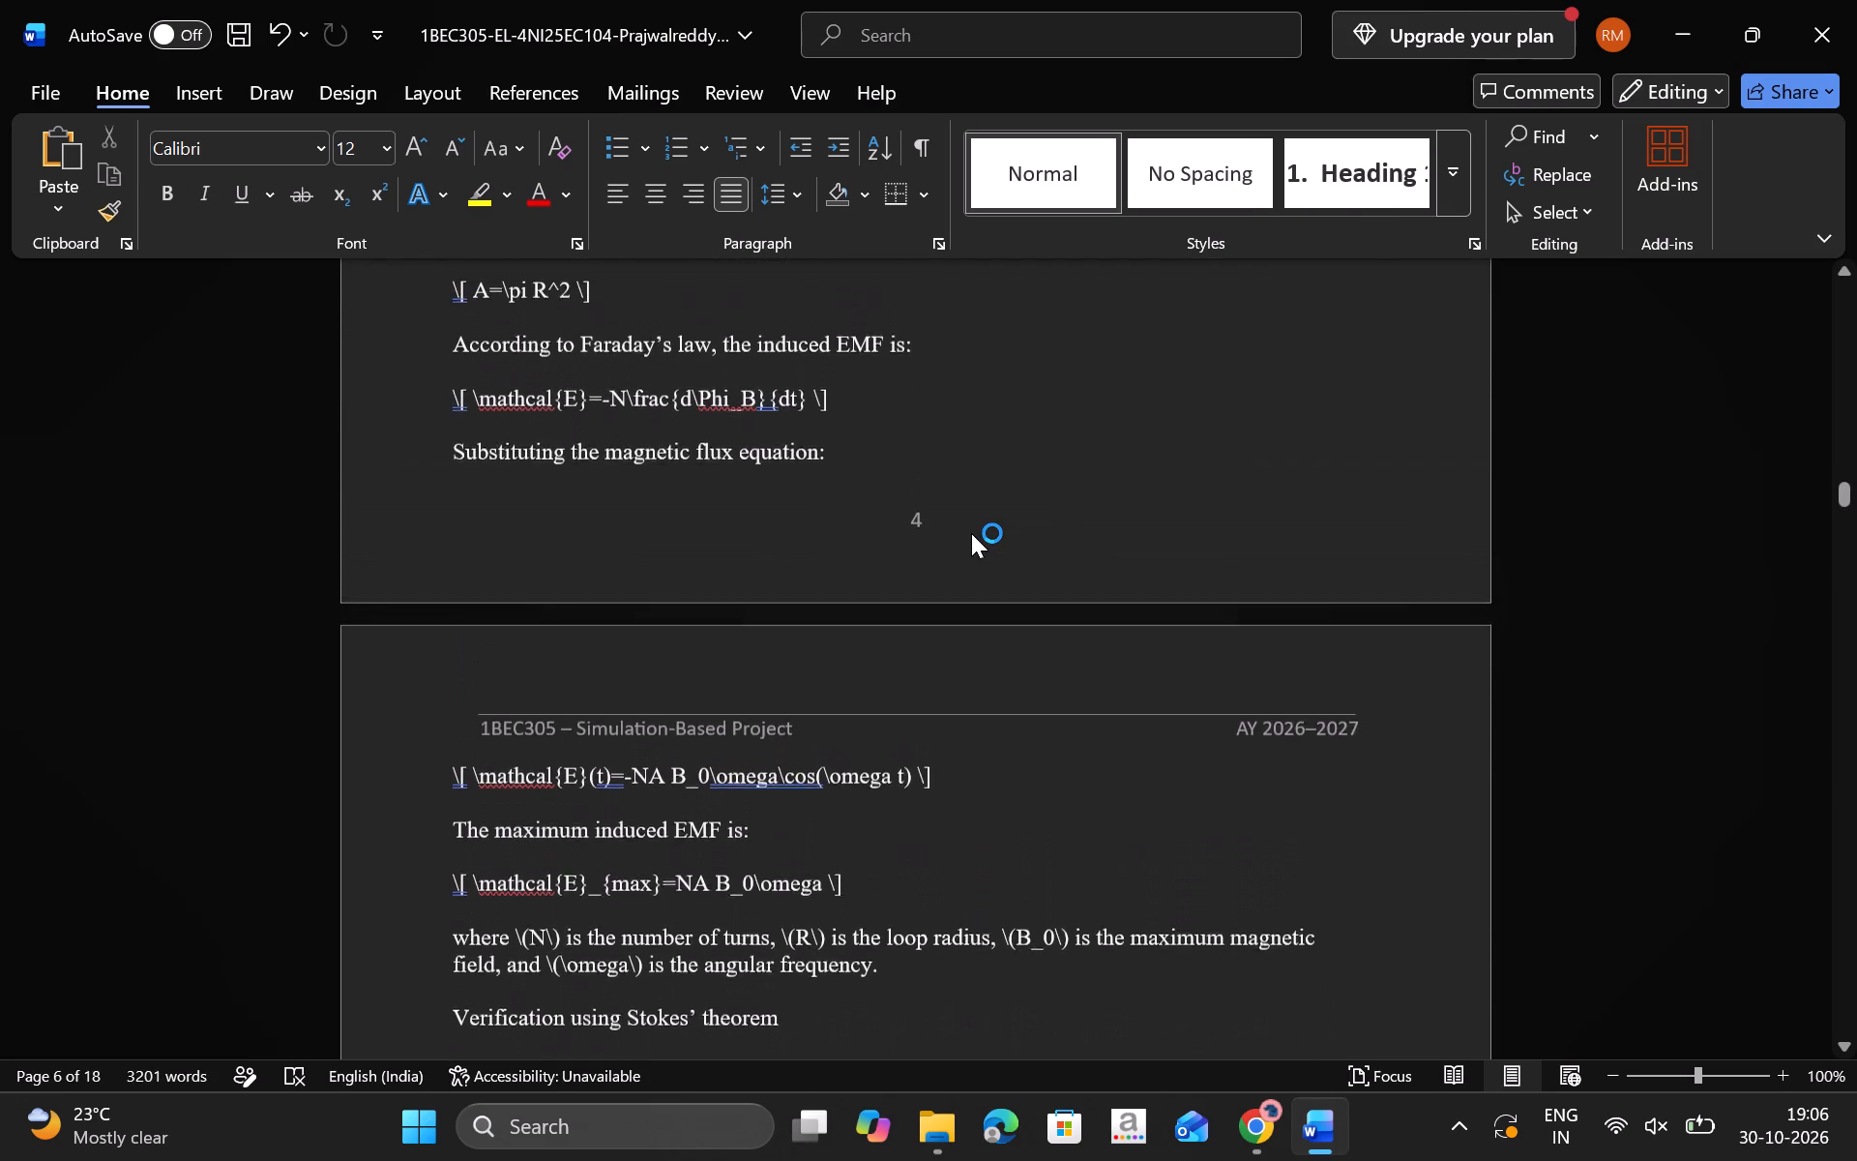
{"action": "scroll", "coordinate": [971, 533], "scroll_direction": "up", "scroll_amount": 4}
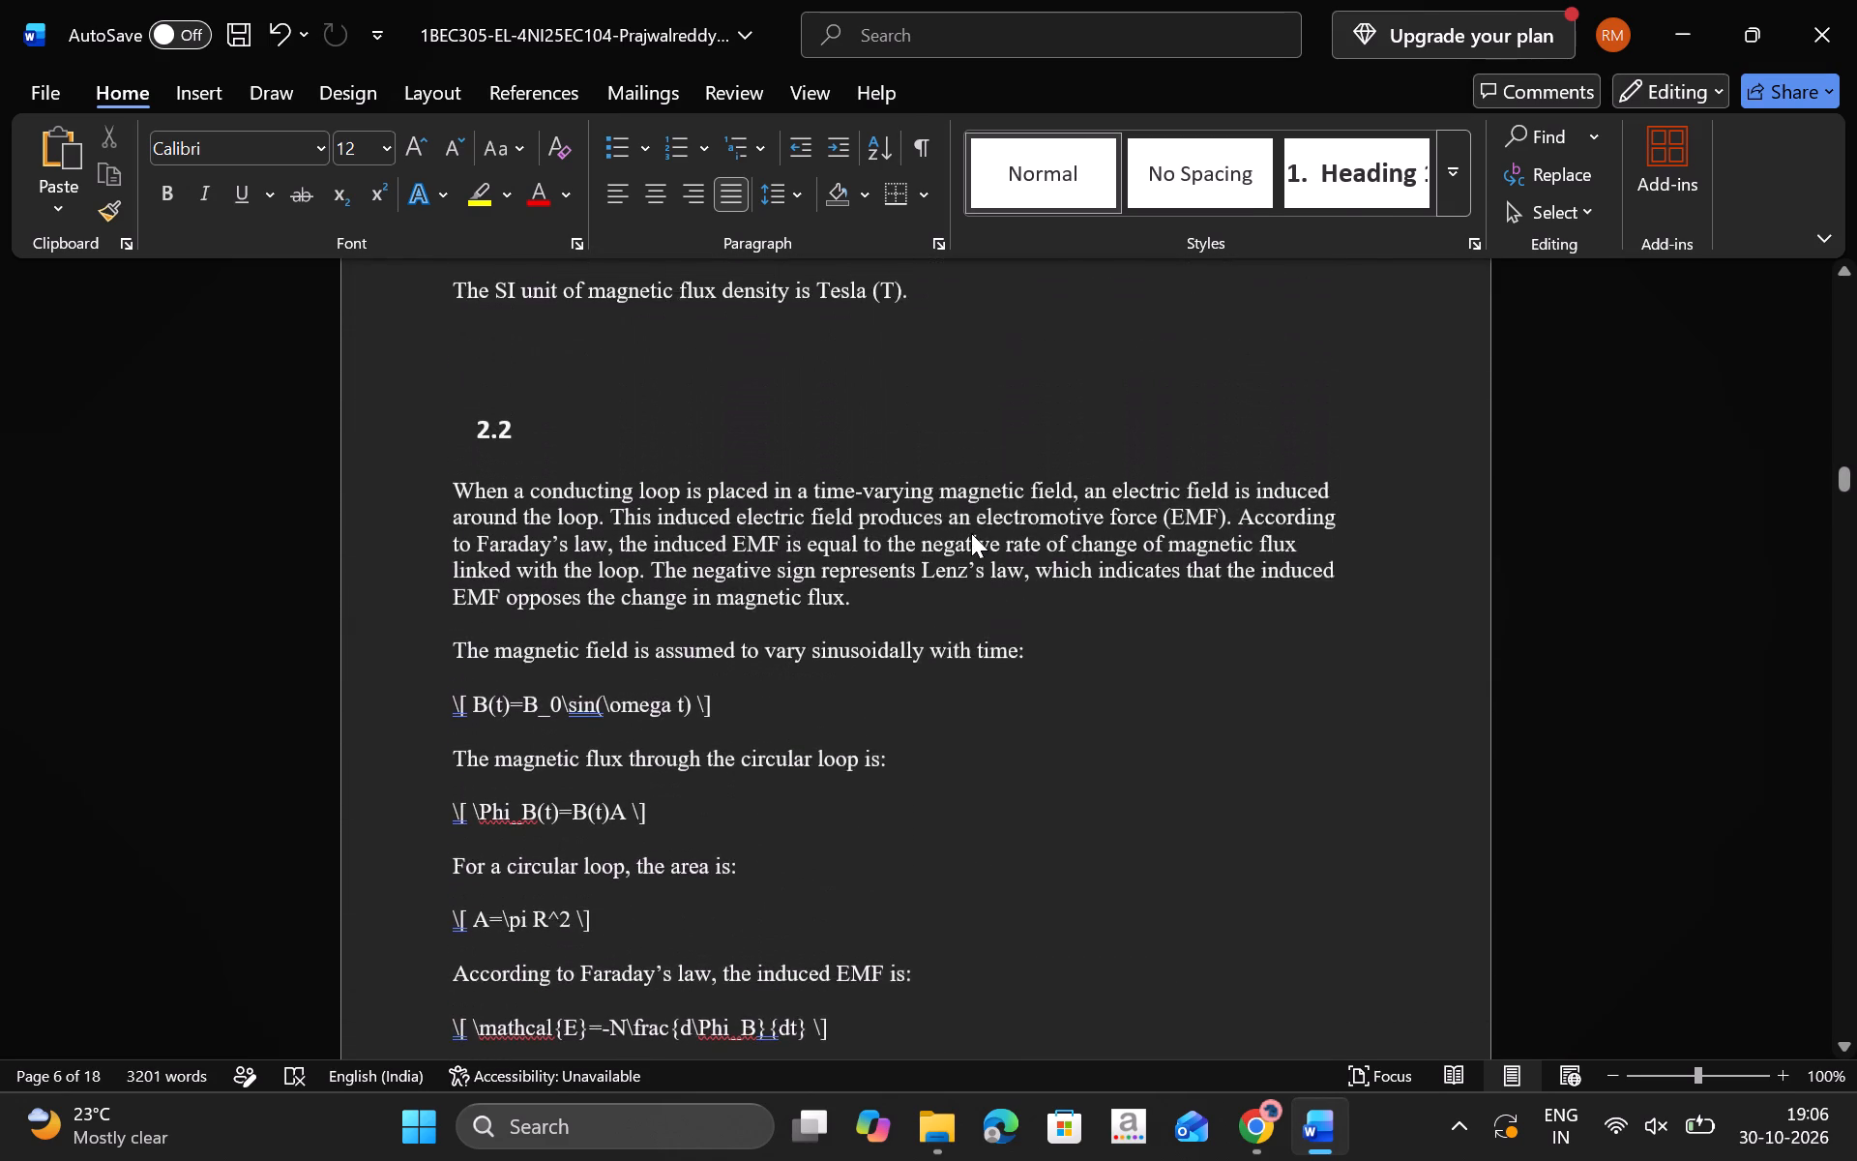
{"action": "scroll", "coordinate": [971, 533], "scroll_direction": "right", "scroll_amount": 1}
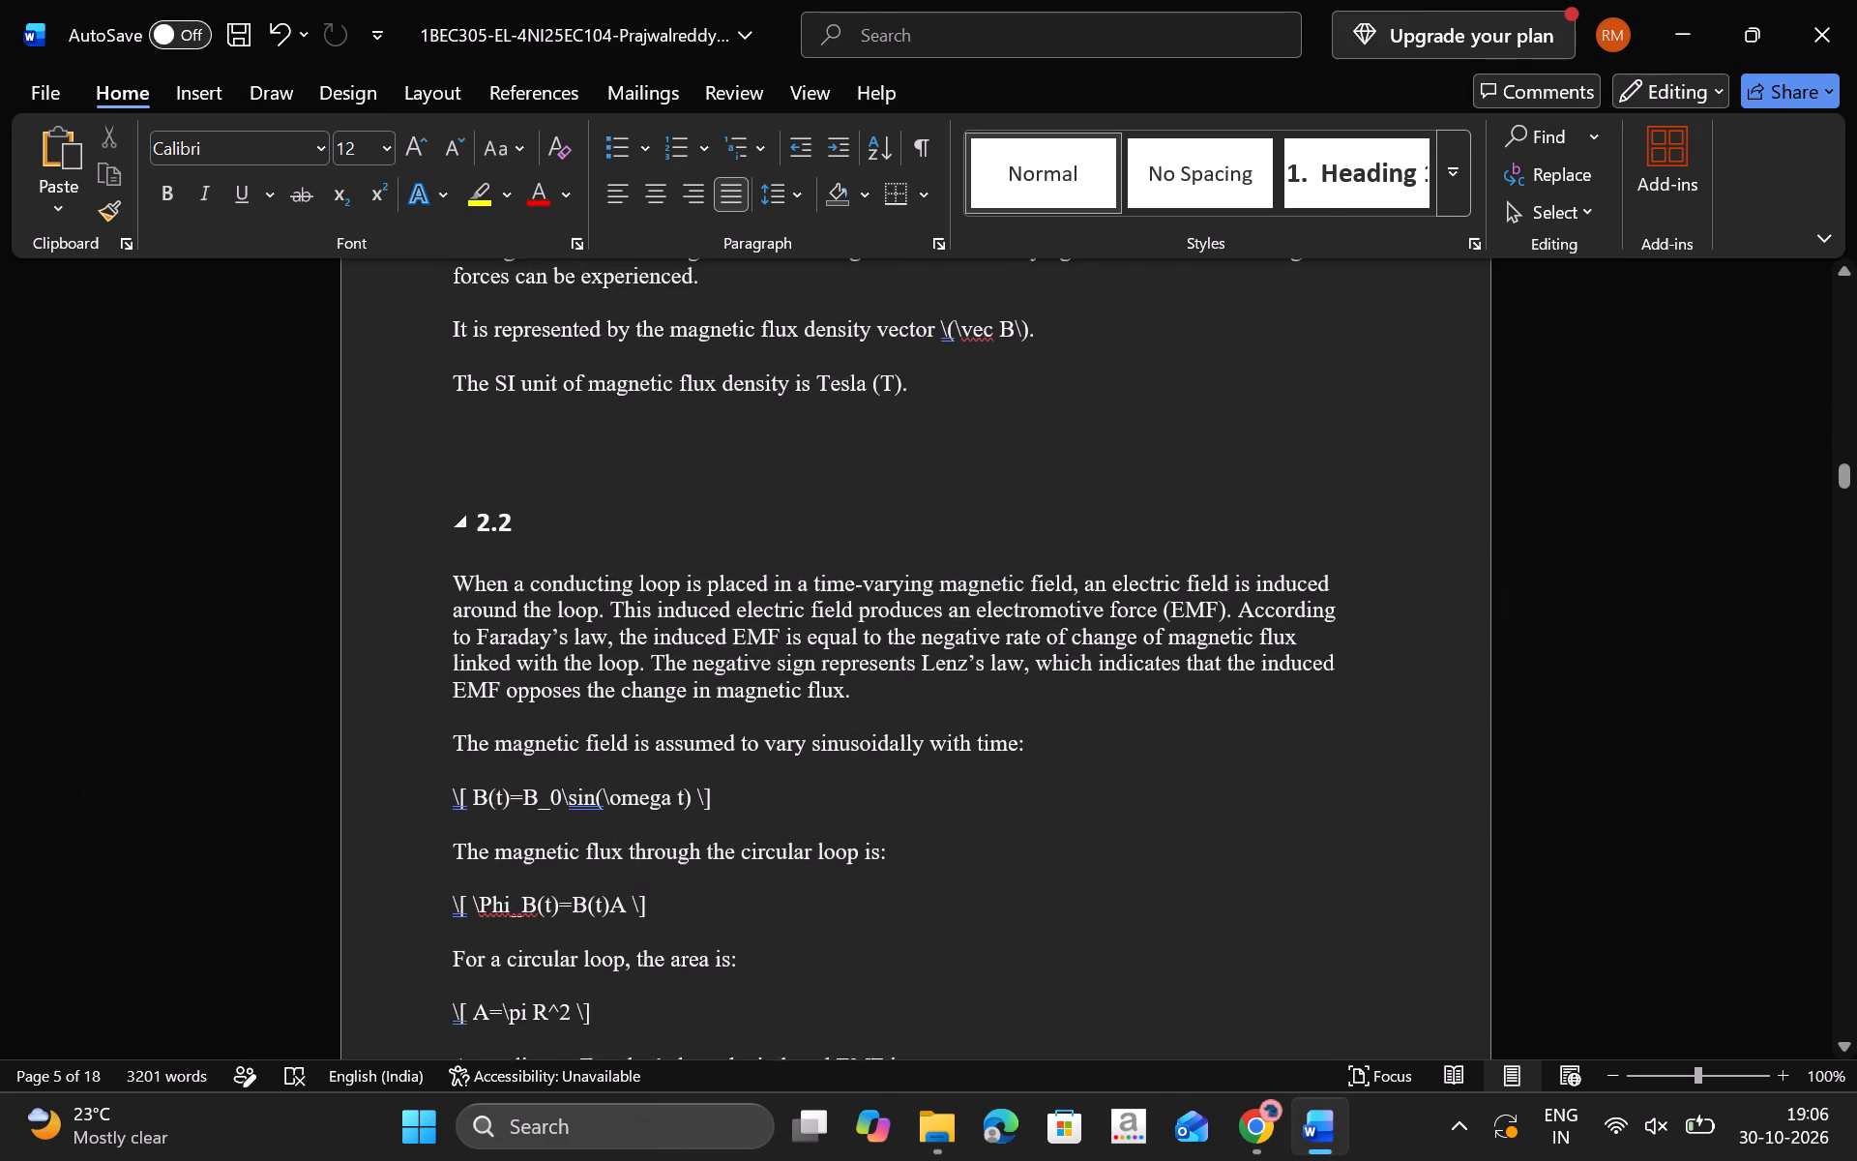
{"action": "scroll", "coordinate": [971, 533], "scroll_direction": "right", "scroll_amount": 1}
{"action": "scroll", "coordinate": [971, 533], "scroll_direction": "down", "scroll_amount": 3}
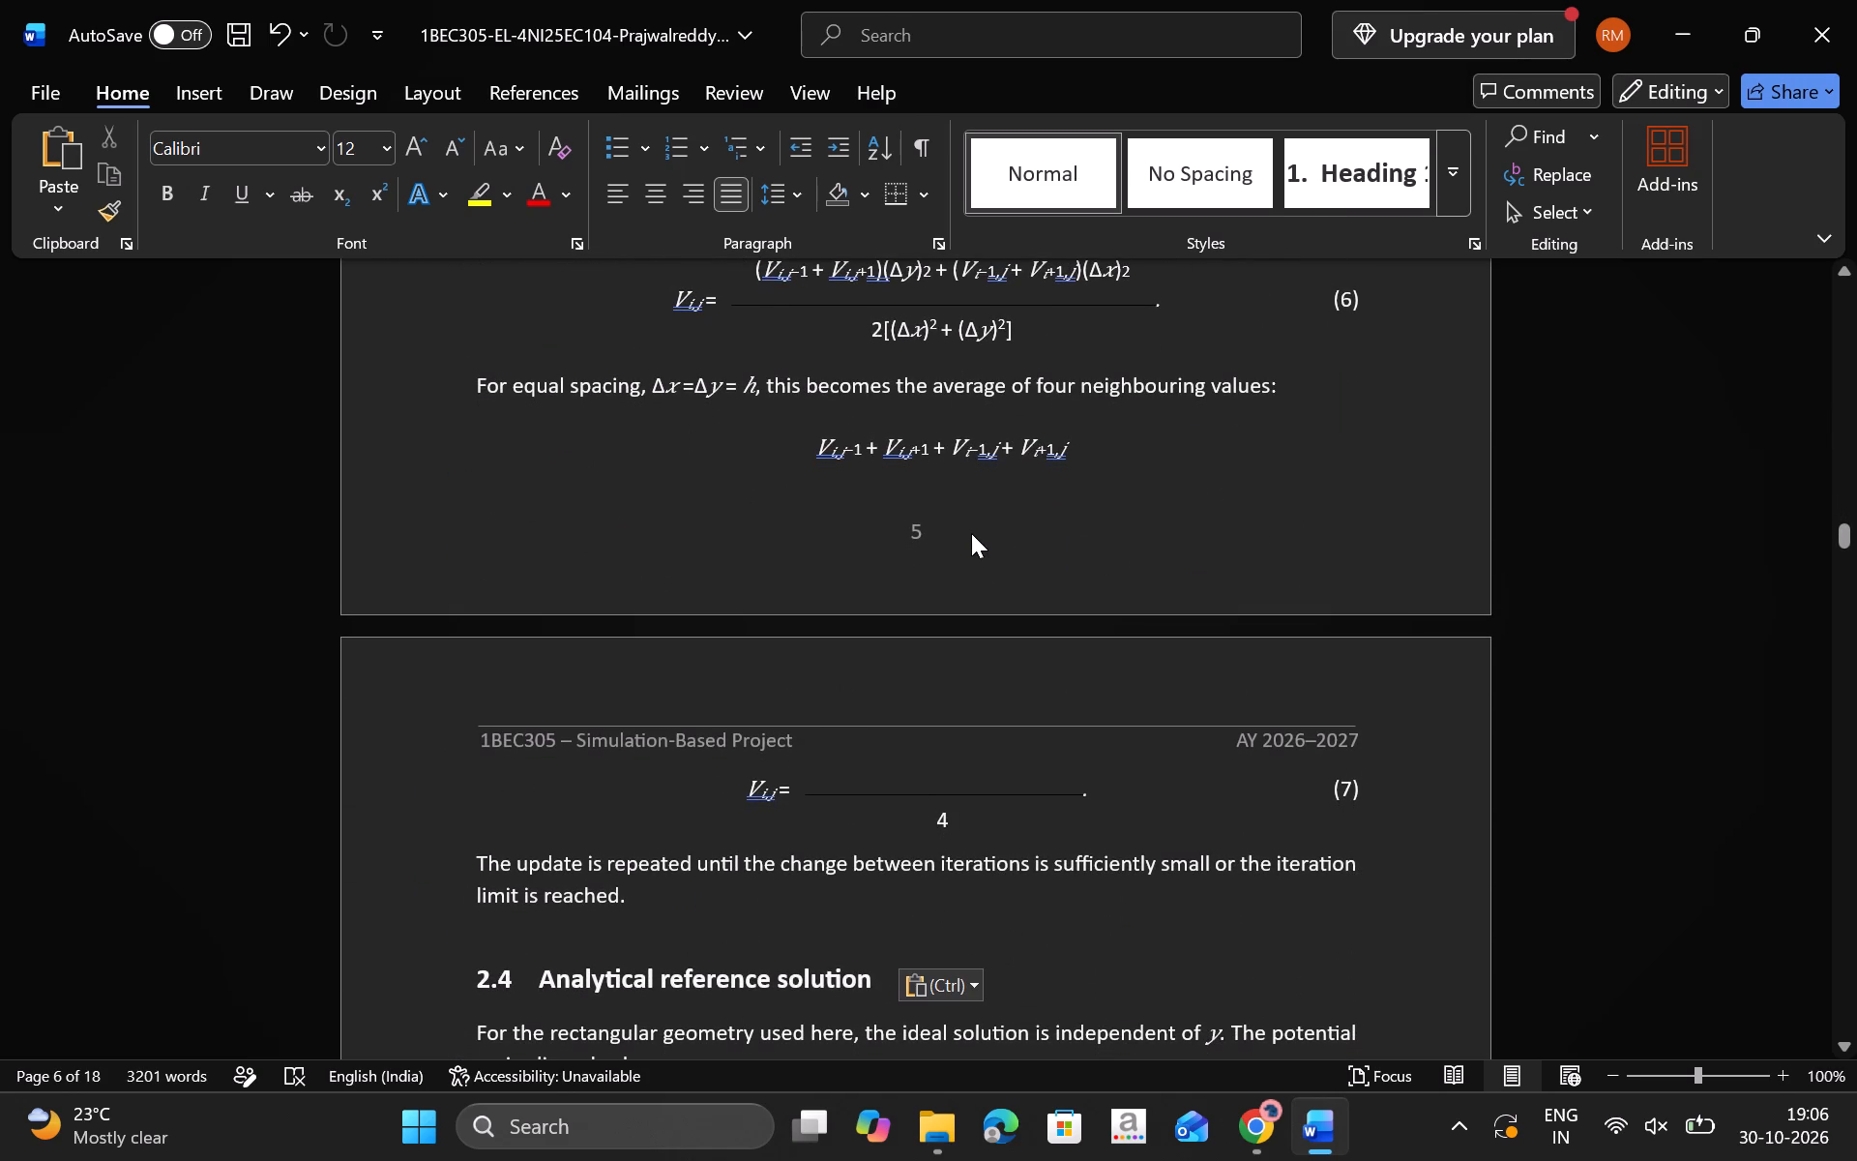
{"action": "scroll", "coordinate": [971, 533], "scroll_direction": "down", "scroll_amount": 3}
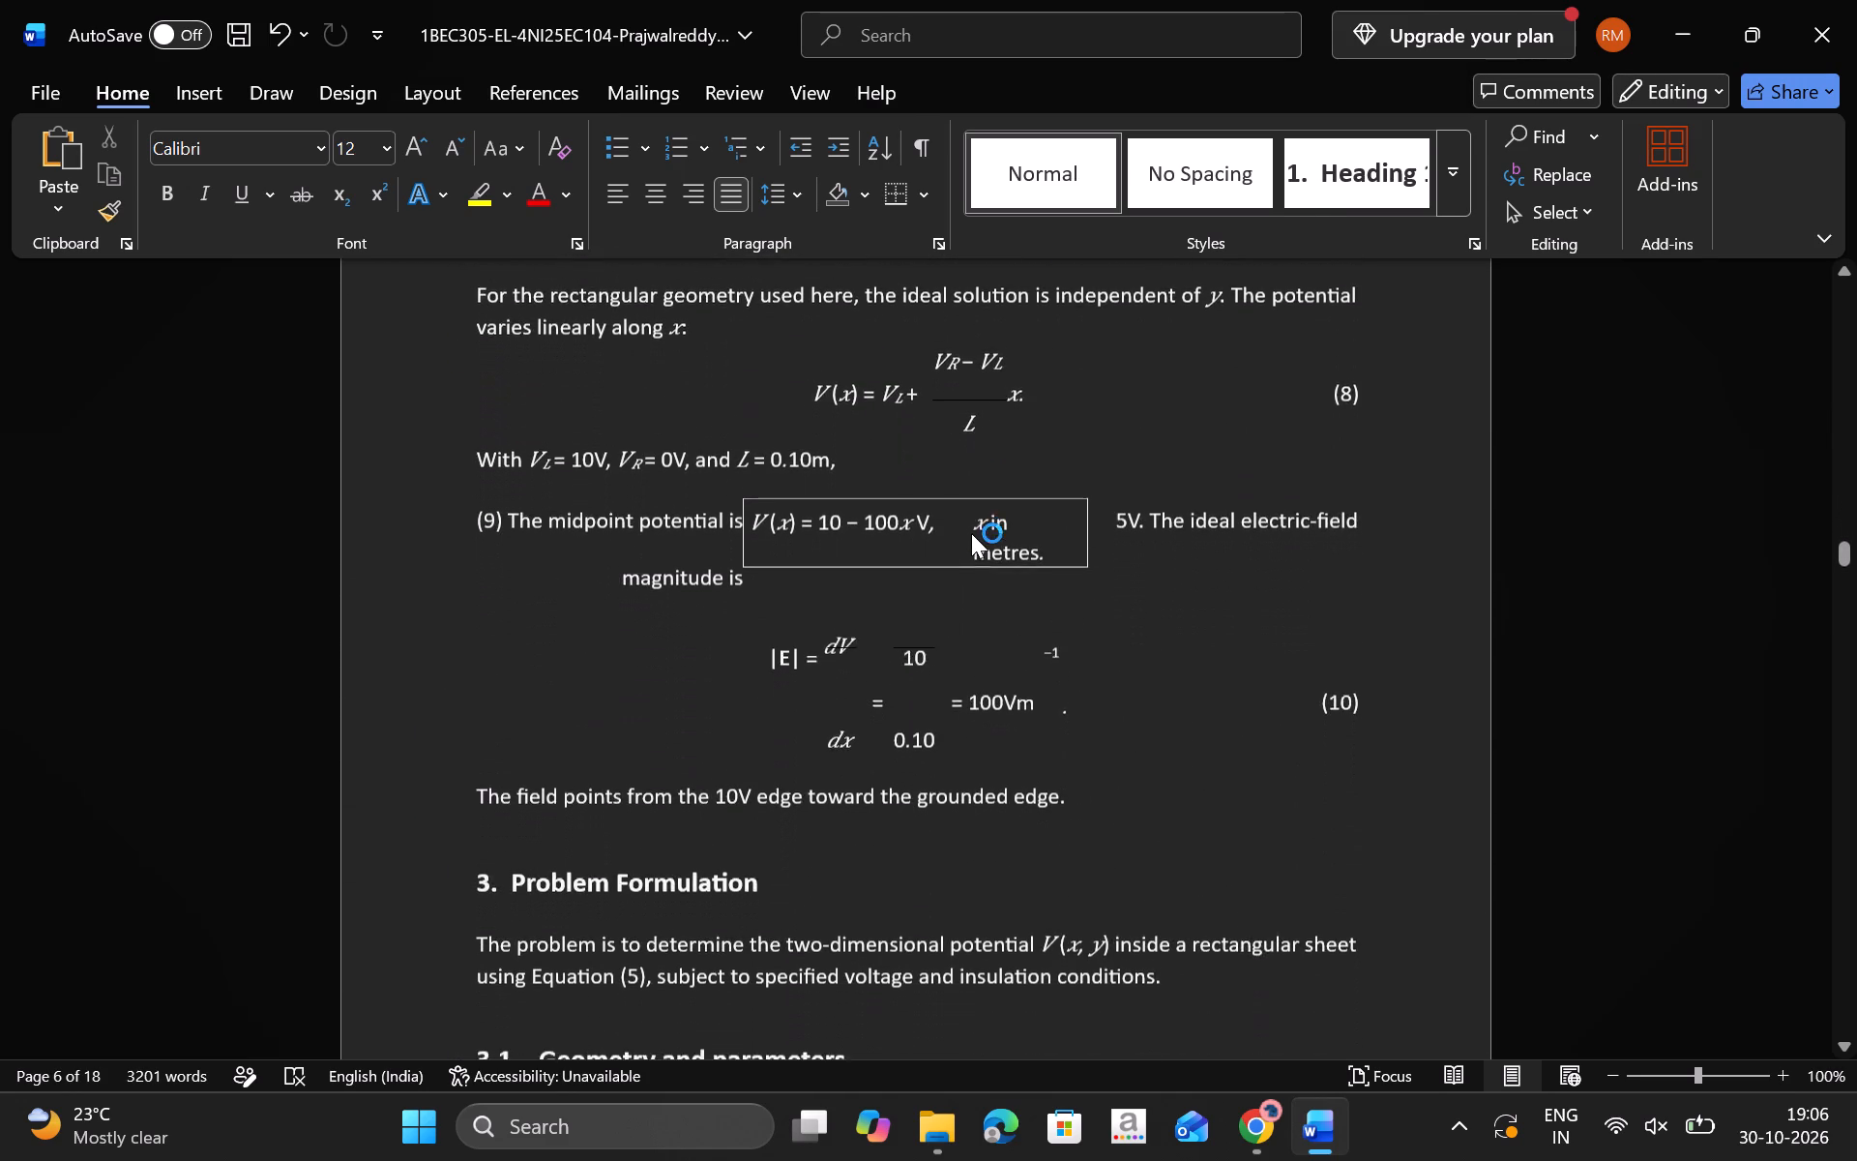
{"action": "scroll", "coordinate": [971, 533], "scroll_direction": "down", "scroll_amount": 4}
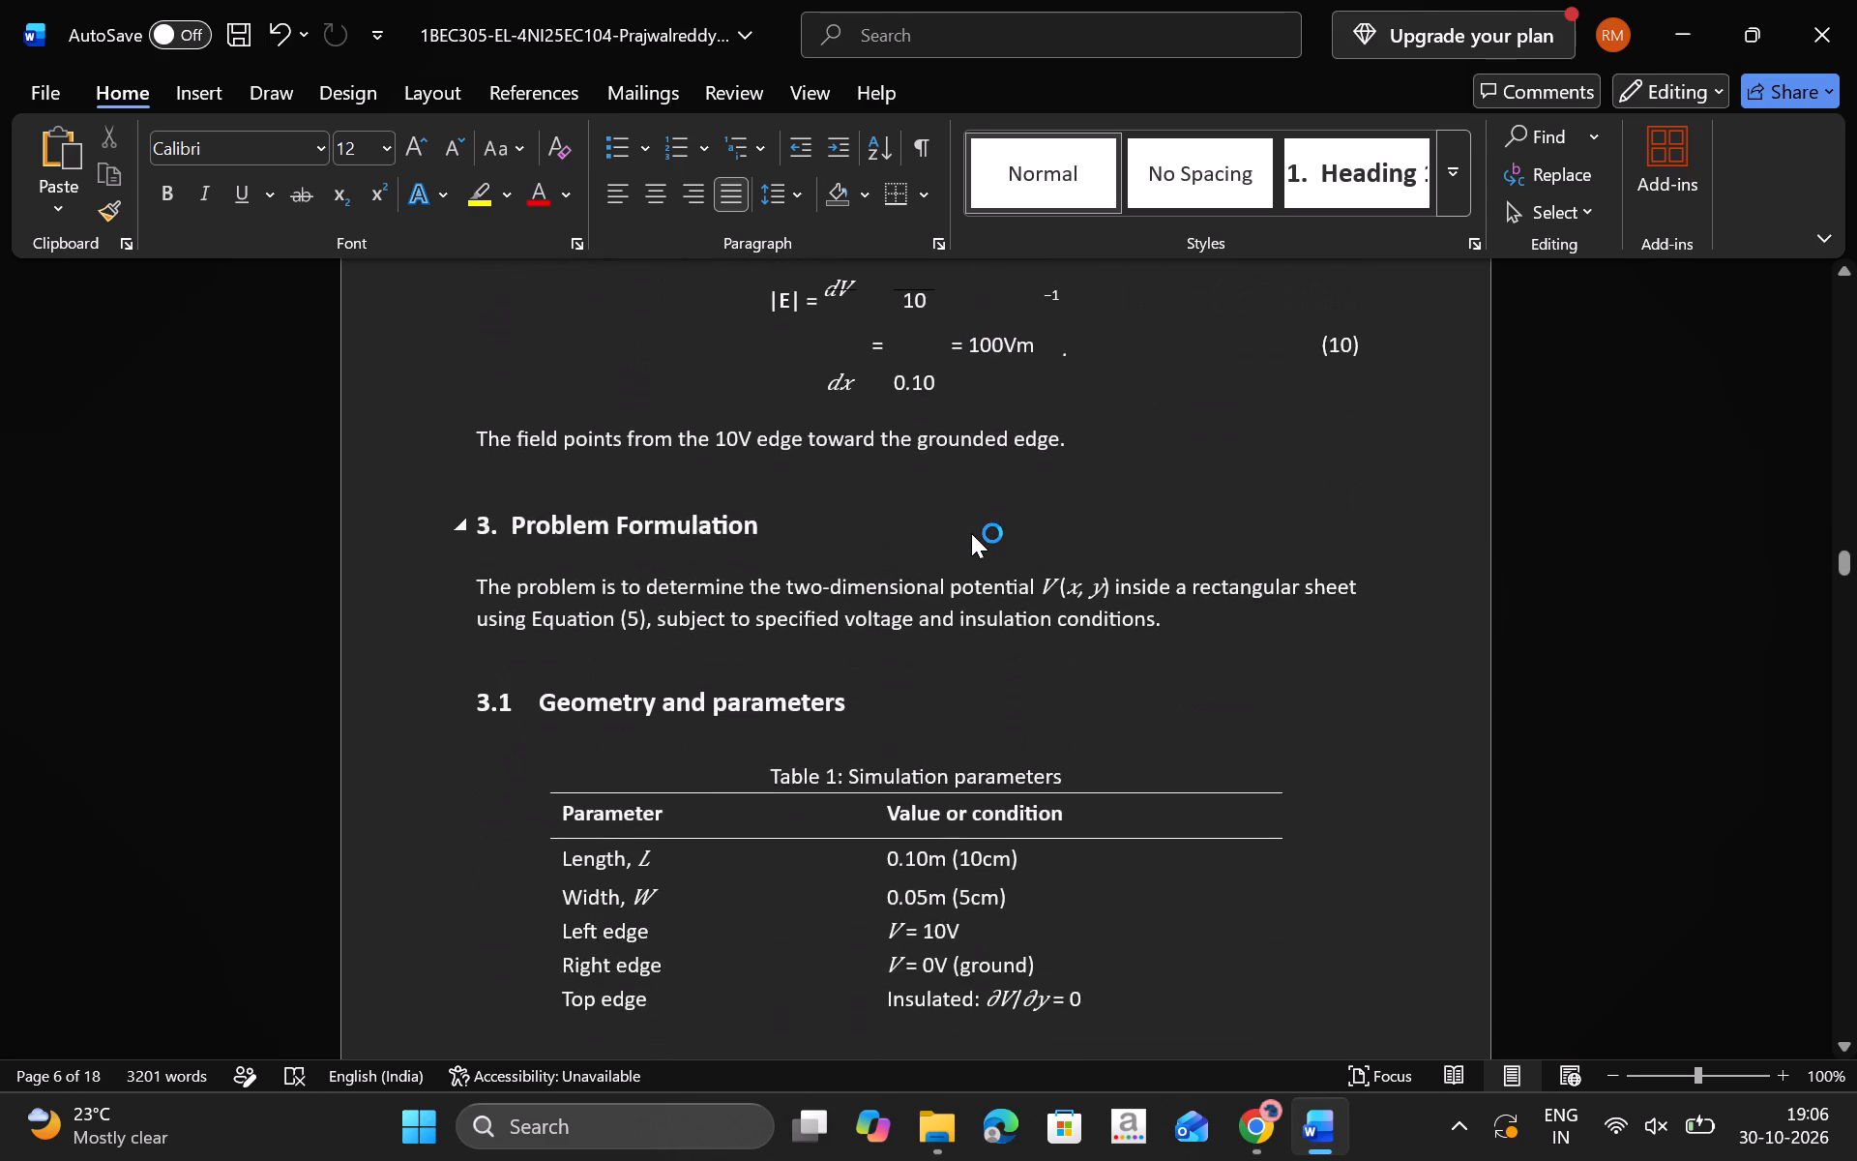
{"action": "scroll", "coordinate": [971, 533], "scroll_direction": "down", "scroll_amount": 2}
{"action": "scroll", "coordinate": [971, 533], "scroll_direction": "right", "scroll_amount": 1}
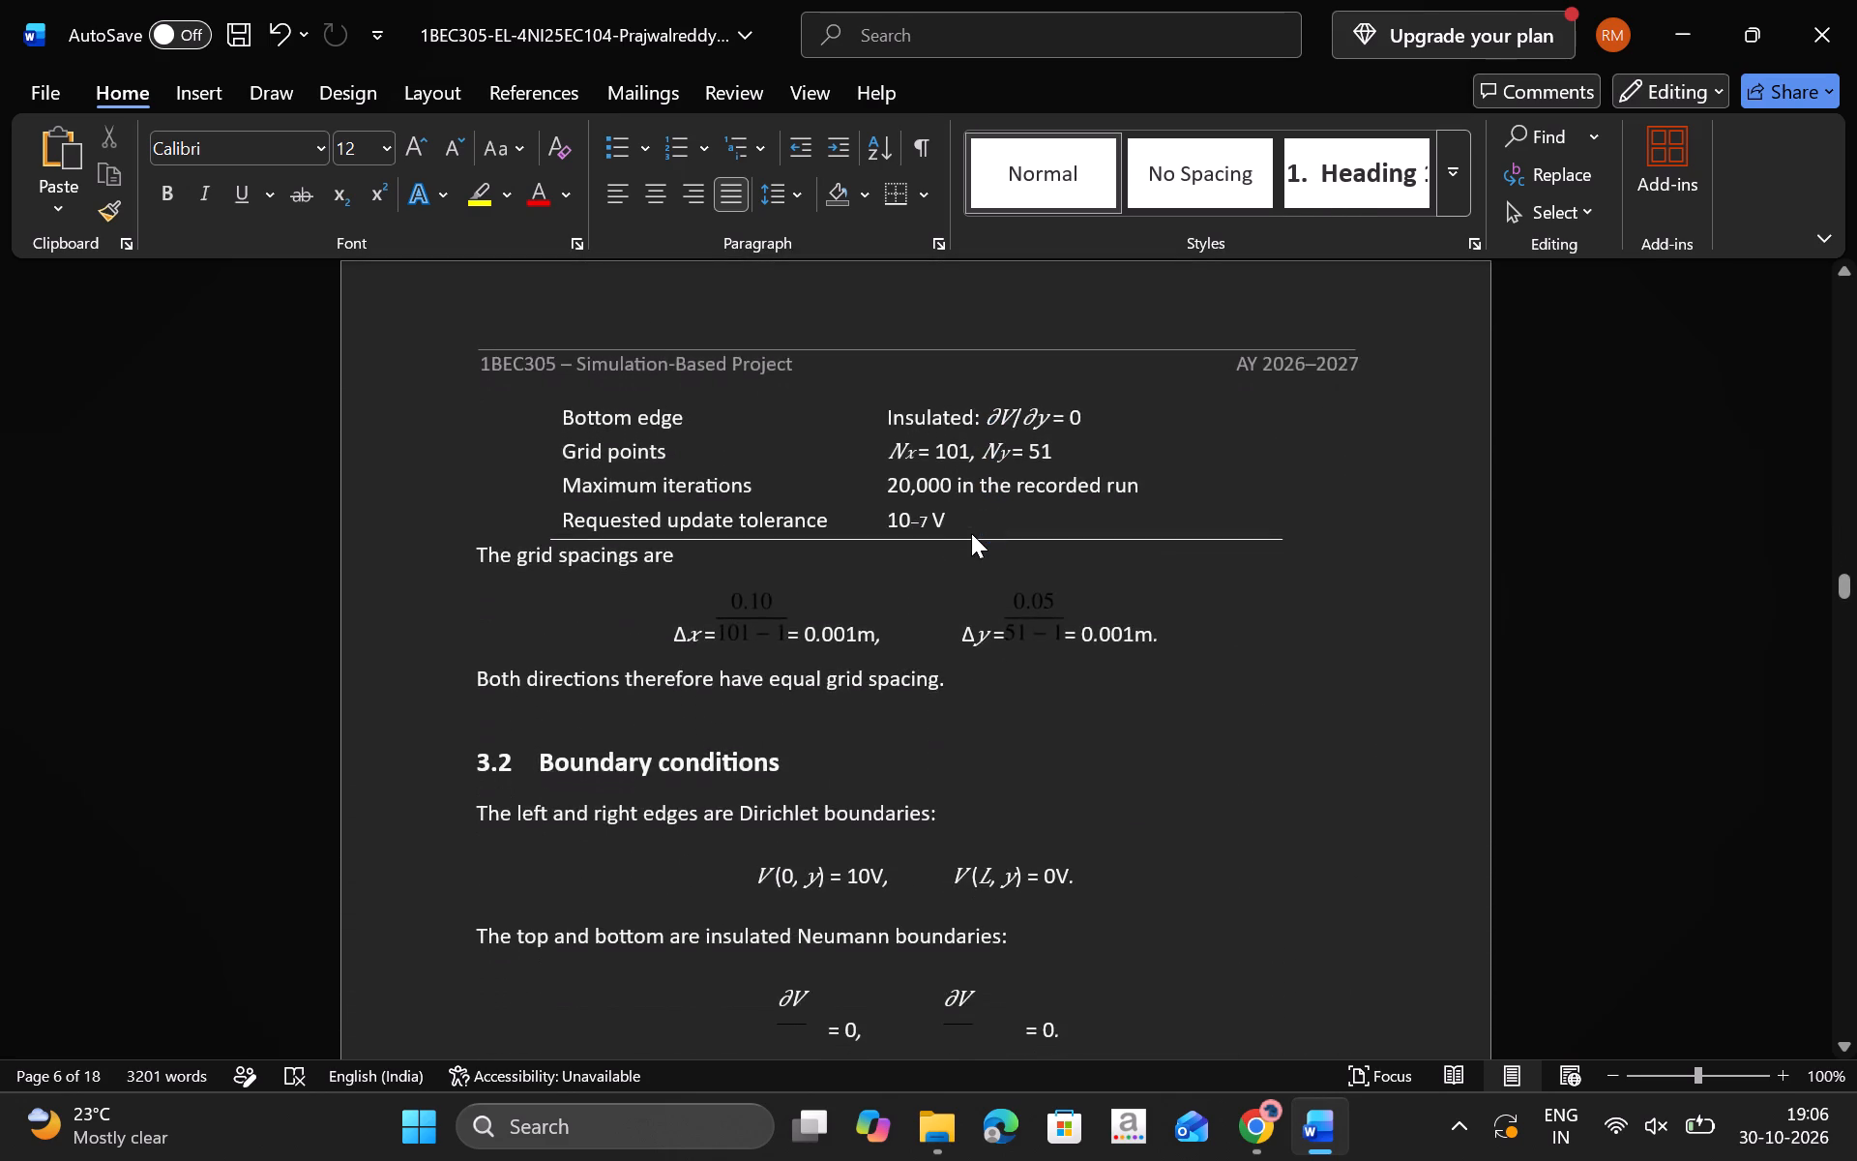
{"action": "scroll", "coordinate": [971, 533], "scroll_direction": "right", "scroll_amount": 2}
{"action": "scroll", "coordinate": [971, 533], "scroll_direction": "up", "scroll_amount": 6}
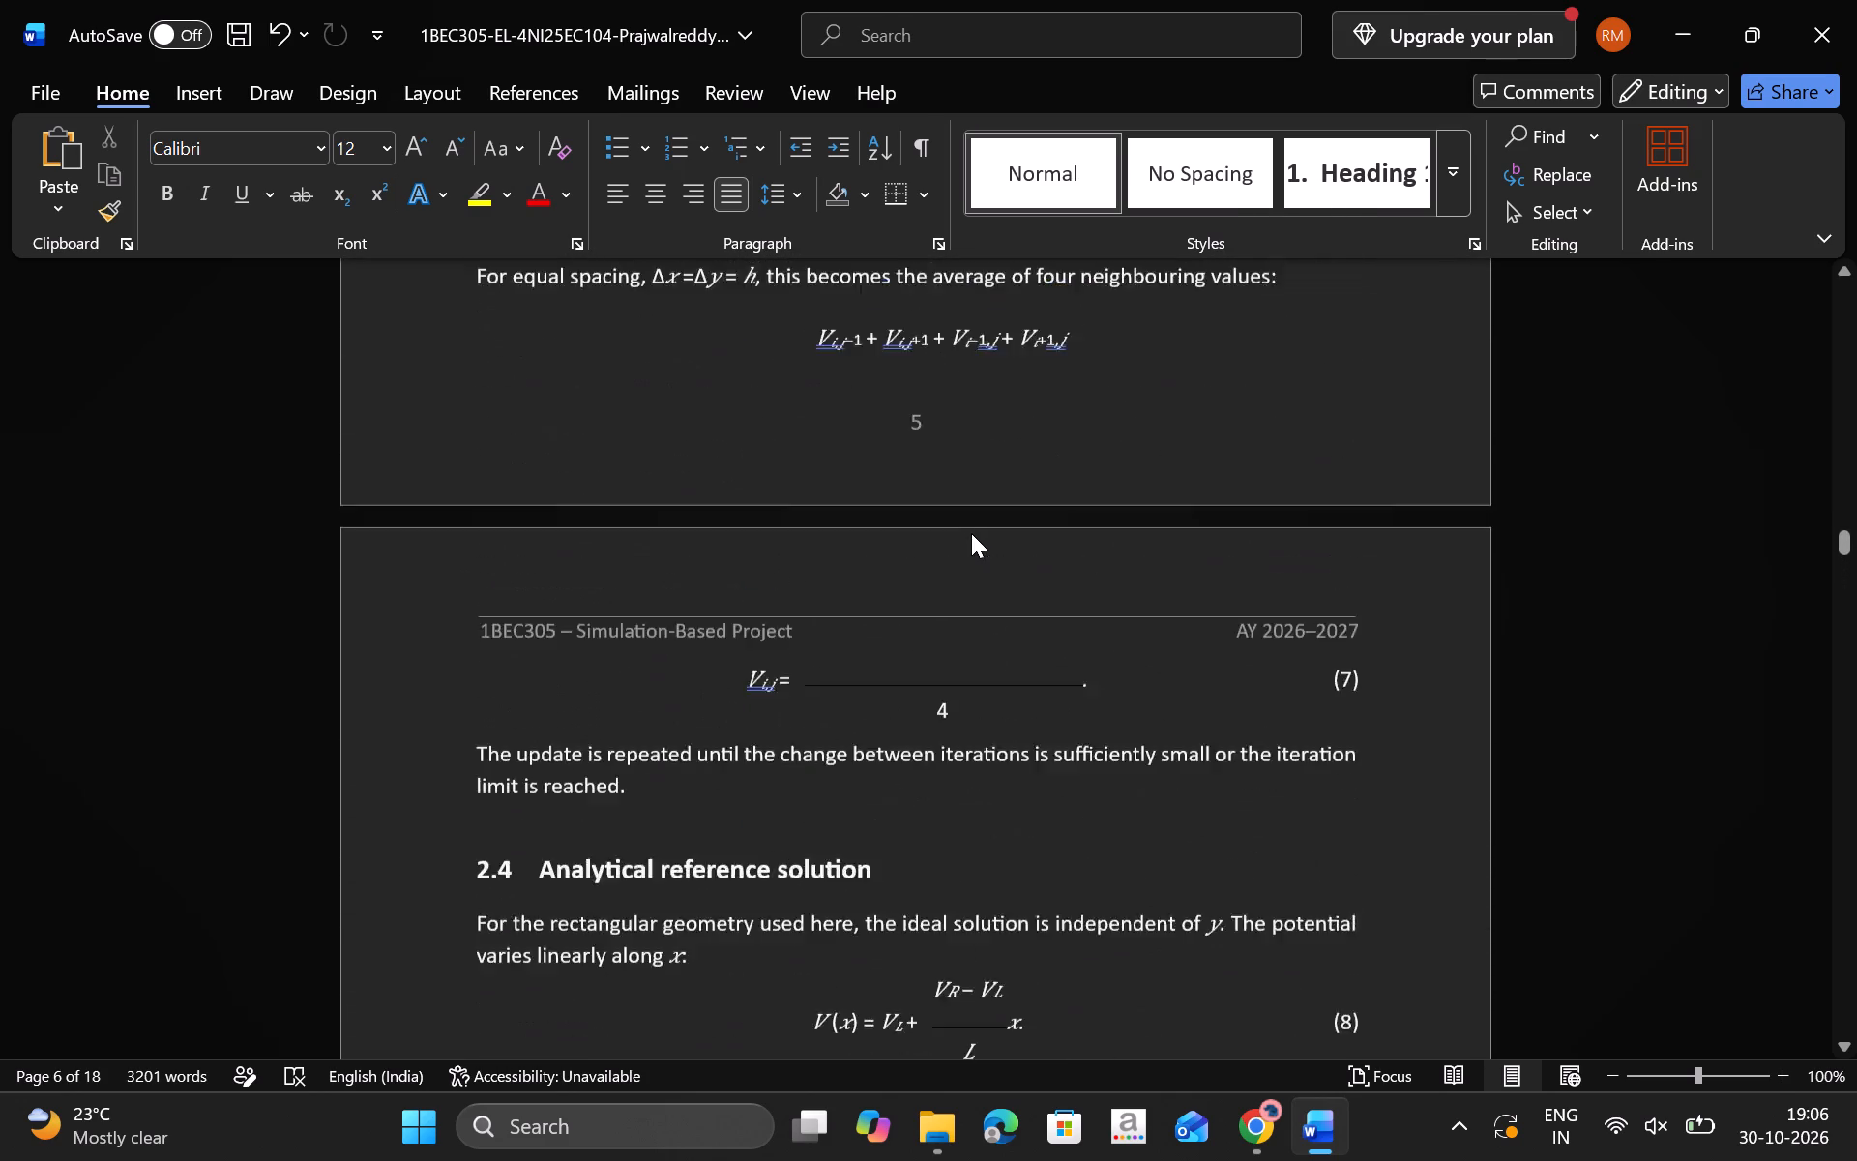
{"action": "scroll", "coordinate": [971, 533], "scroll_direction": "up", "scroll_amount": 4}
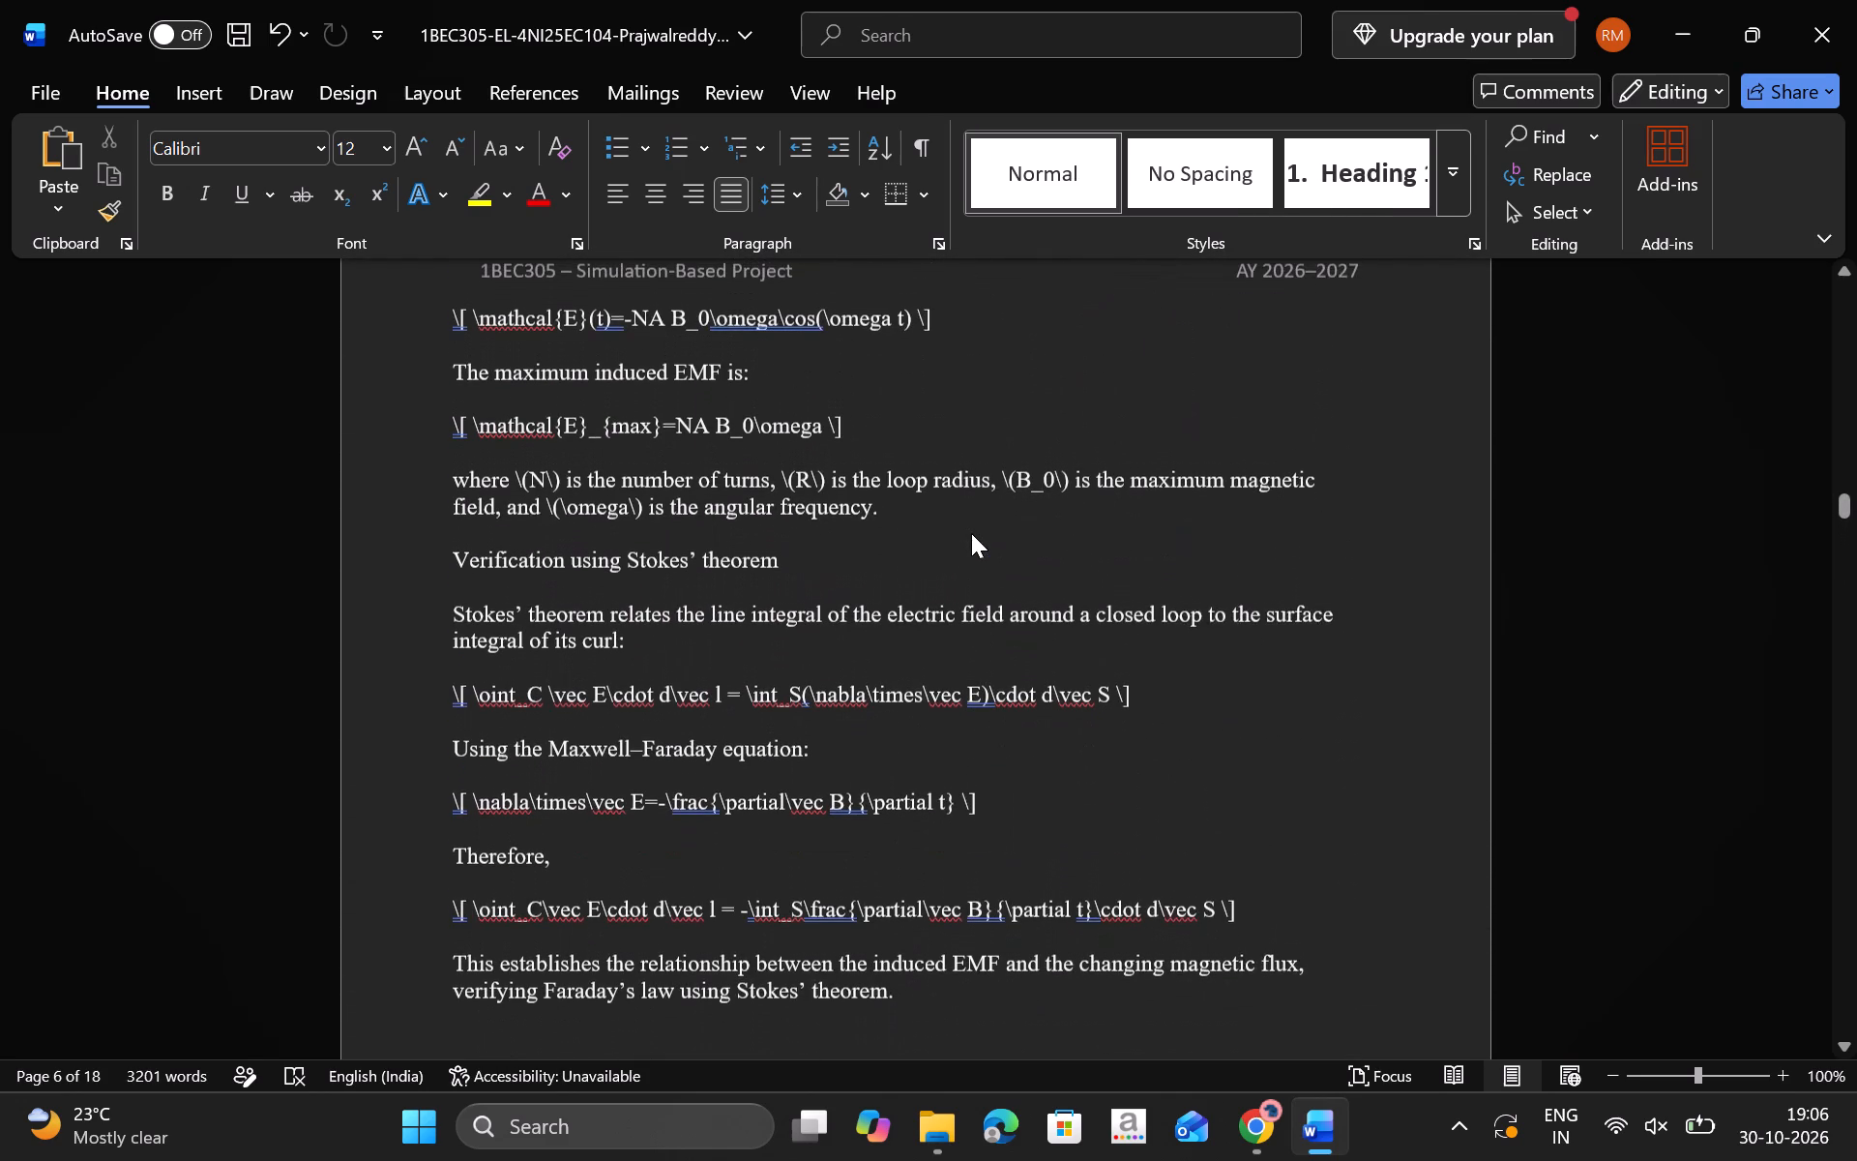
{"action": "scroll", "coordinate": [971, 533], "scroll_direction": "up", "scroll_amount": 1}
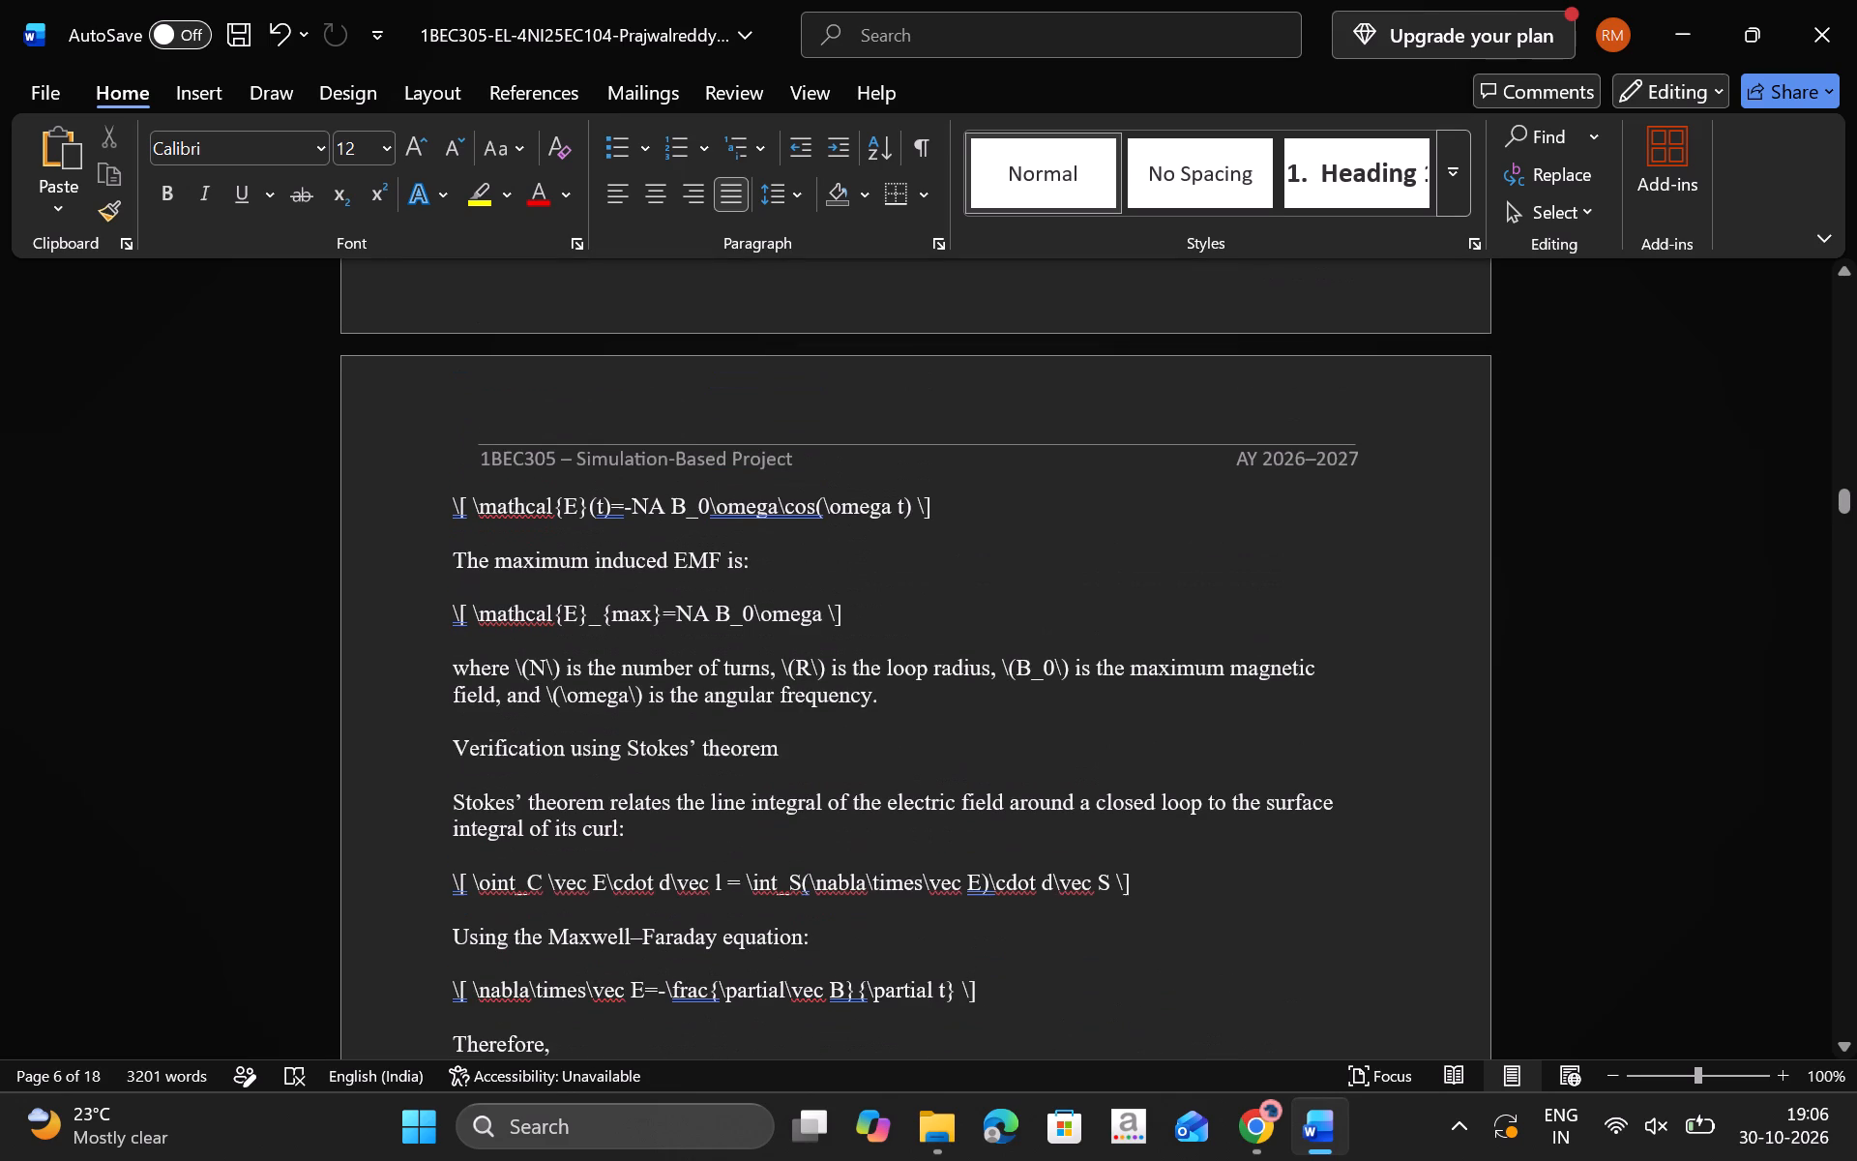
{"action": "scroll", "coordinate": [971, 533], "scroll_direction": "up", "scroll_amount": 1}
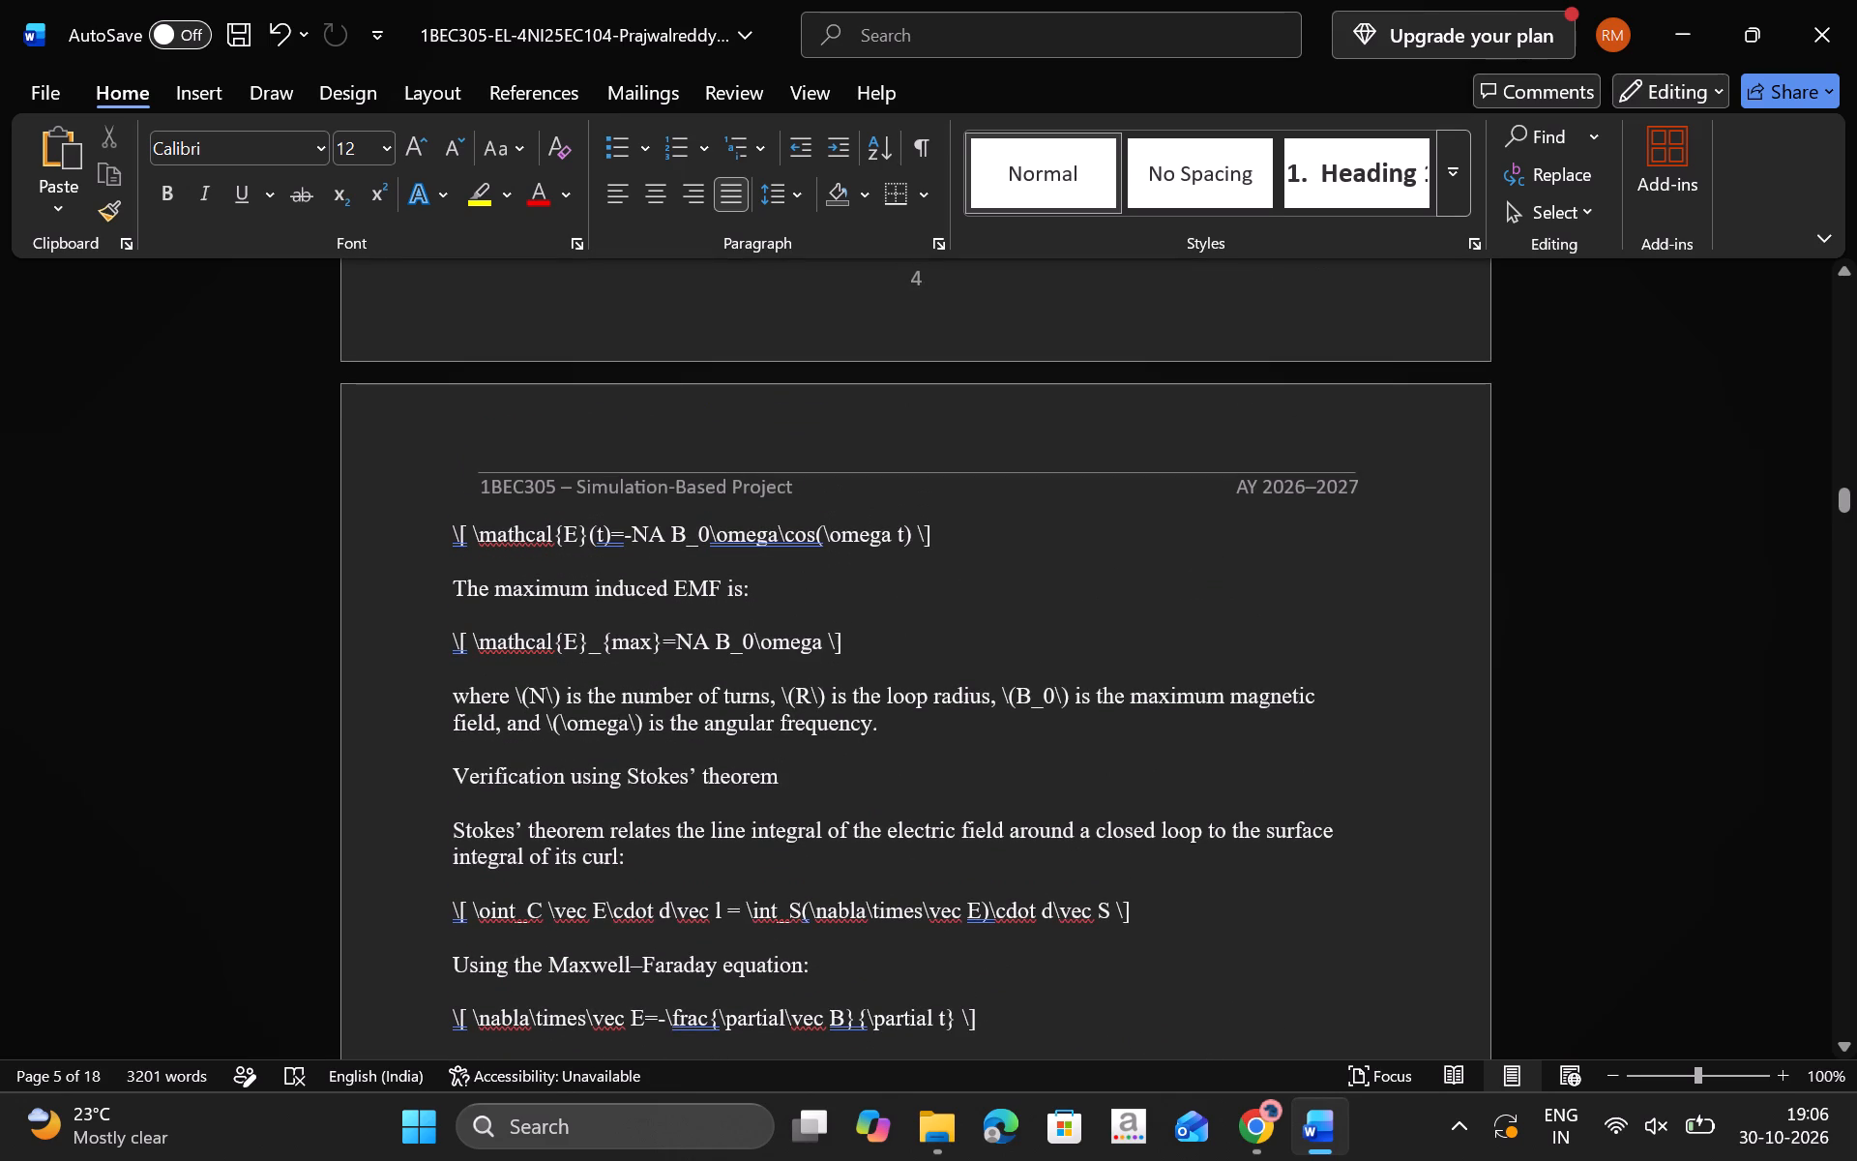
{"action": "scroll", "coordinate": [971, 533], "scroll_direction": "up", "scroll_amount": 4}
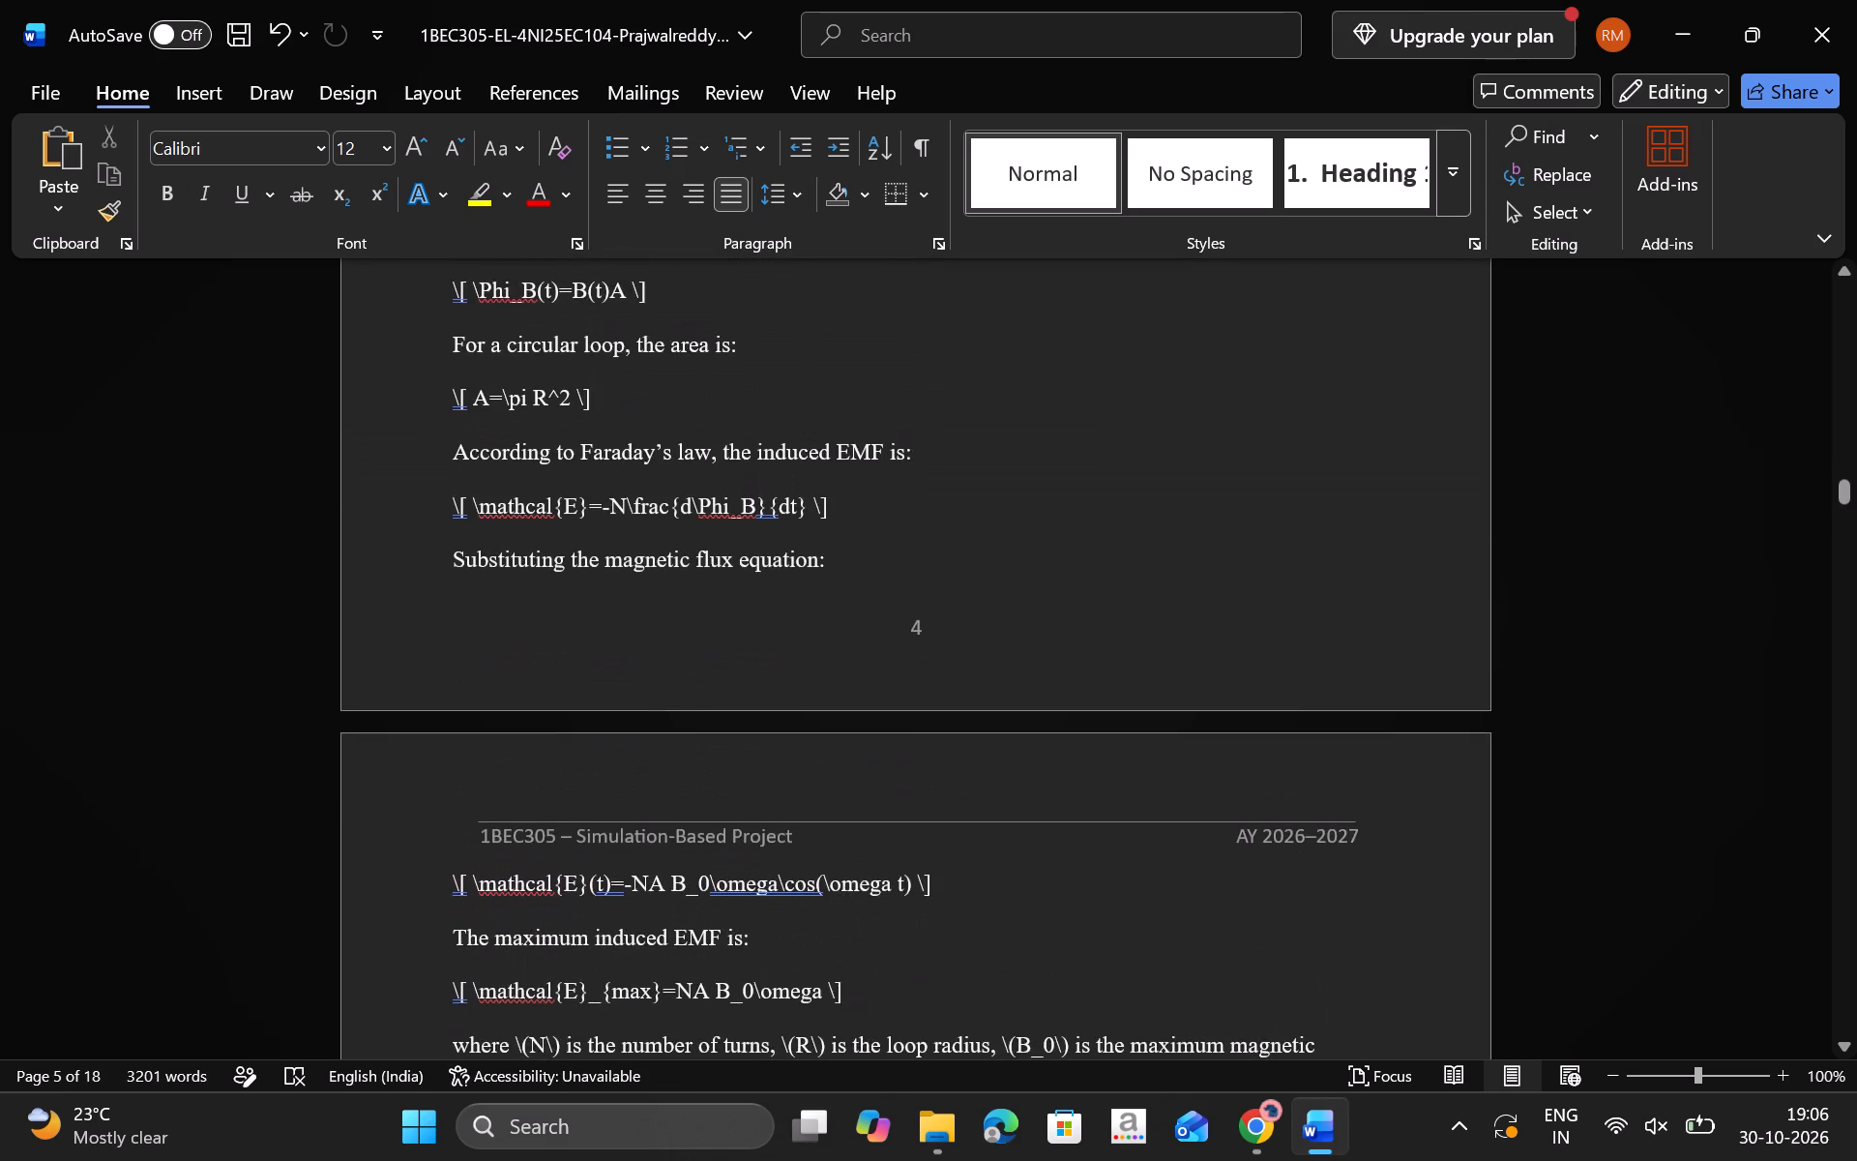
Review heading 2.2 and its pasted text and equations, from the Magnetic field section down to 2.3 Finite-difference approximation.
{"action": "scroll", "coordinate": [971, 533], "scroll_direction": "up", "scroll_amount": 5}
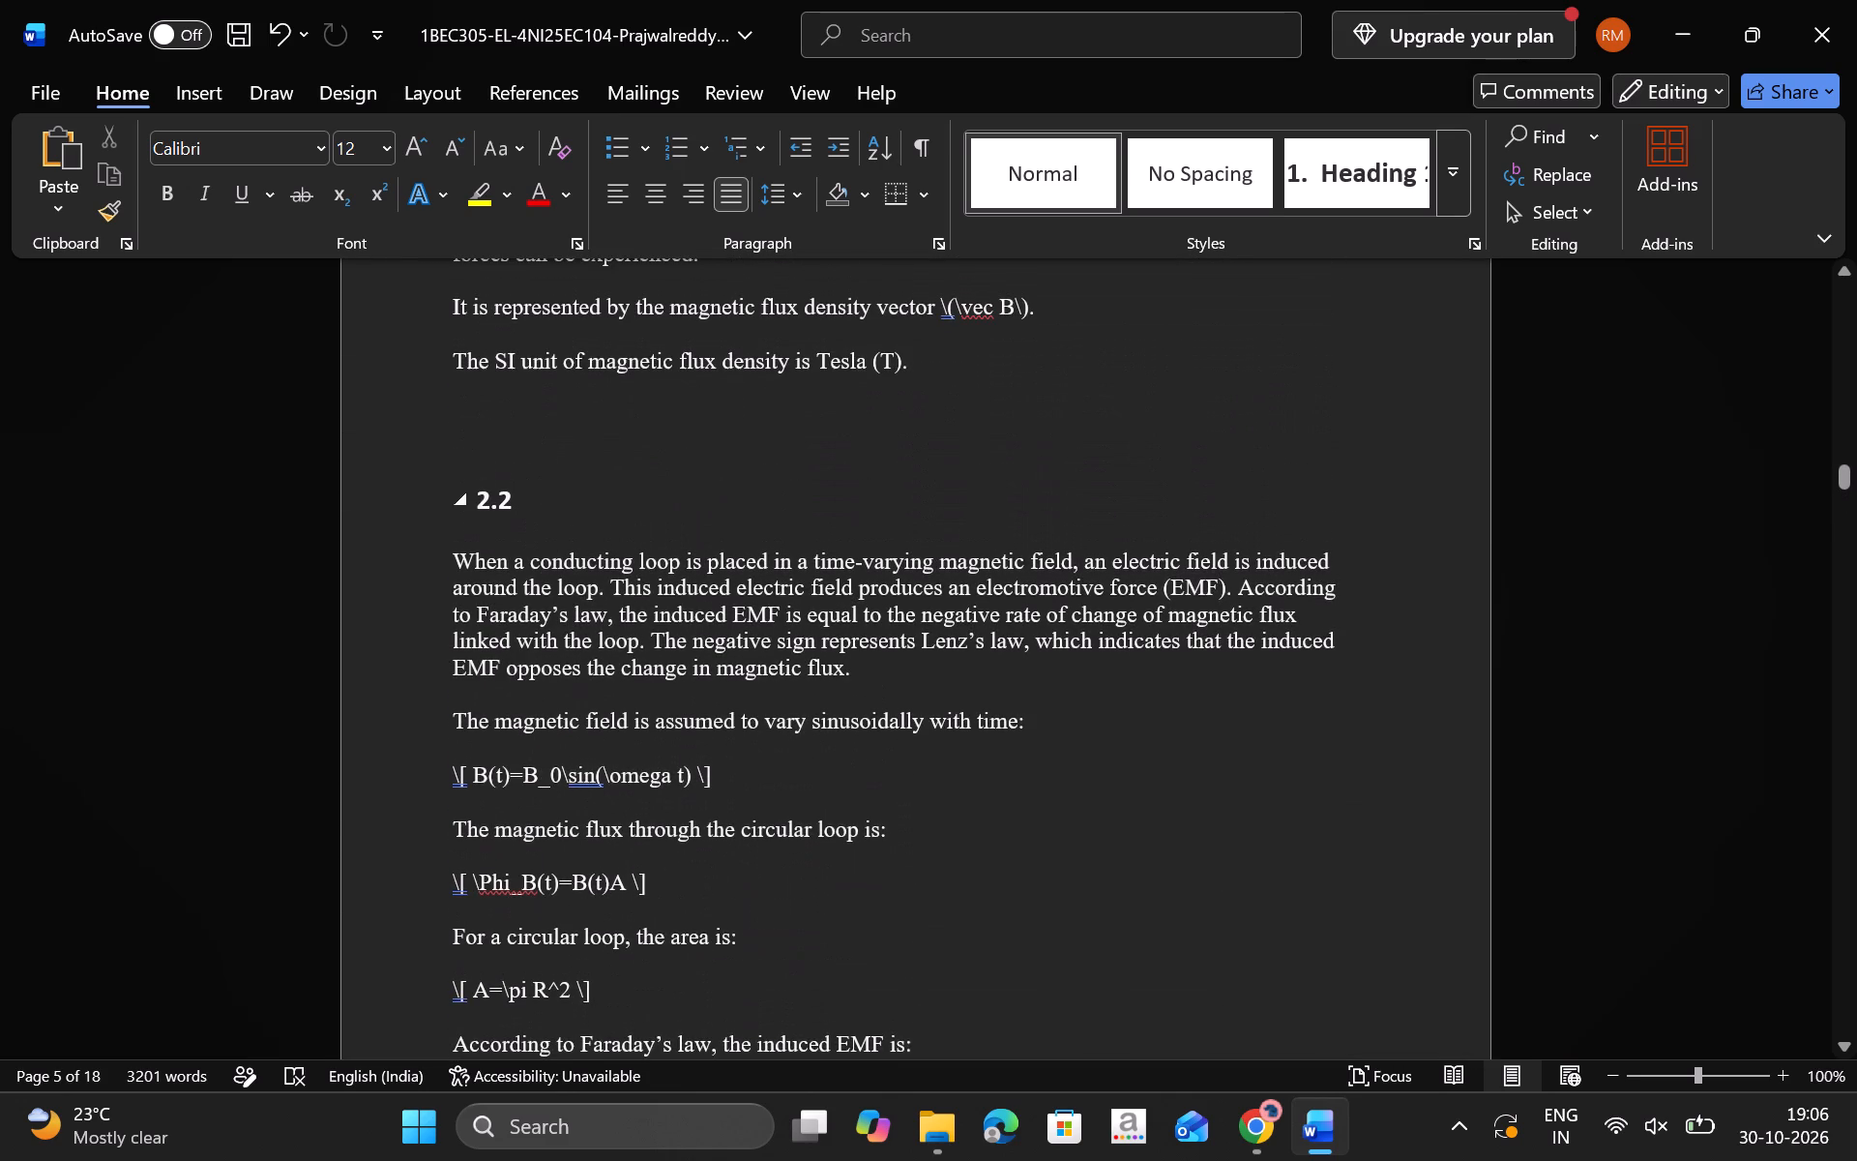
{"action": "scroll", "coordinate": [971, 533], "scroll_direction": "up", "scroll_amount": 1}
{"action": "left_click", "coordinate": [804, 486]}
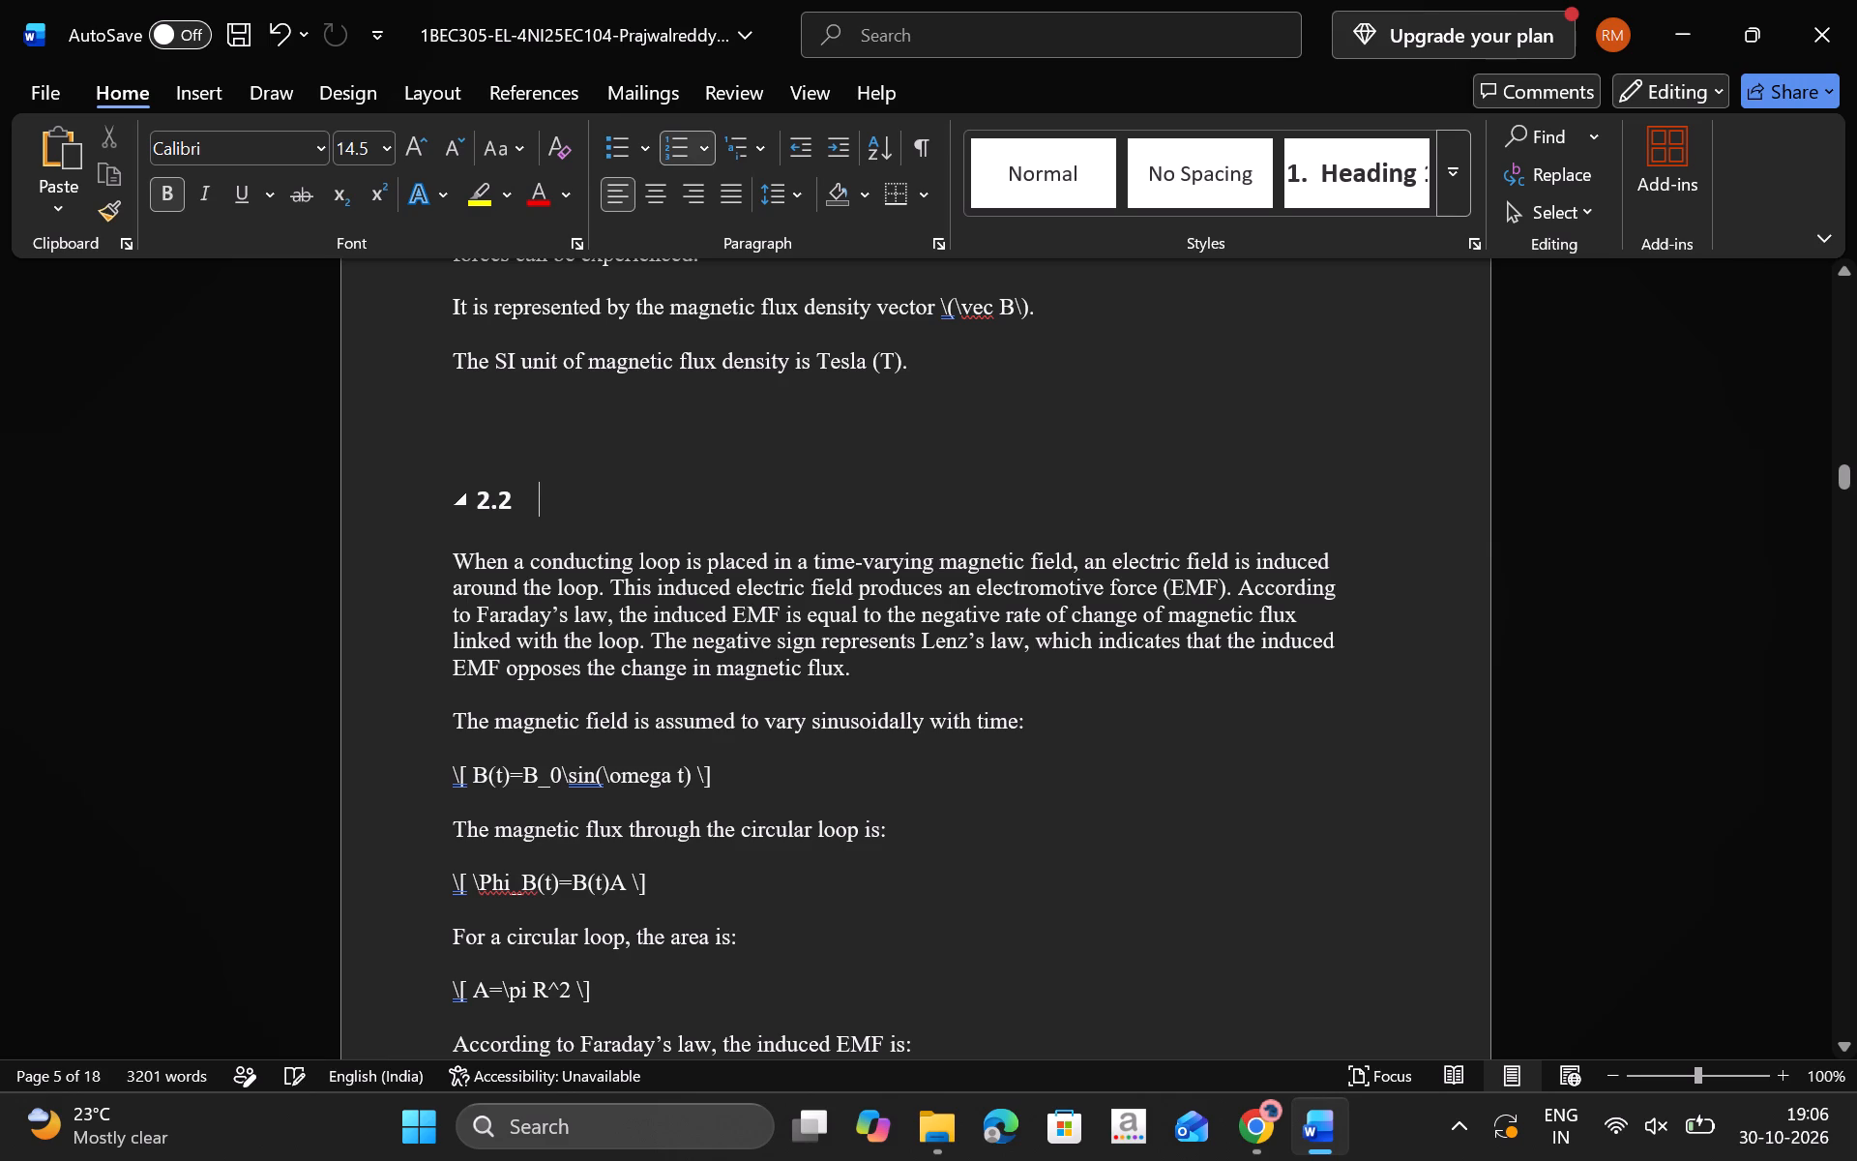
{"action": "scroll", "coordinate": [755, 501], "scroll_direction": "up", "scroll_amount": 1}
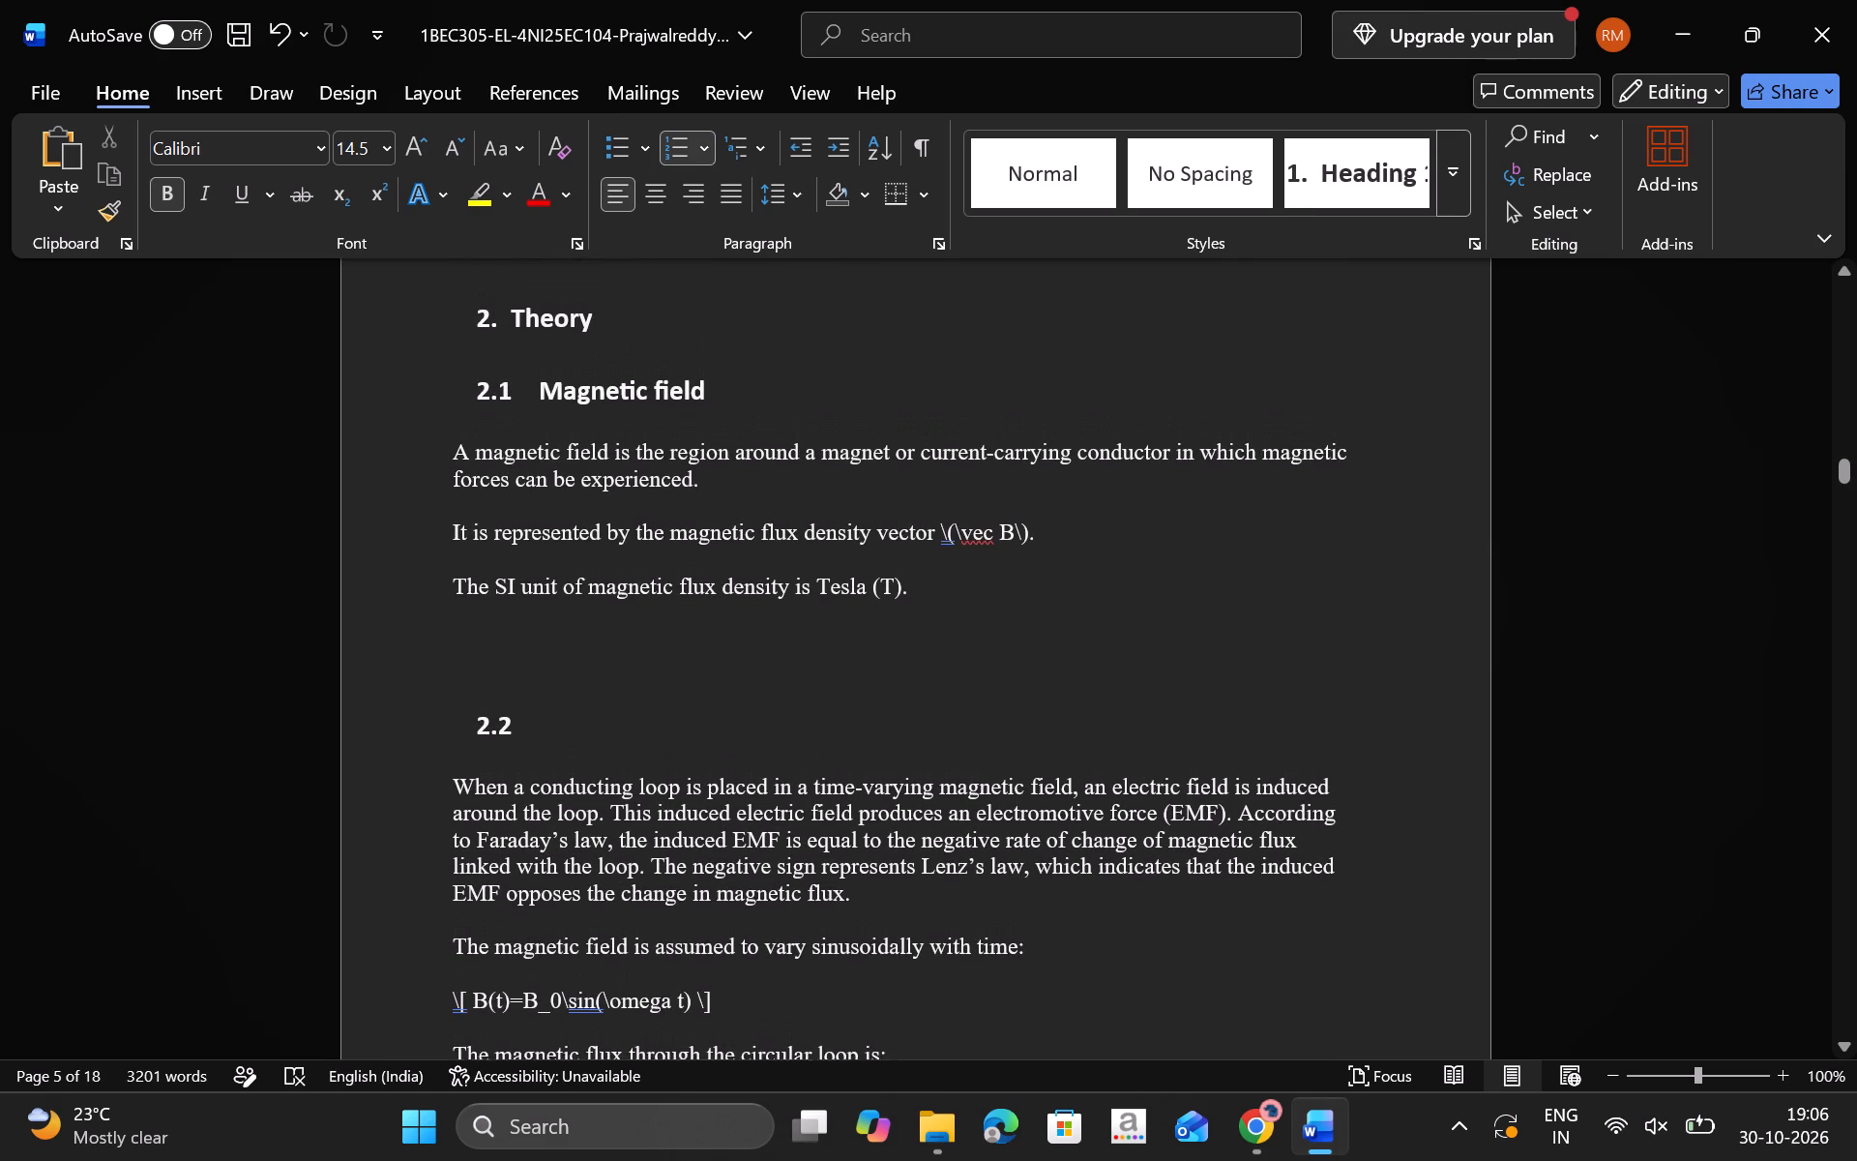
{"action": "scroll", "coordinate": [755, 501], "scroll_direction": "up", "scroll_amount": 1}
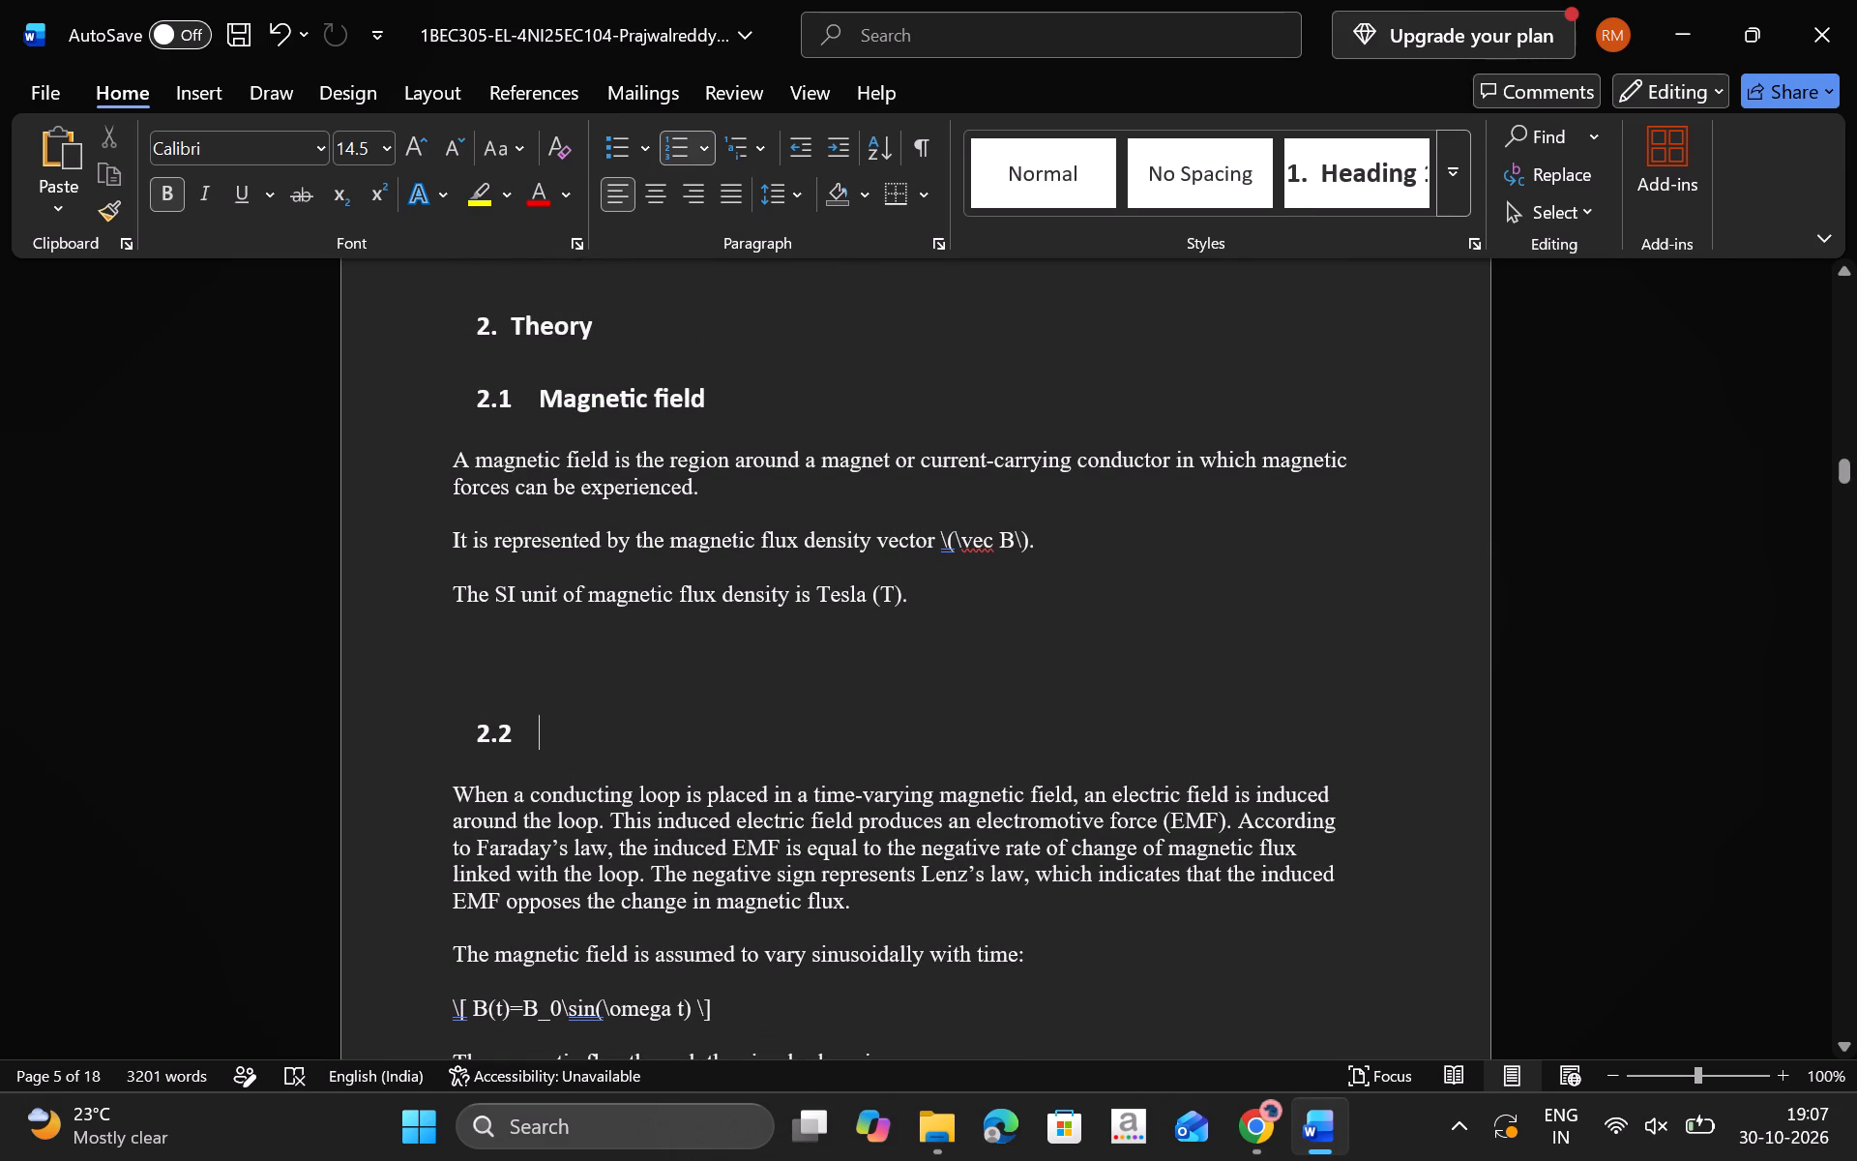
{"action": "scroll", "coordinate": [755, 501], "scroll_direction": "up", "scroll_amount": 1}
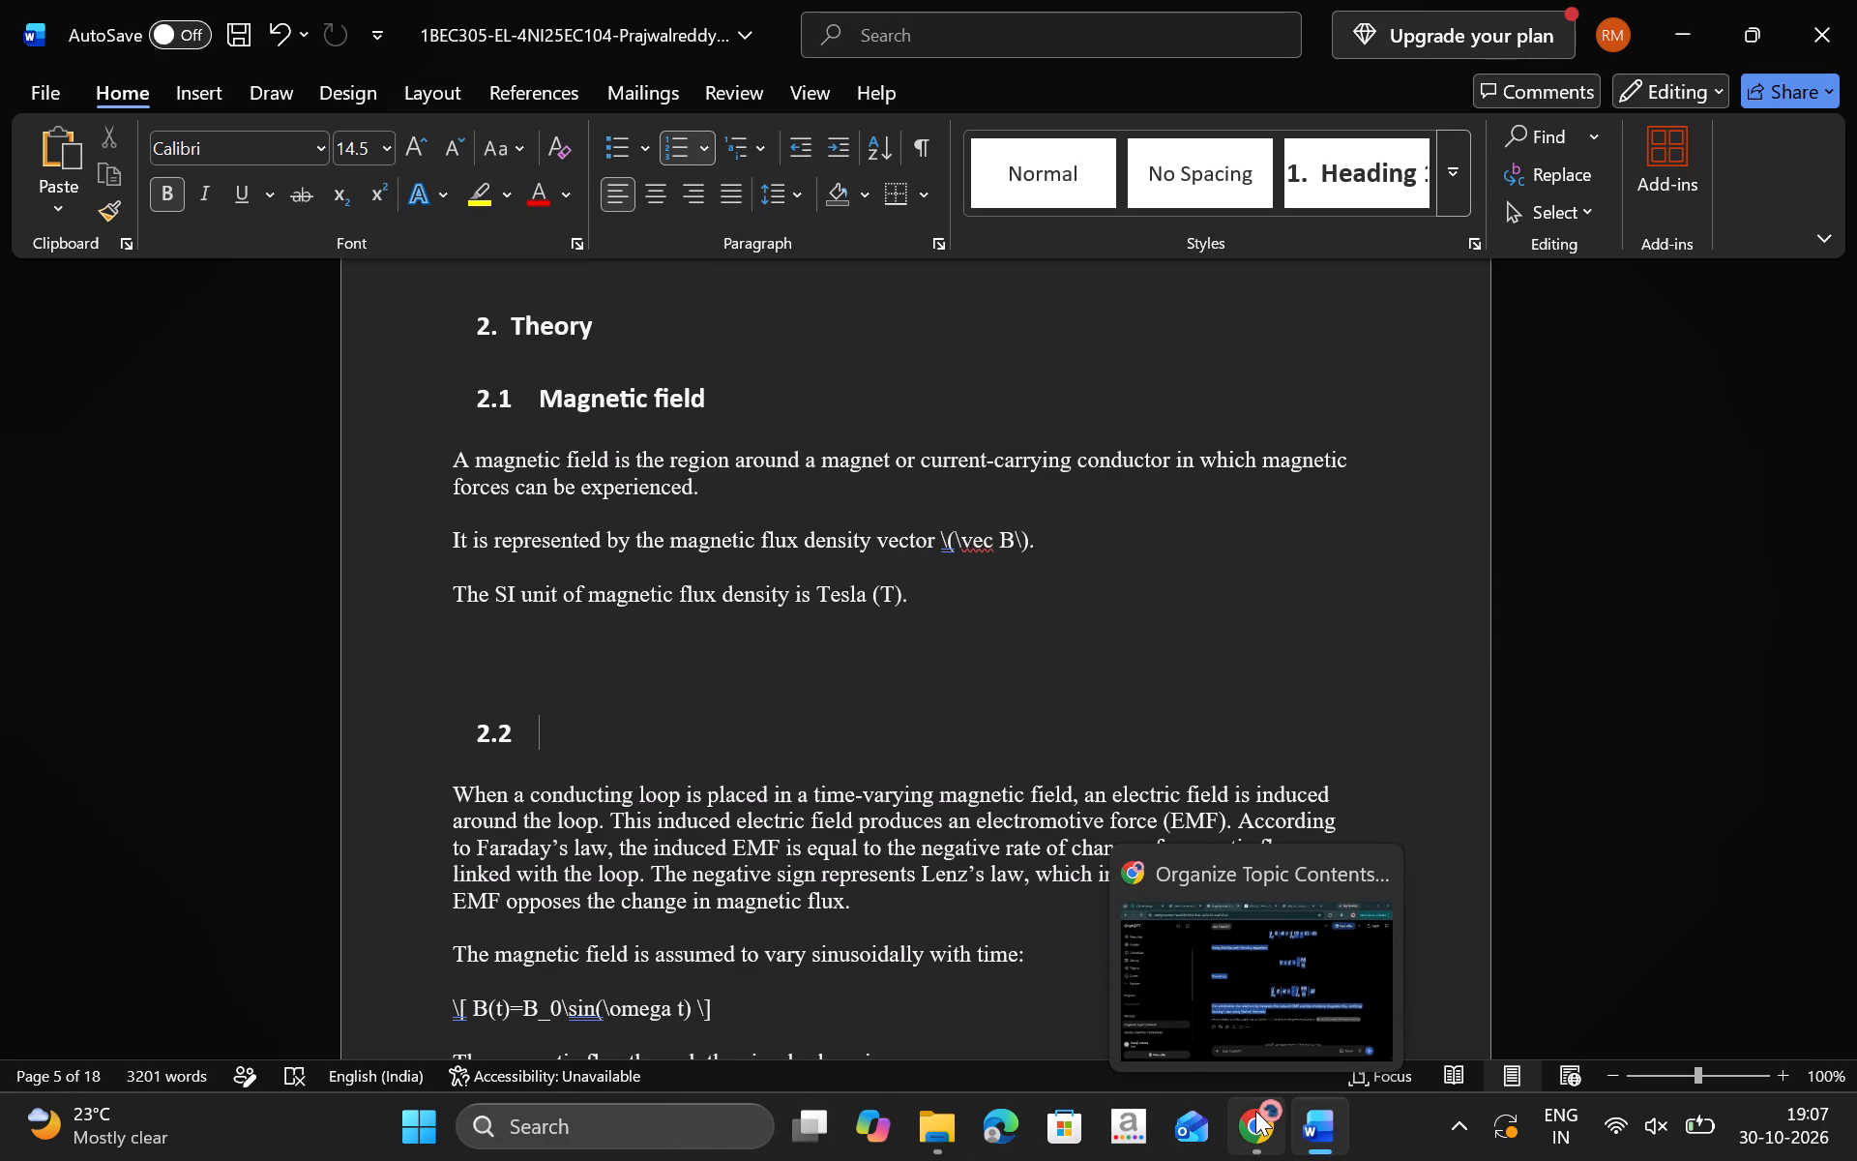
{"action": "scroll", "coordinate": [1033, 896], "scroll_direction": "down", "scroll_amount": 2}
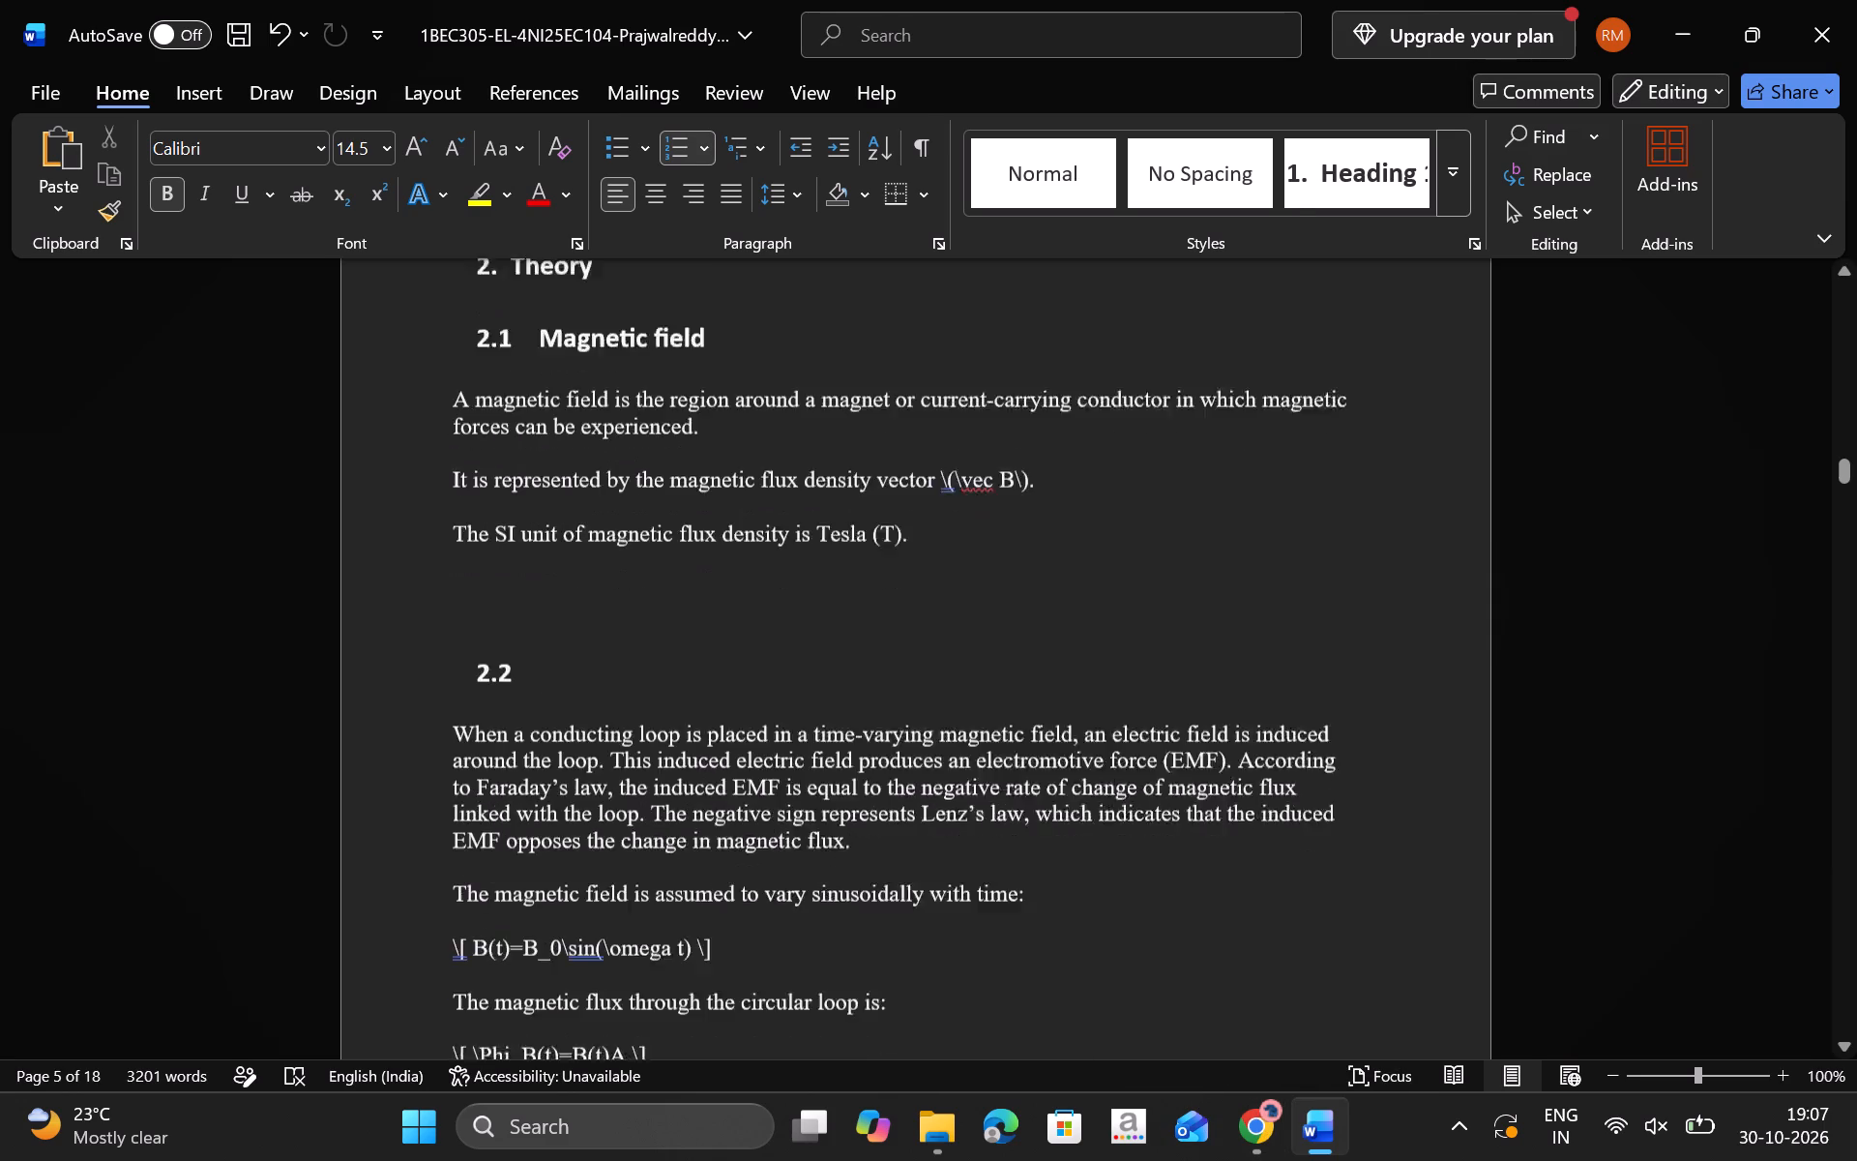
{"action": "scroll", "coordinate": [1033, 896], "scroll_direction": "down", "scroll_amount": 8}
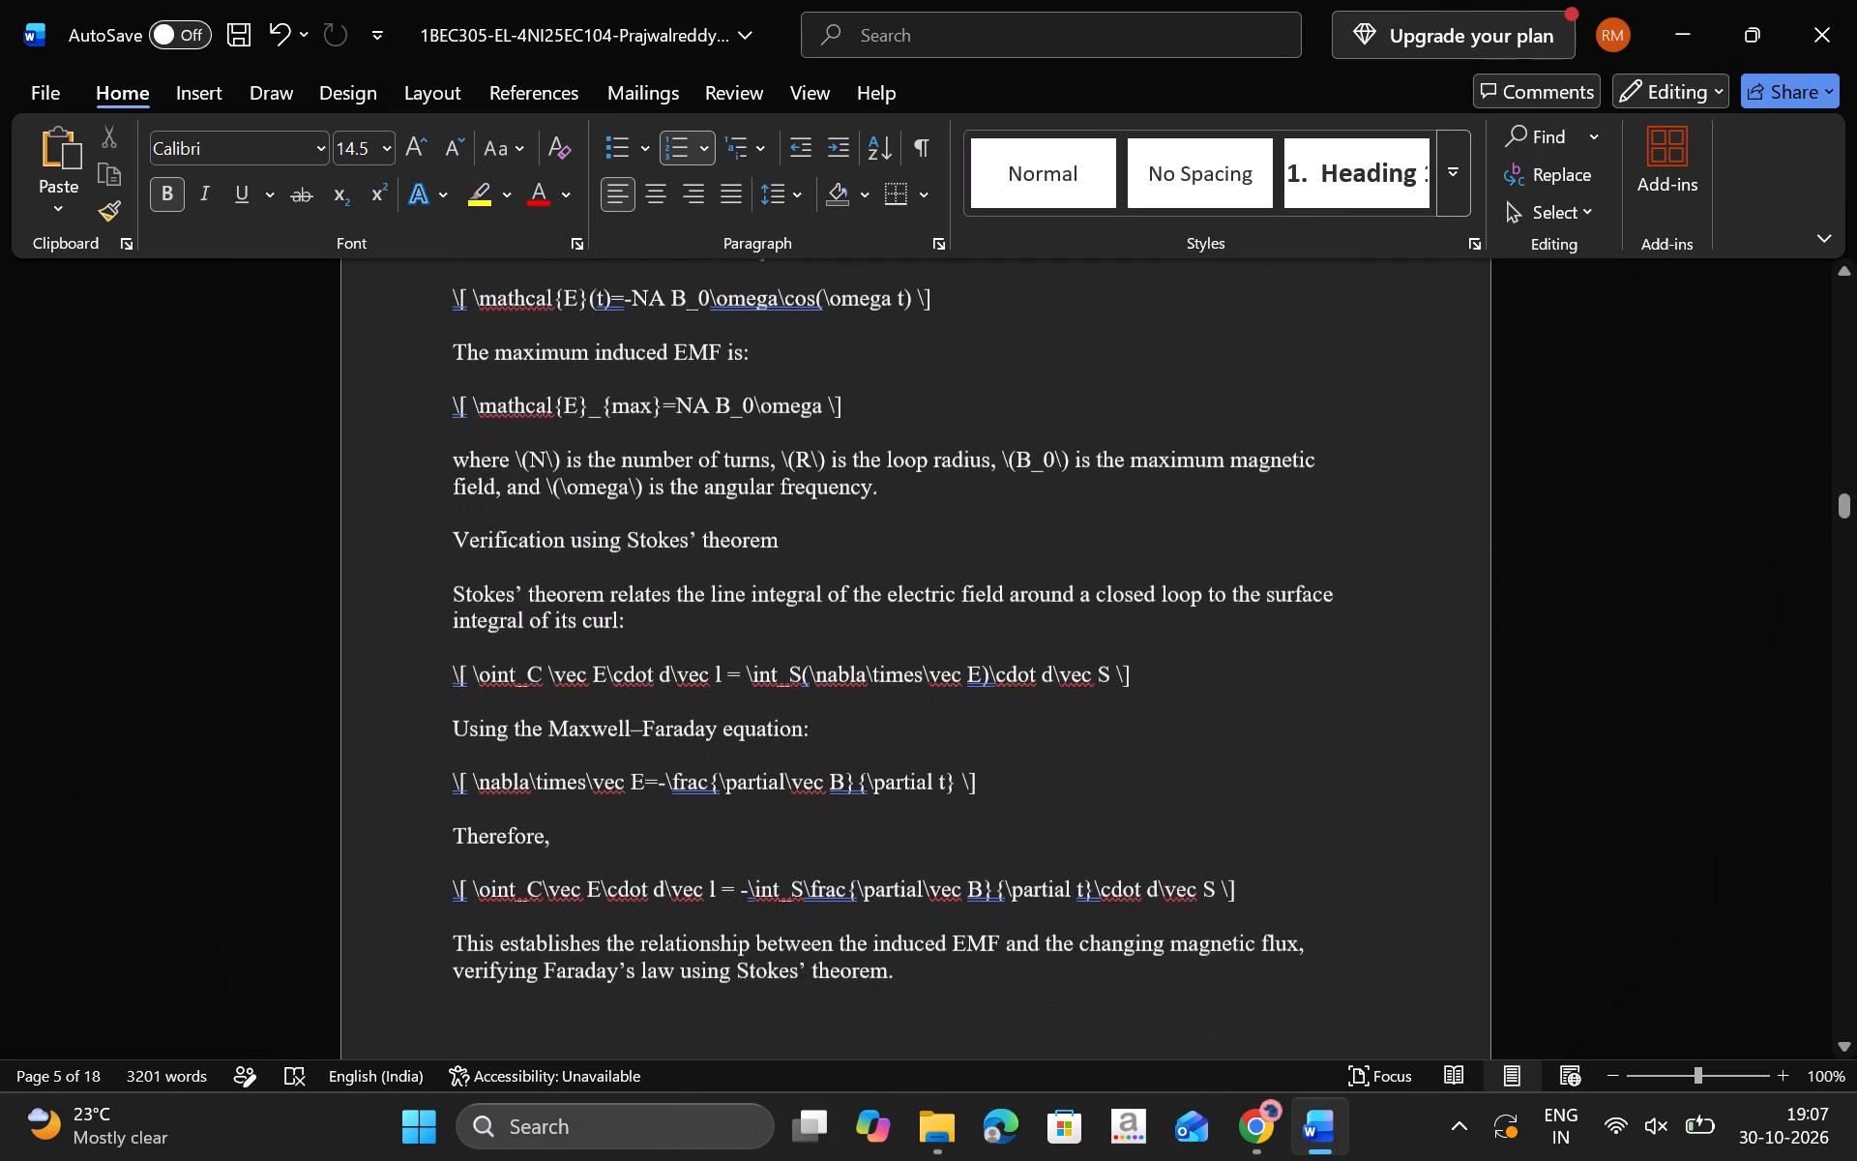
{"action": "scroll", "coordinate": [1033, 896], "scroll_direction": "down", "scroll_amount": 2}
Delete the pasted text and equations under heading 2.2, from "When a conducting loop is placed" through "using Stokes' theorem.".
{"action": "scroll", "coordinate": [1033, 896], "scroll_direction": "up", "scroll_amount": 1}
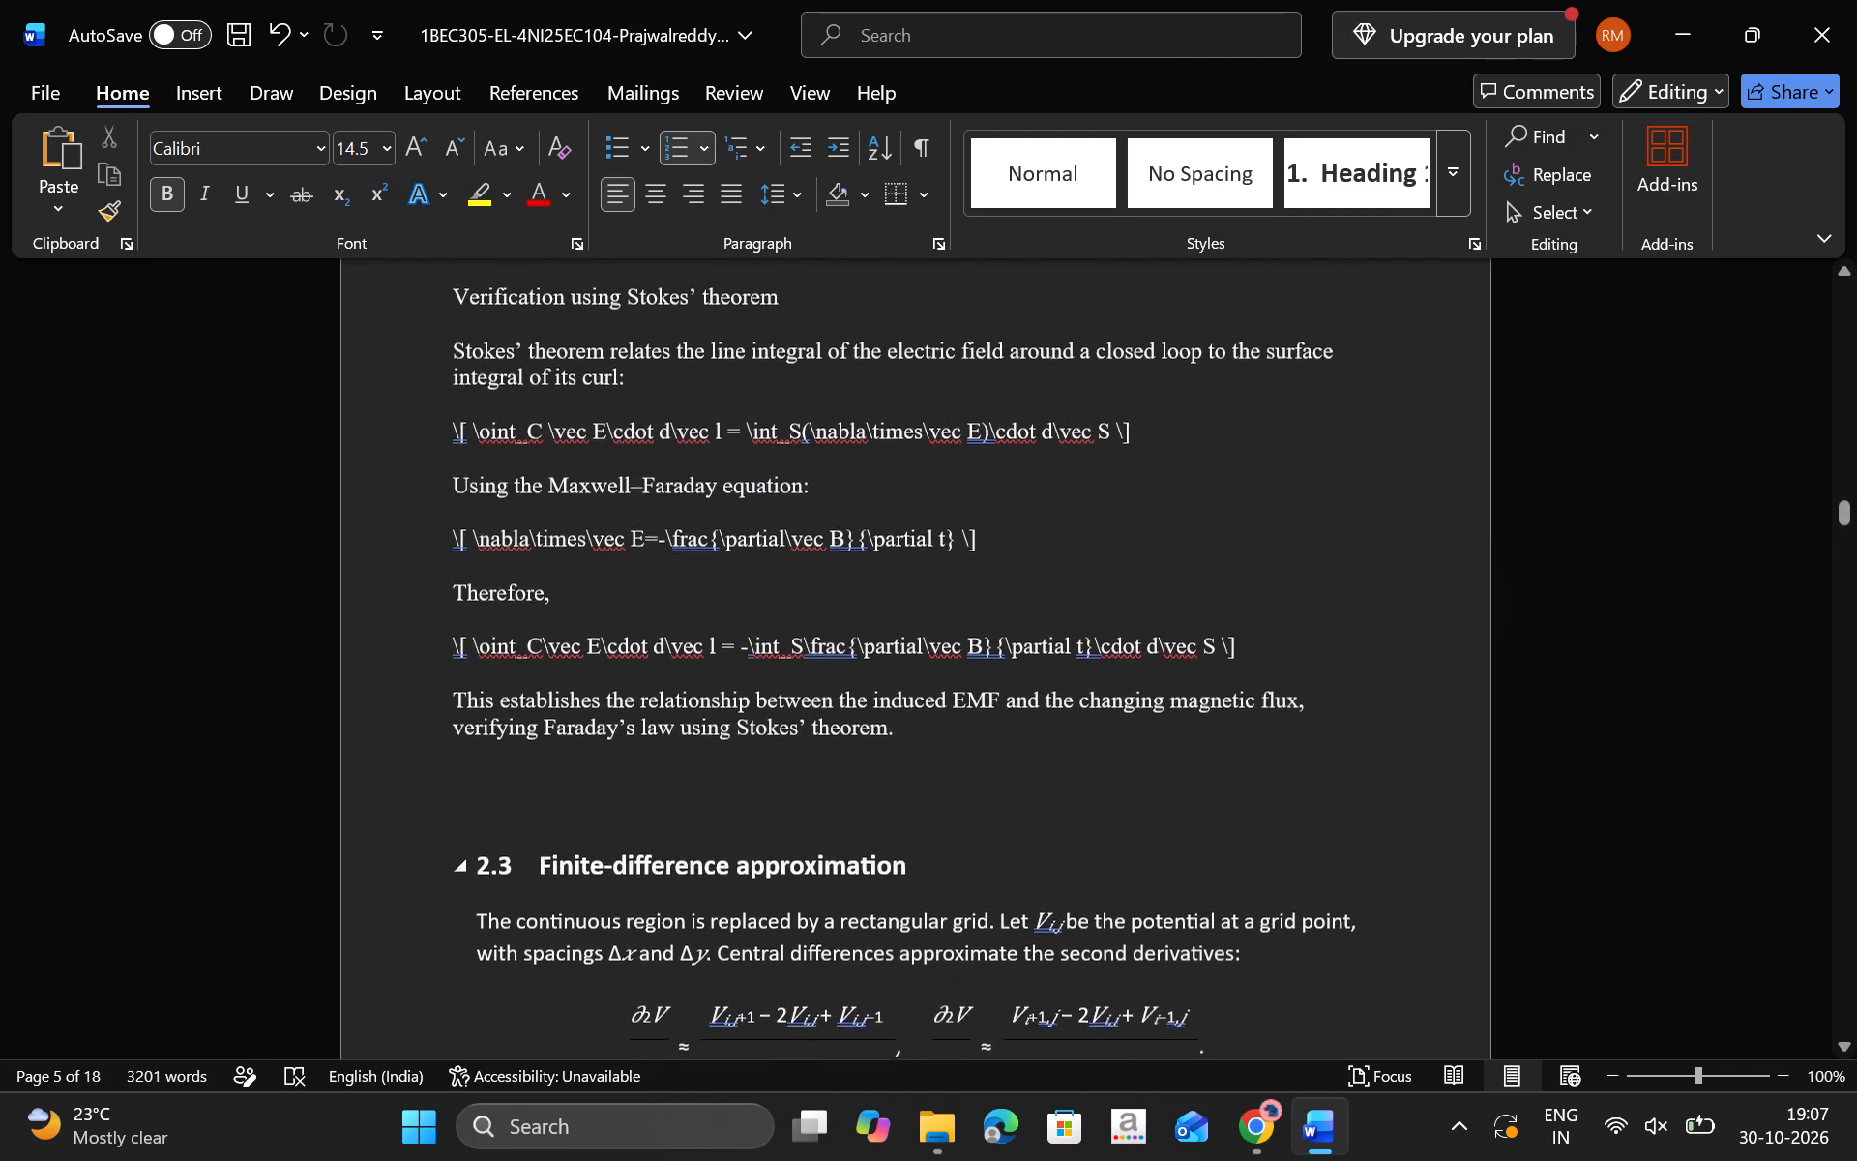
{"action": "scroll", "coordinate": [1033, 896], "scroll_direction": "up", "scroll_amount": 1}
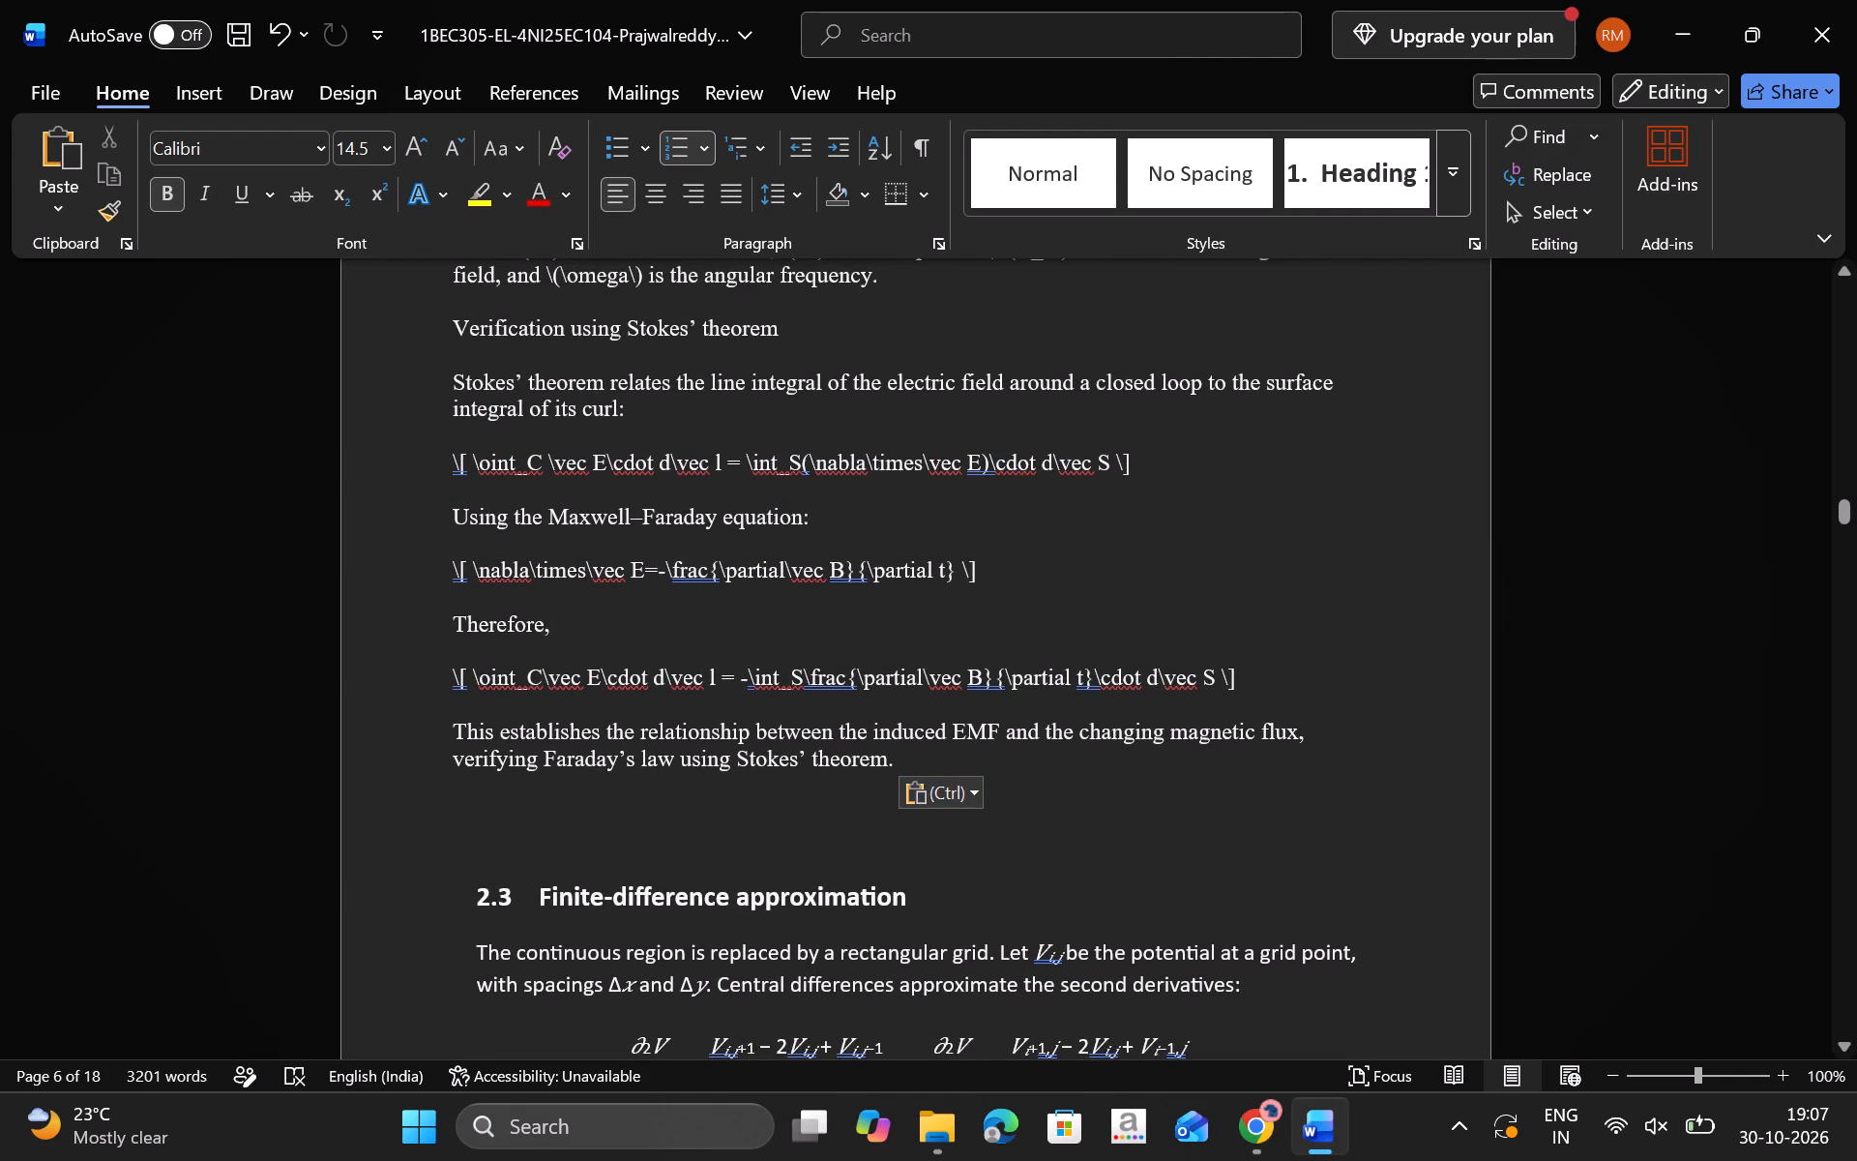
{"action": "left_click_drag", "start_coordinate": [928, 764], "coordinate": [771, 422]}
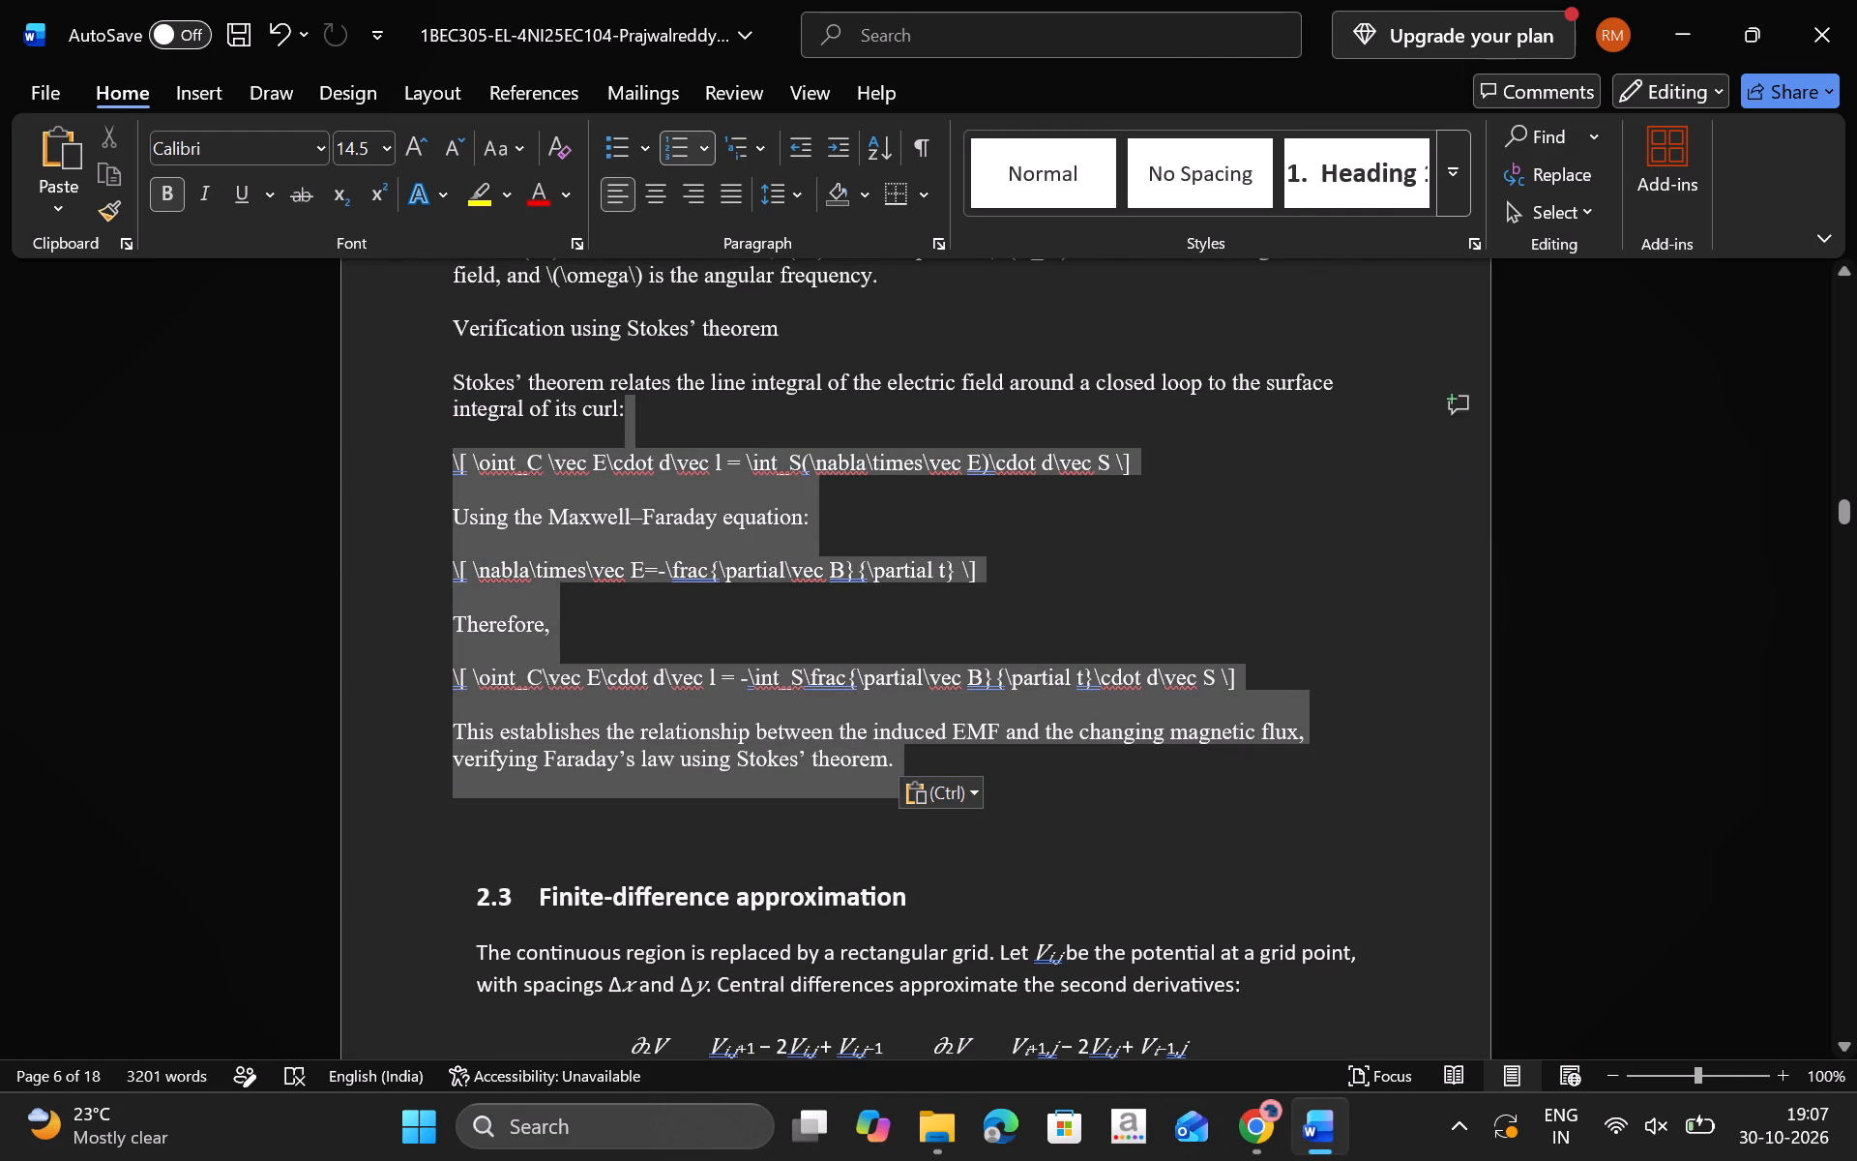
{"action": "left_click_drag", "start_coordinate": [771, 422], "coordinate": [647, 922]}
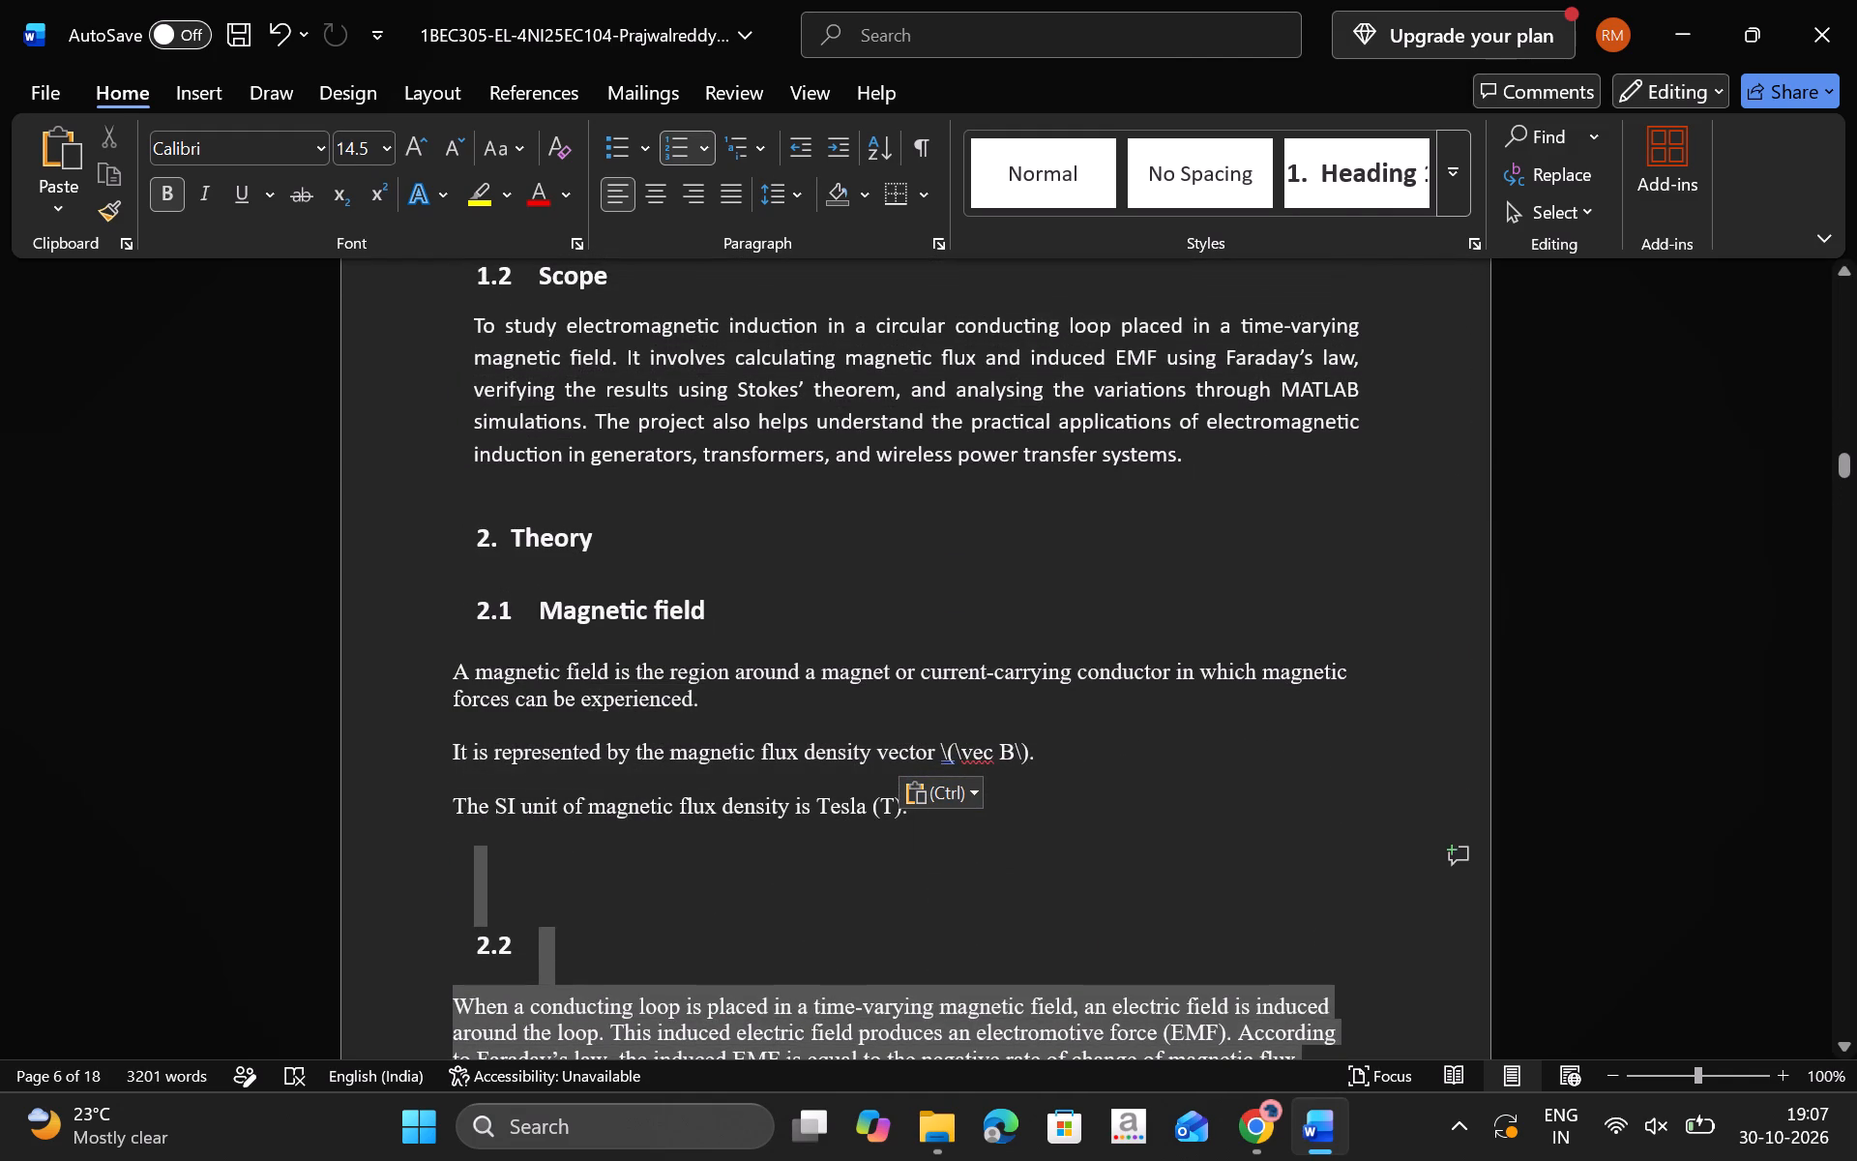
{"action": "left_click_drag", "start_coordinate": [647, 922], "coordinate": [502, 995]}
{"action": "key", "text": "Delete"}
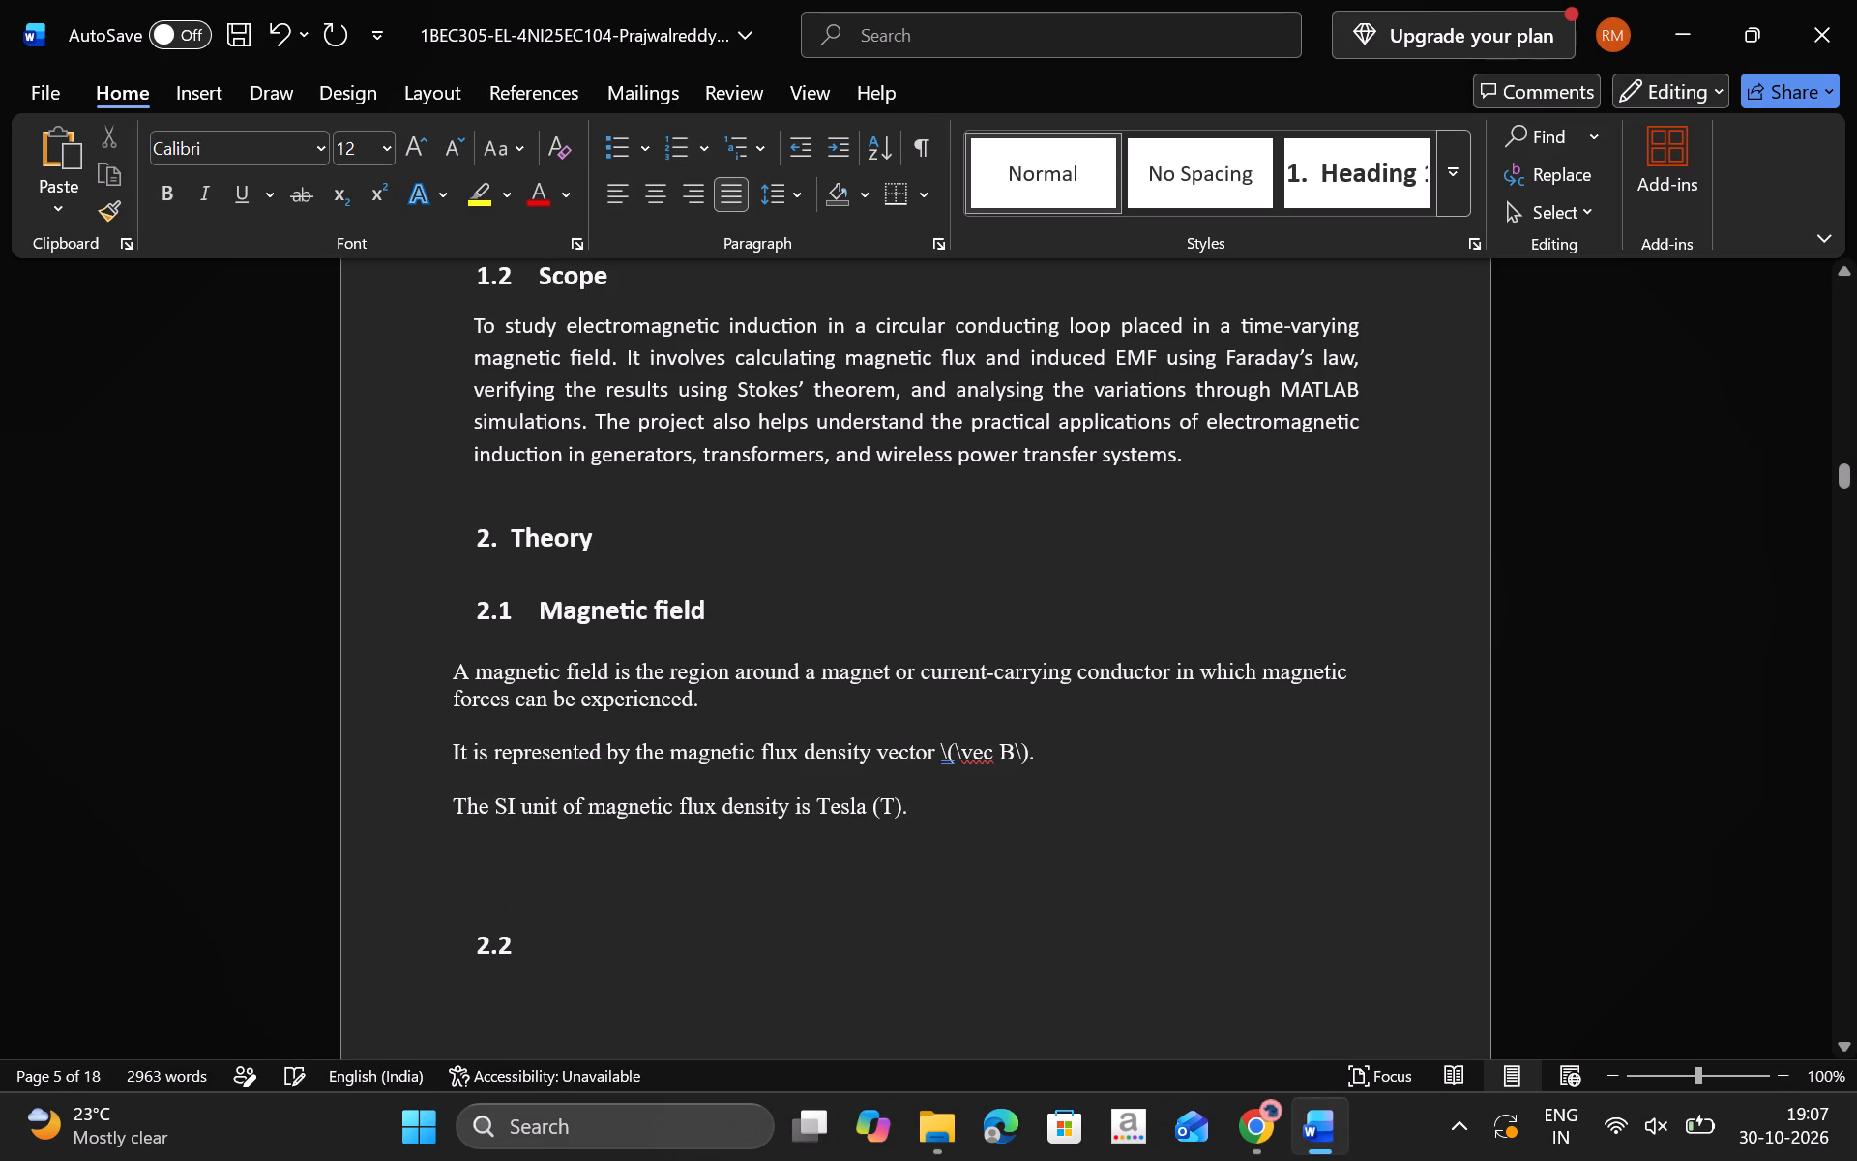
{"action": "scroll", "coordinate": [582, 965], "scroll_direction": "down", "scroll_amount": 4}
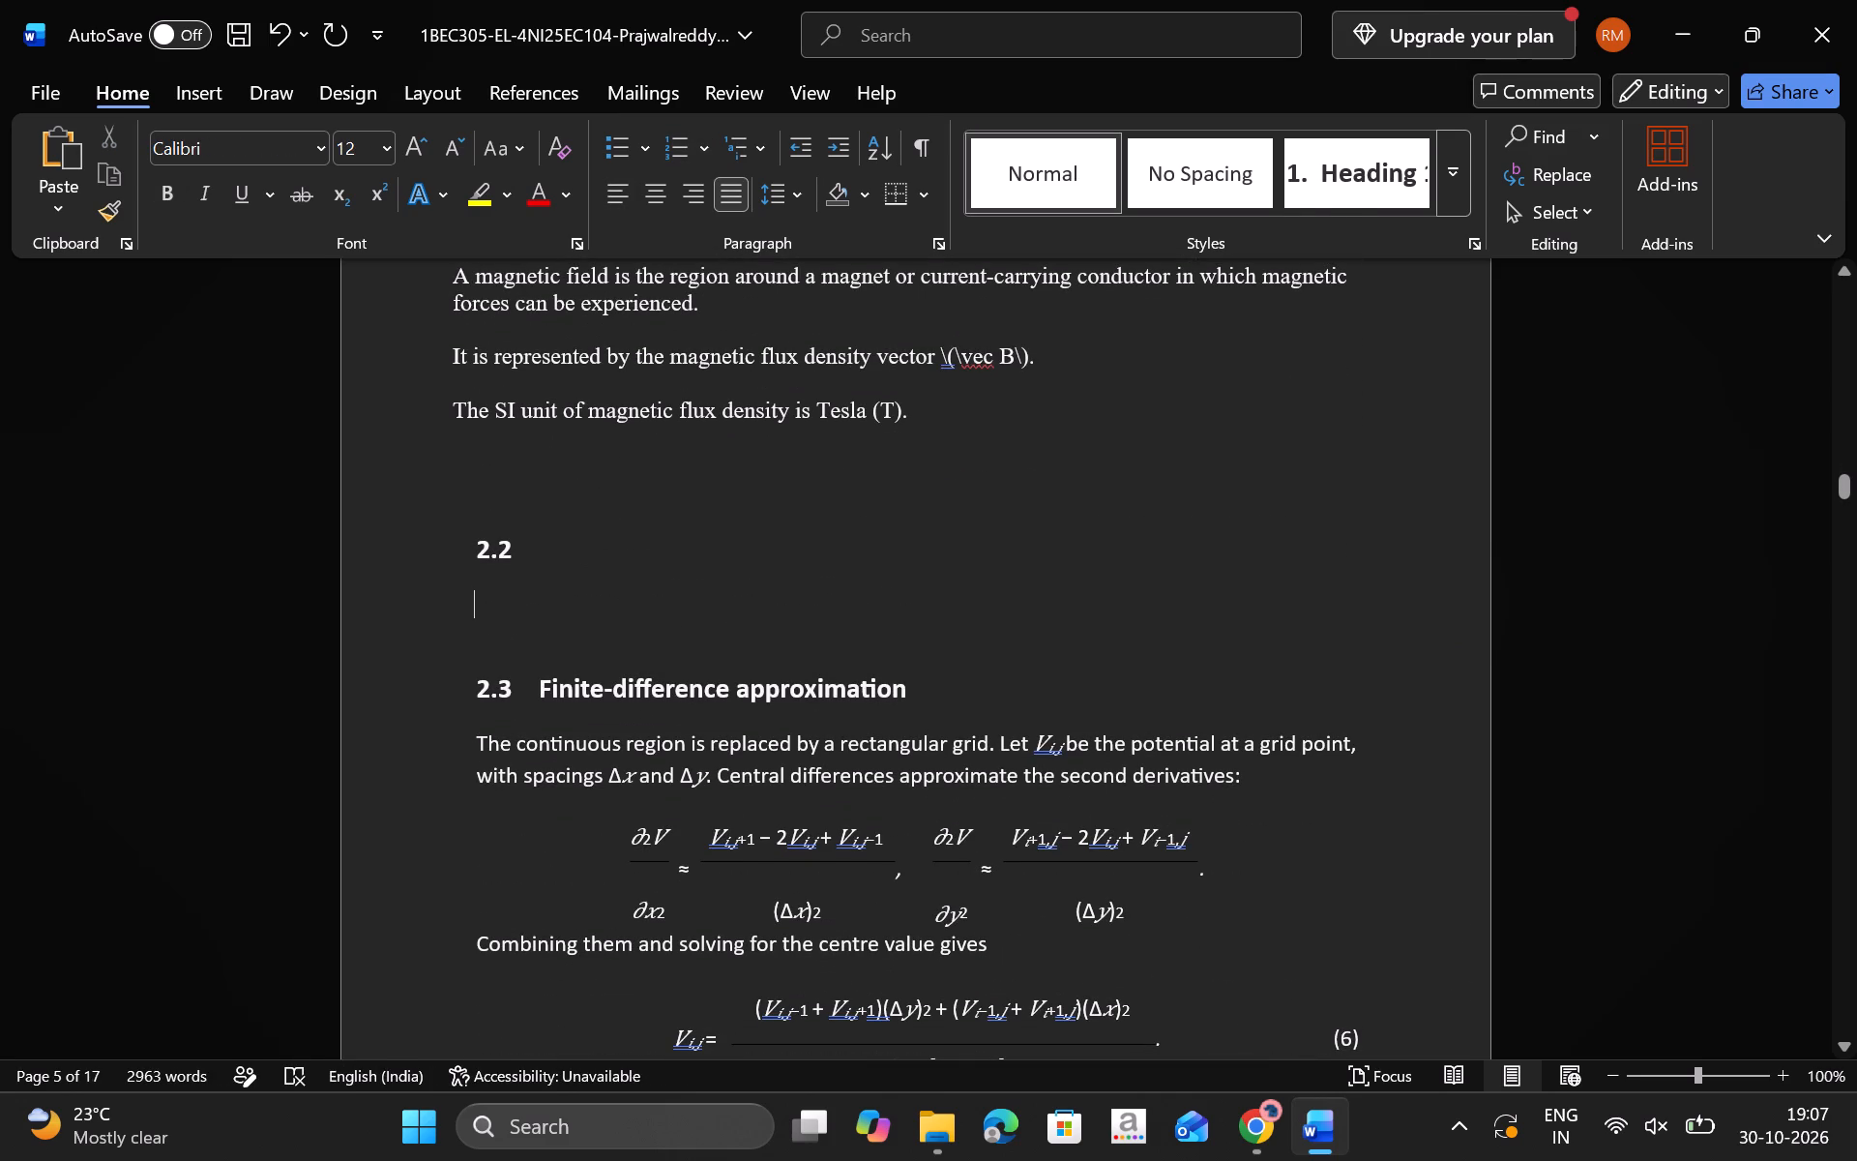
{"action": "left_click", "coordinate": [590, 557]}
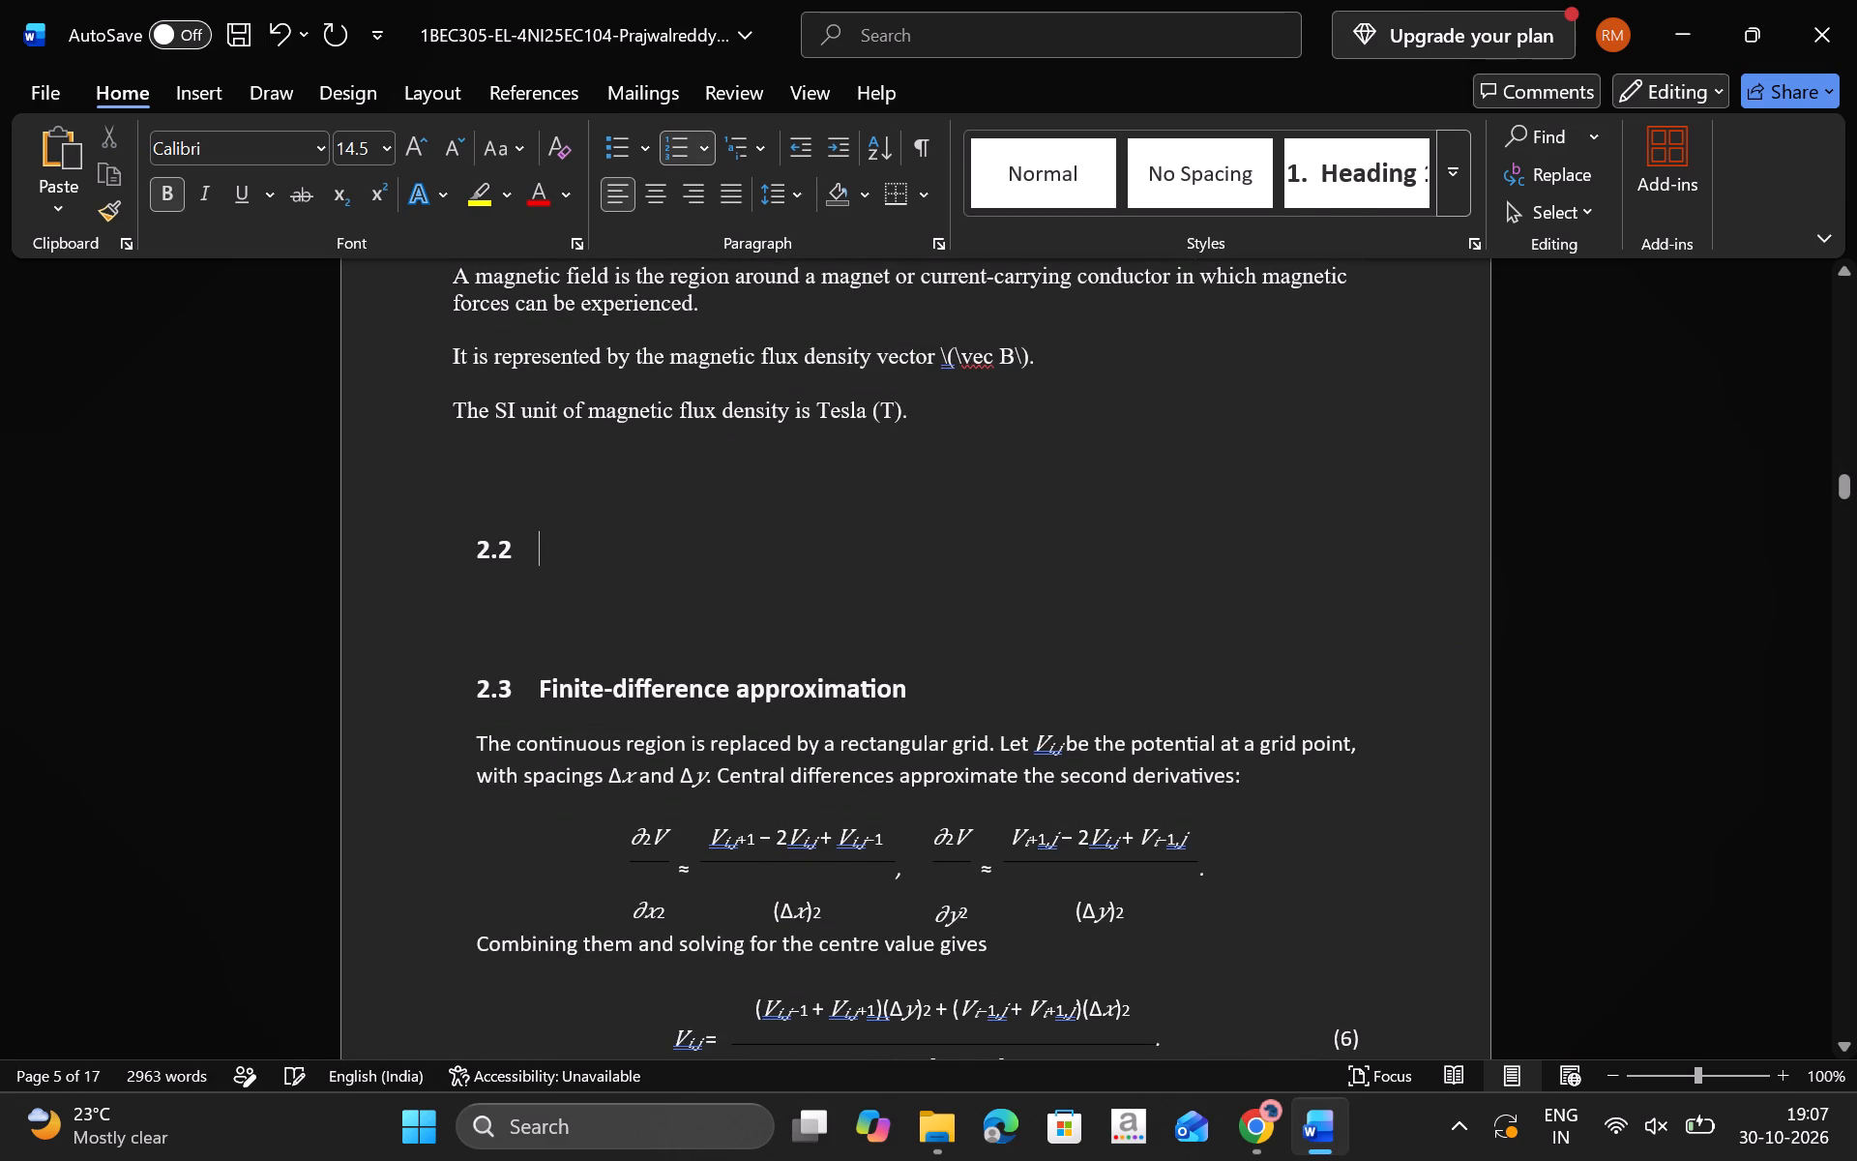
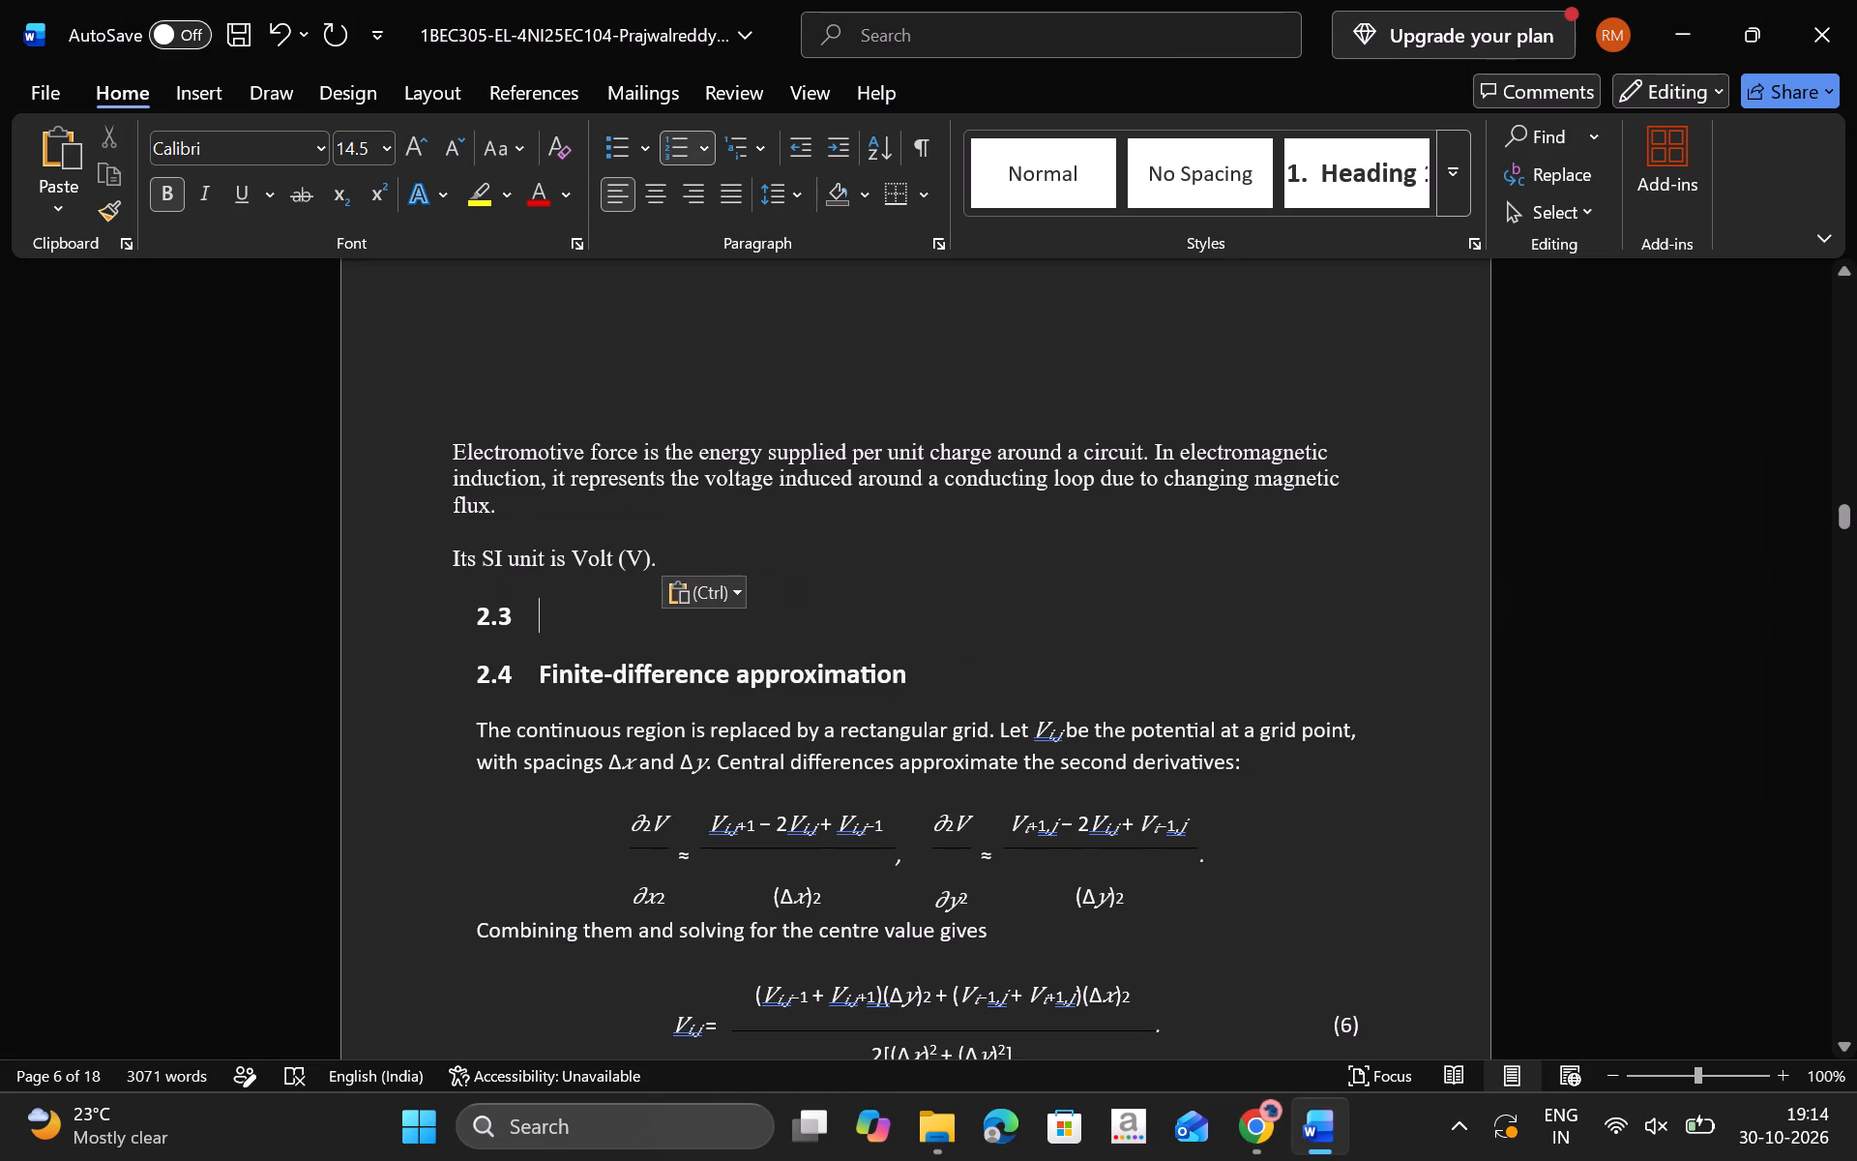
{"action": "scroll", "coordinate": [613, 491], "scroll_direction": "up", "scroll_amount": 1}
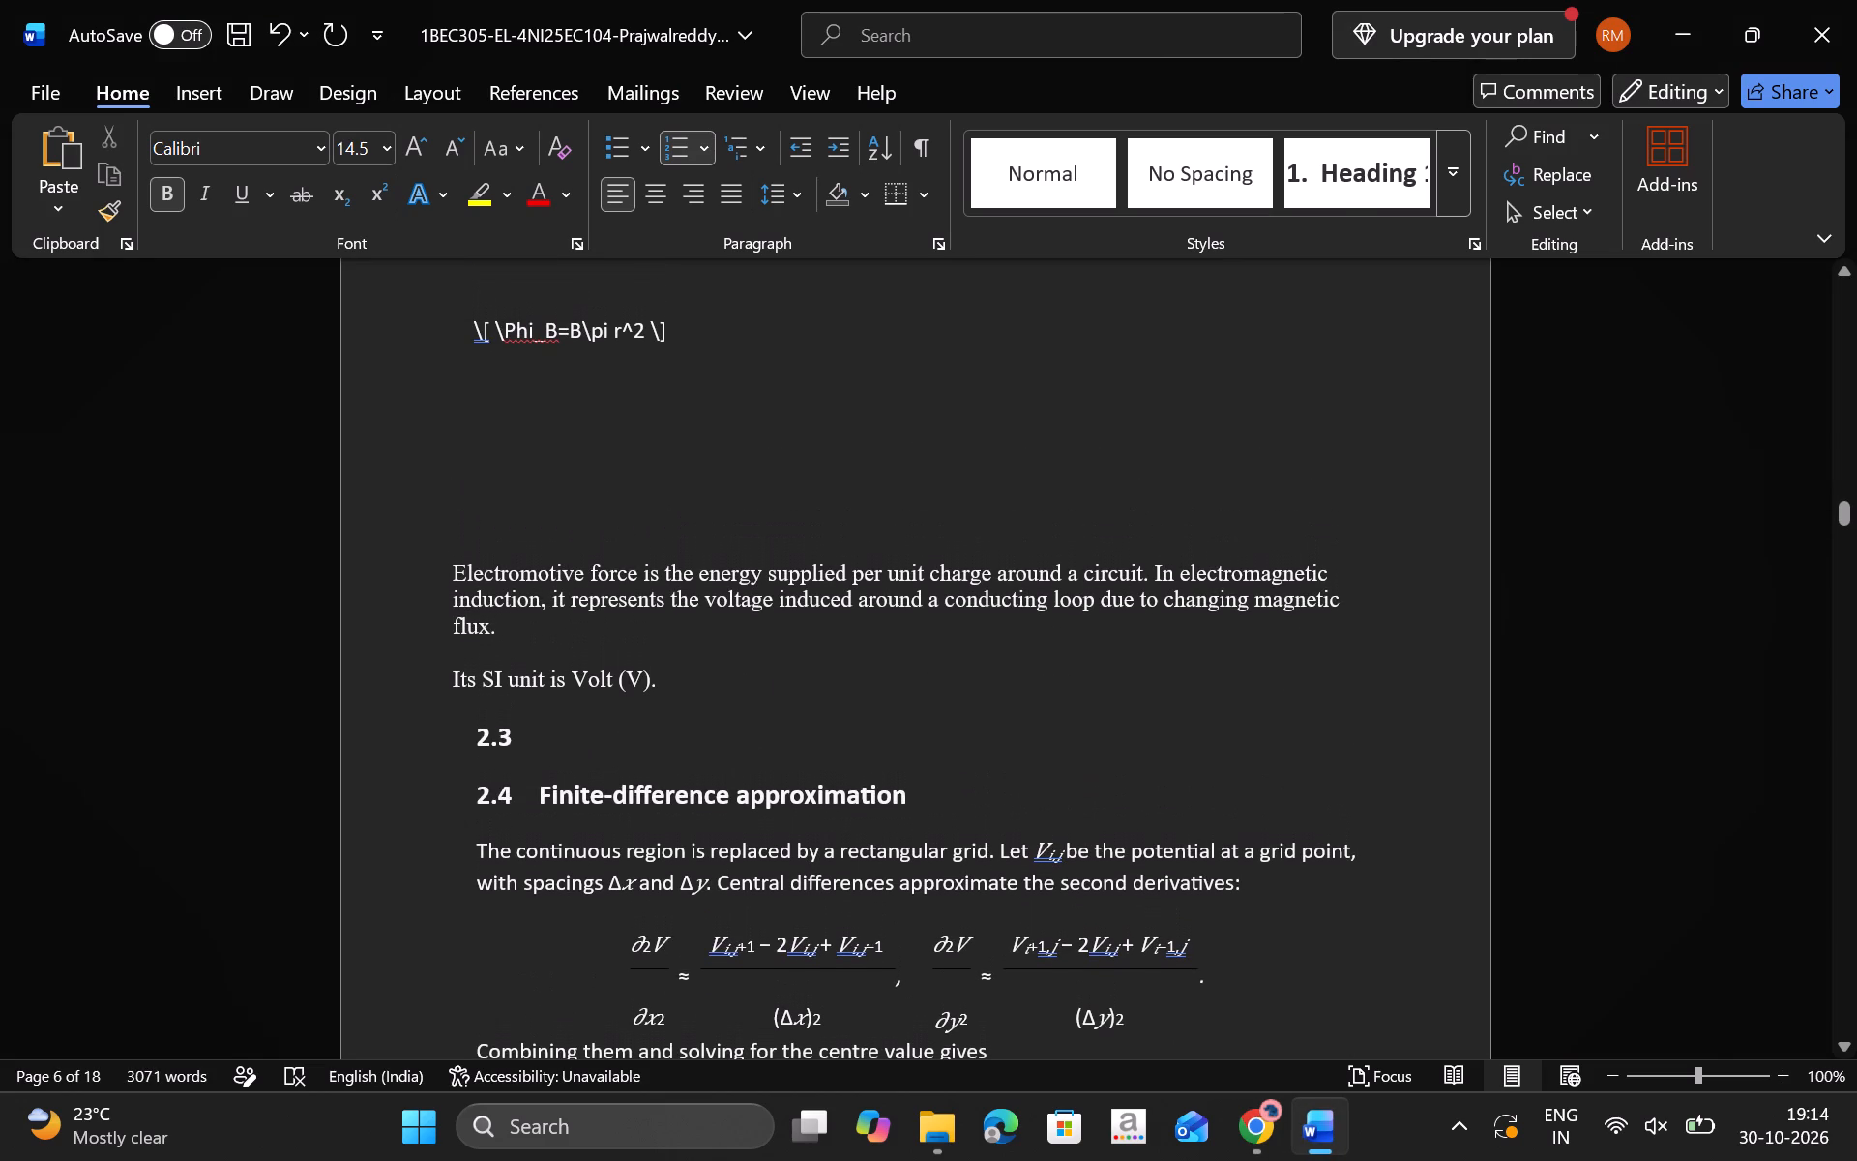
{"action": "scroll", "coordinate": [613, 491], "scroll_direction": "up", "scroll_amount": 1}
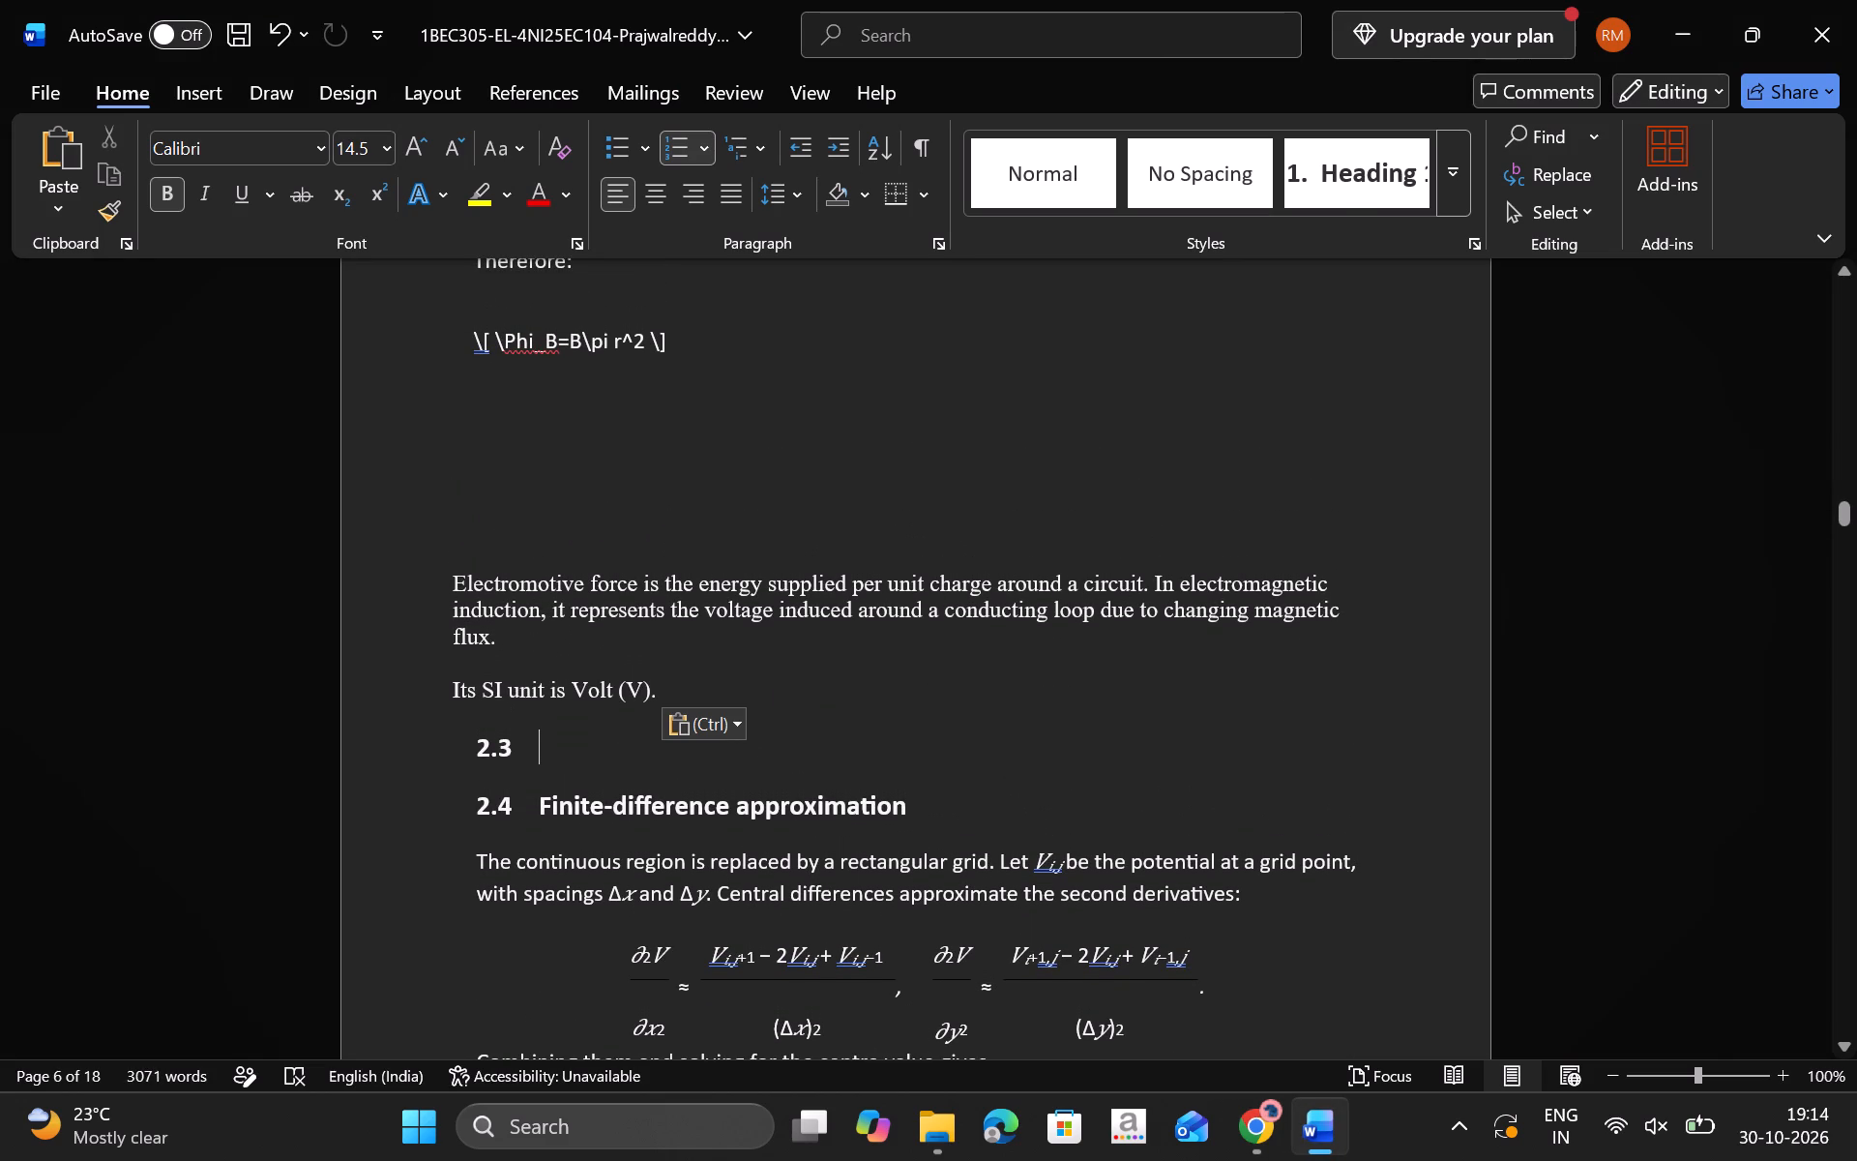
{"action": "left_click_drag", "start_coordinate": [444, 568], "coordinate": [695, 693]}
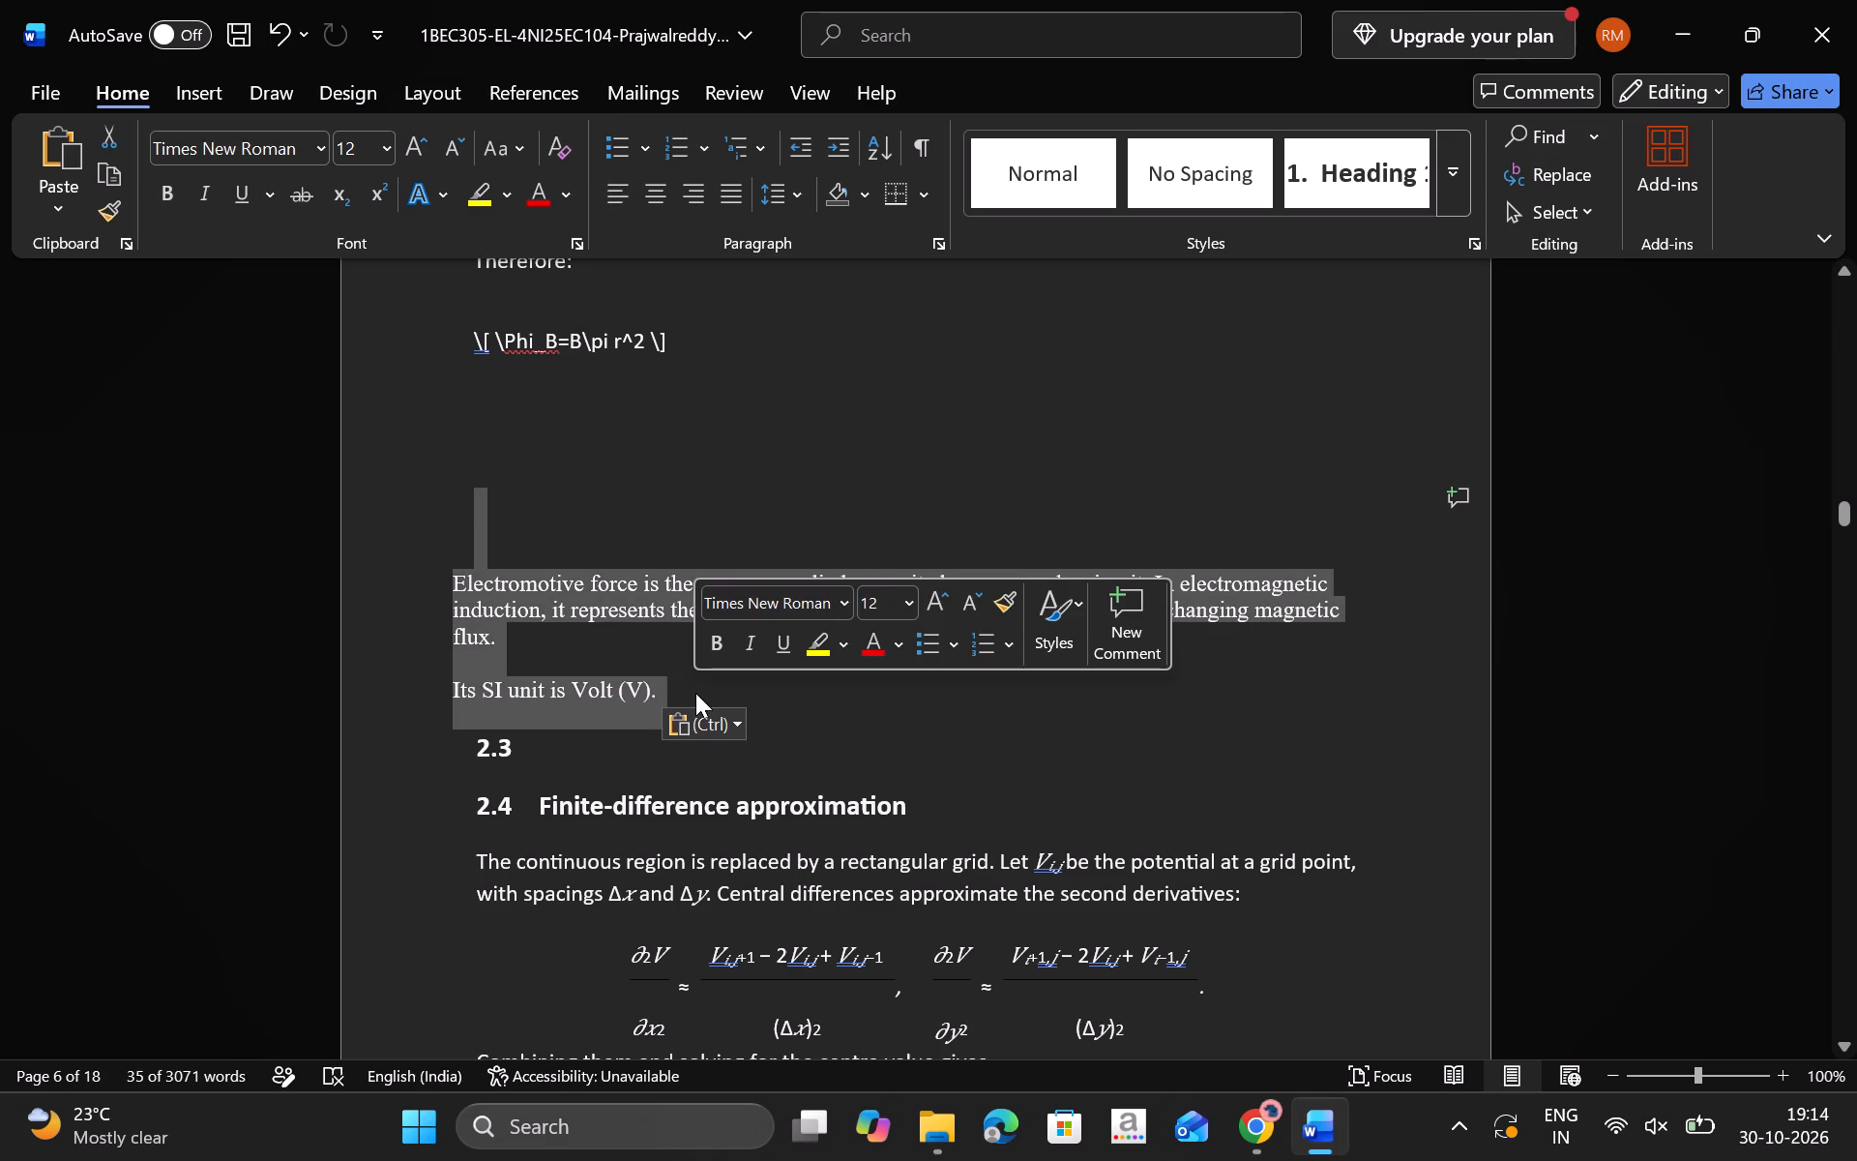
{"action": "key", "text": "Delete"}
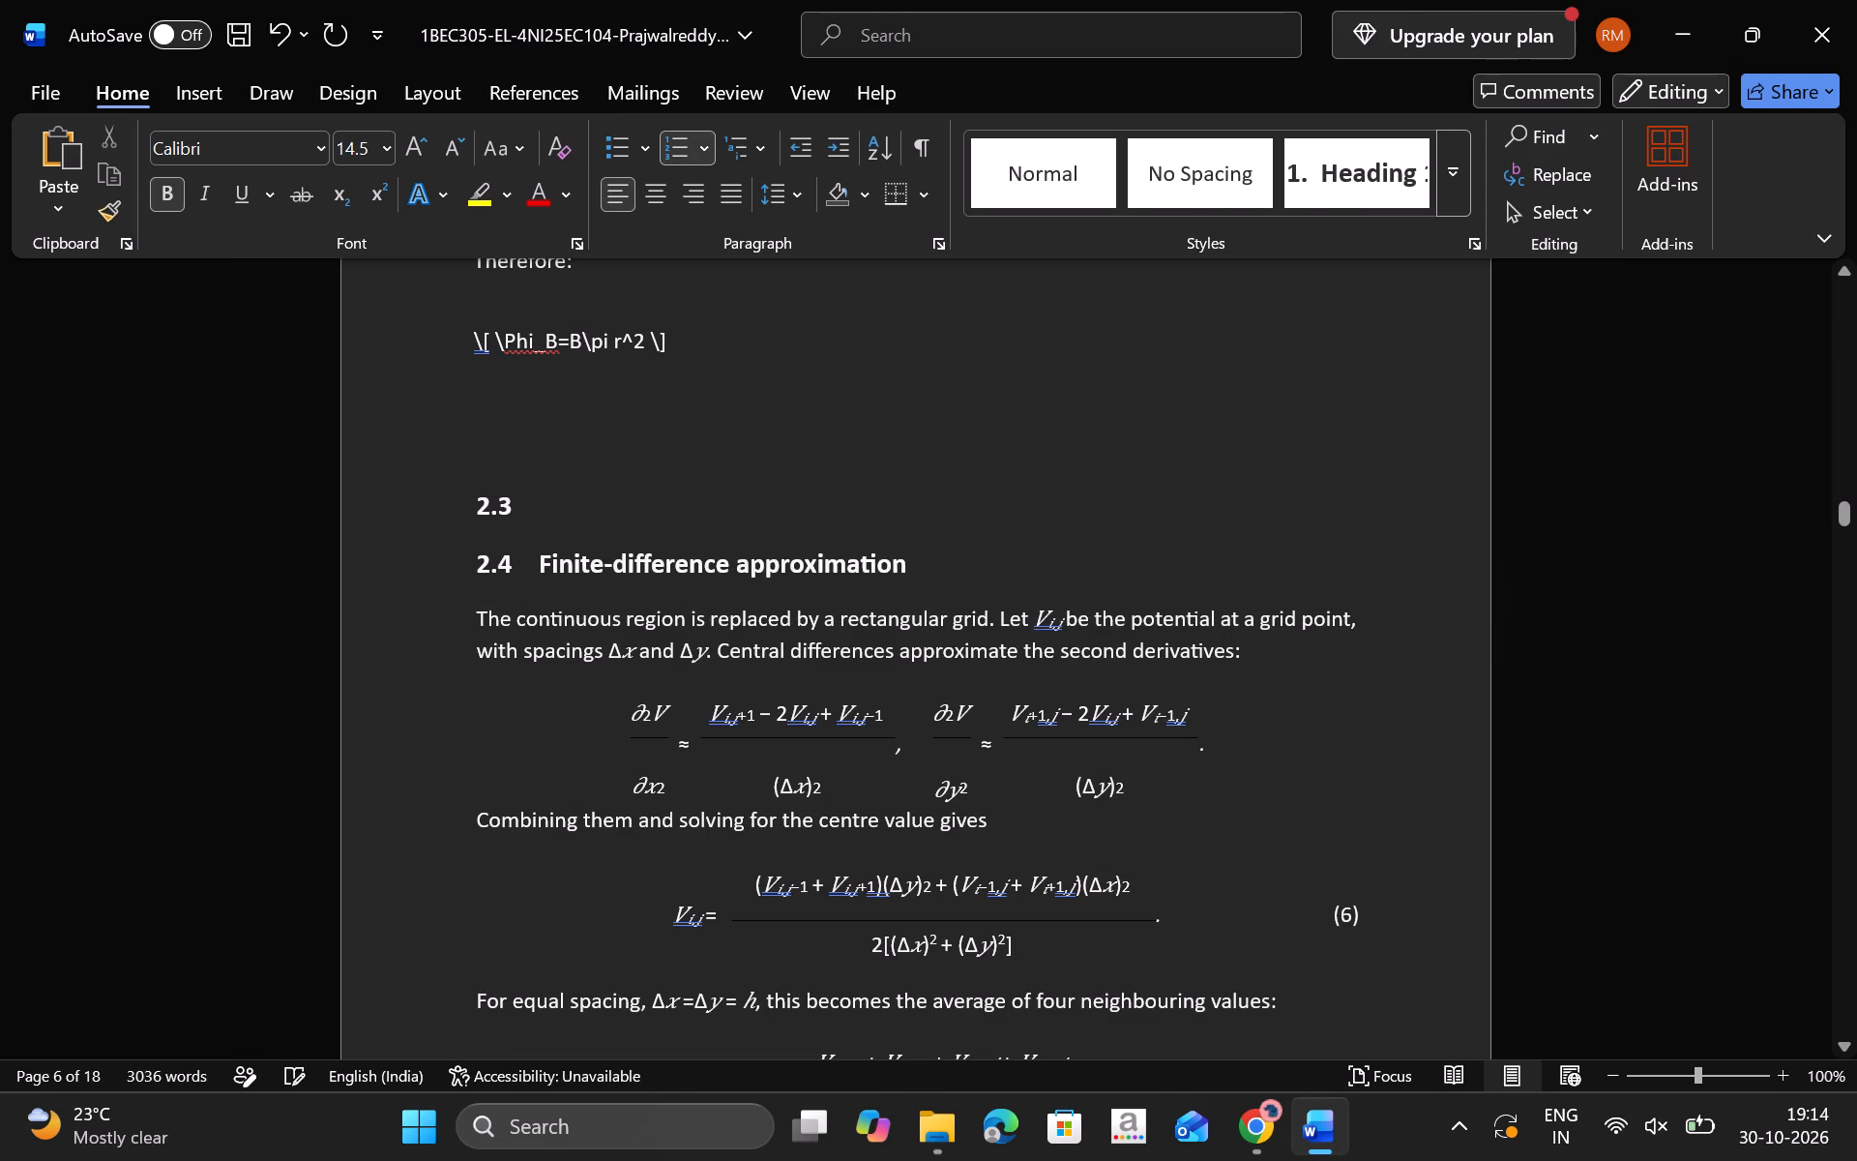
Paste the copied EMF text on a new line below the empty 2.3 heading.
{"action": "key", "text": "Return"}
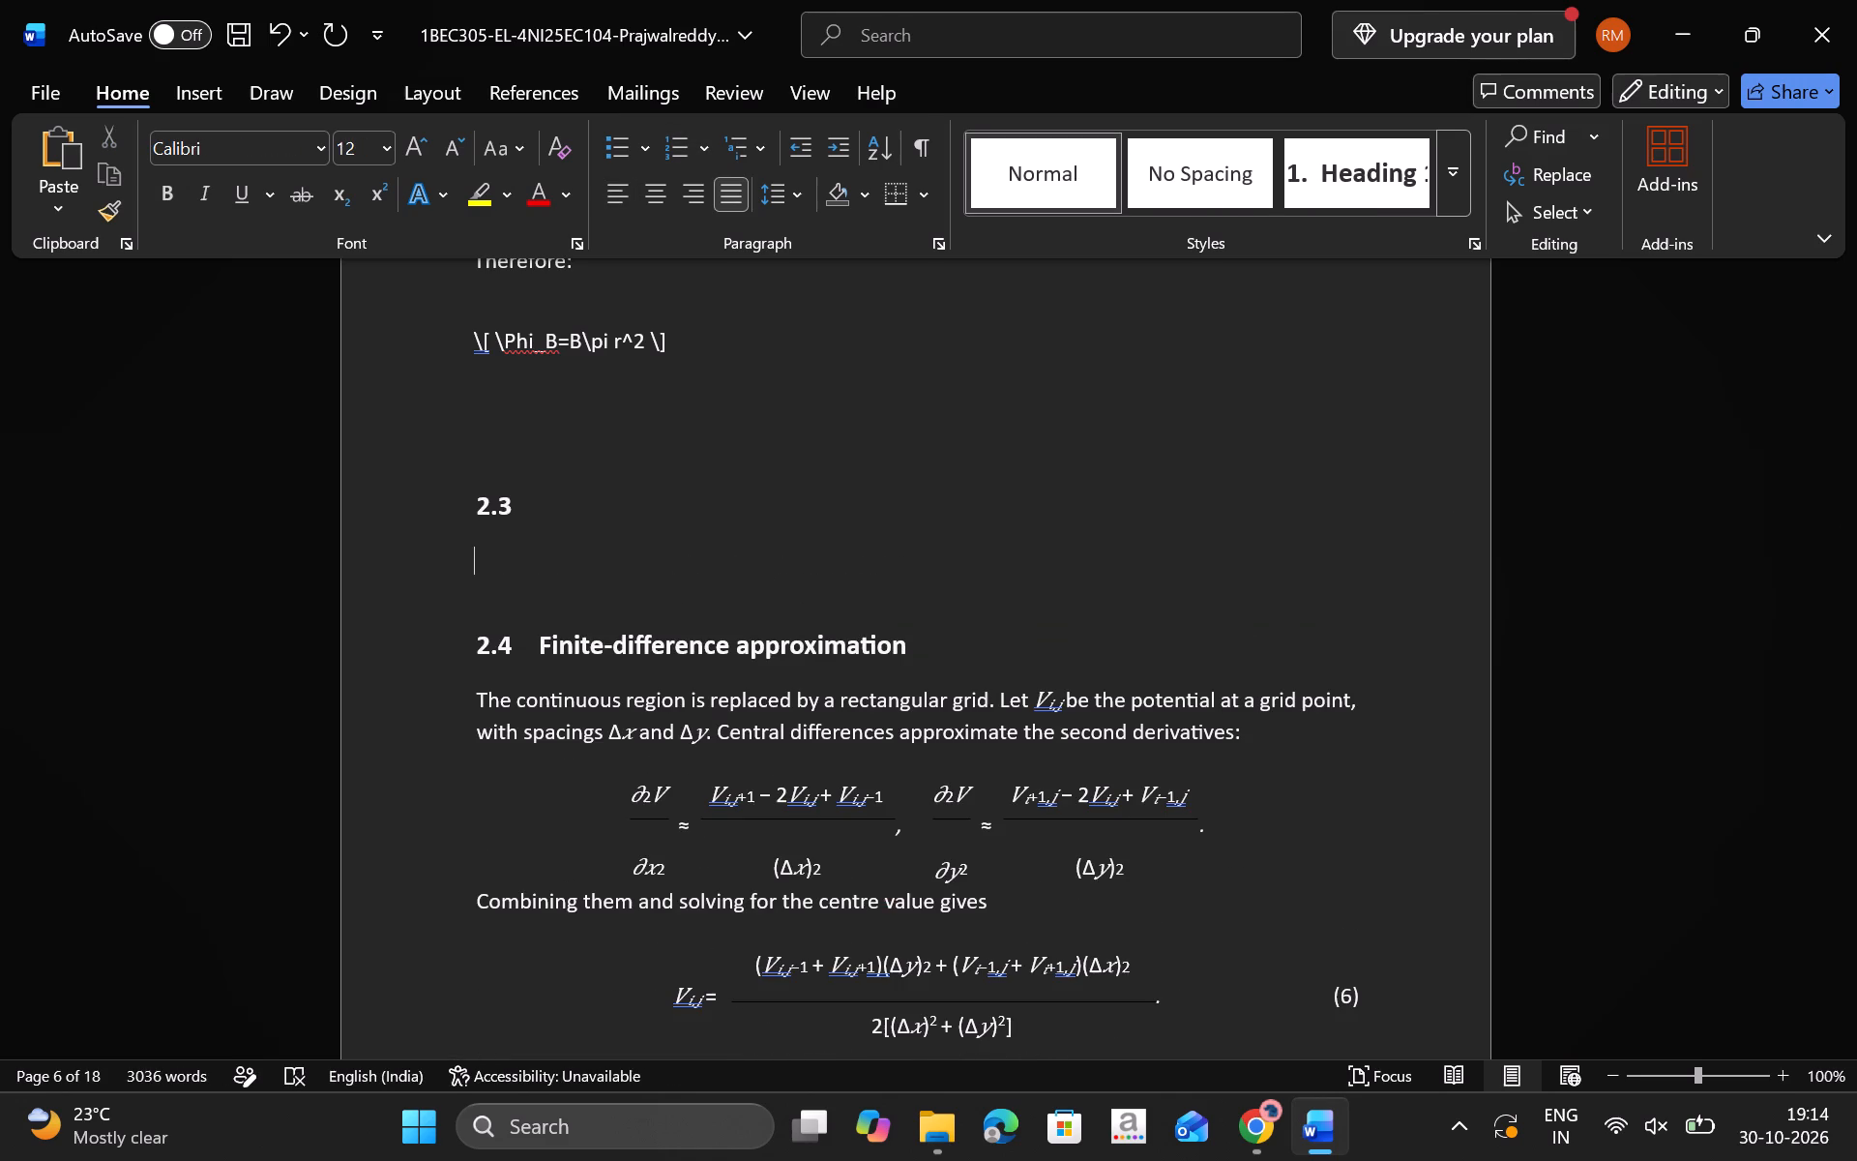
{"action": "key", "text": "ctrl+v"}
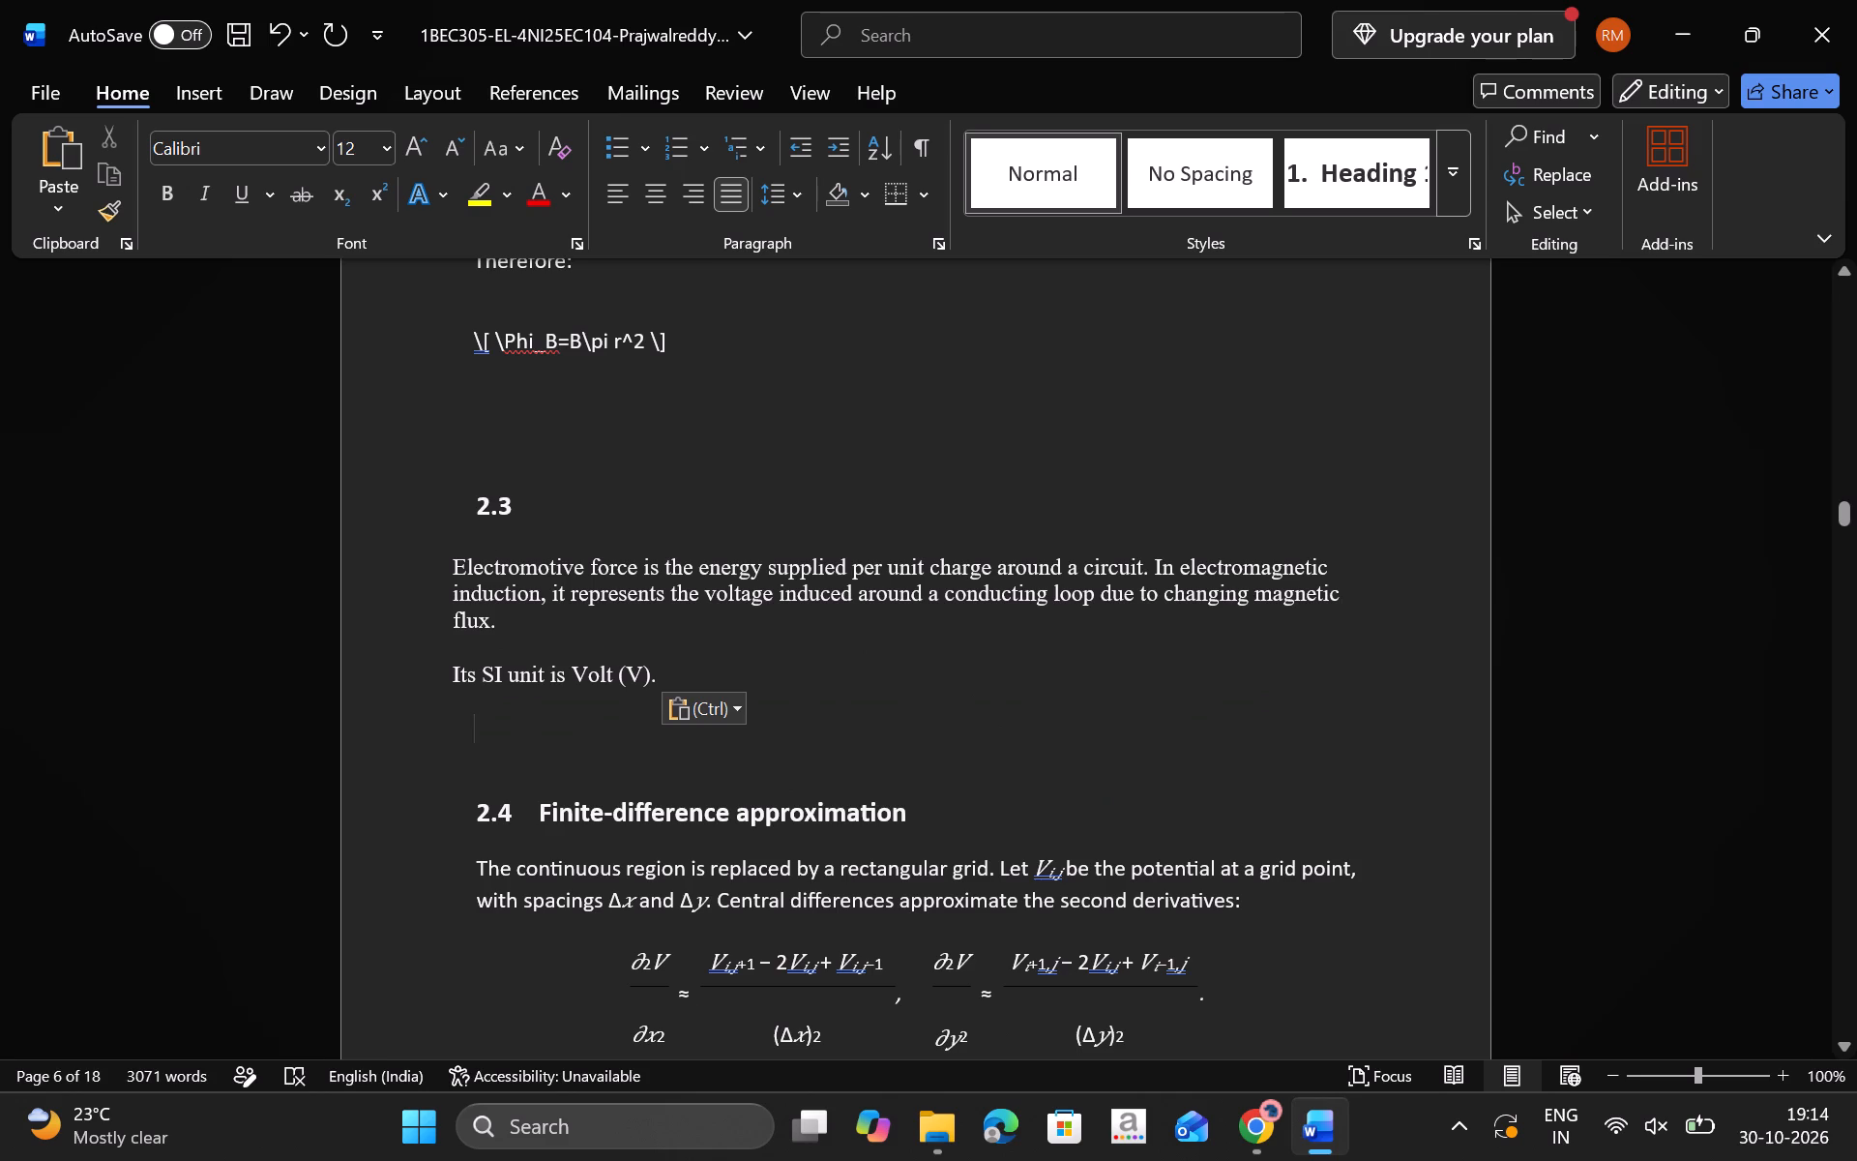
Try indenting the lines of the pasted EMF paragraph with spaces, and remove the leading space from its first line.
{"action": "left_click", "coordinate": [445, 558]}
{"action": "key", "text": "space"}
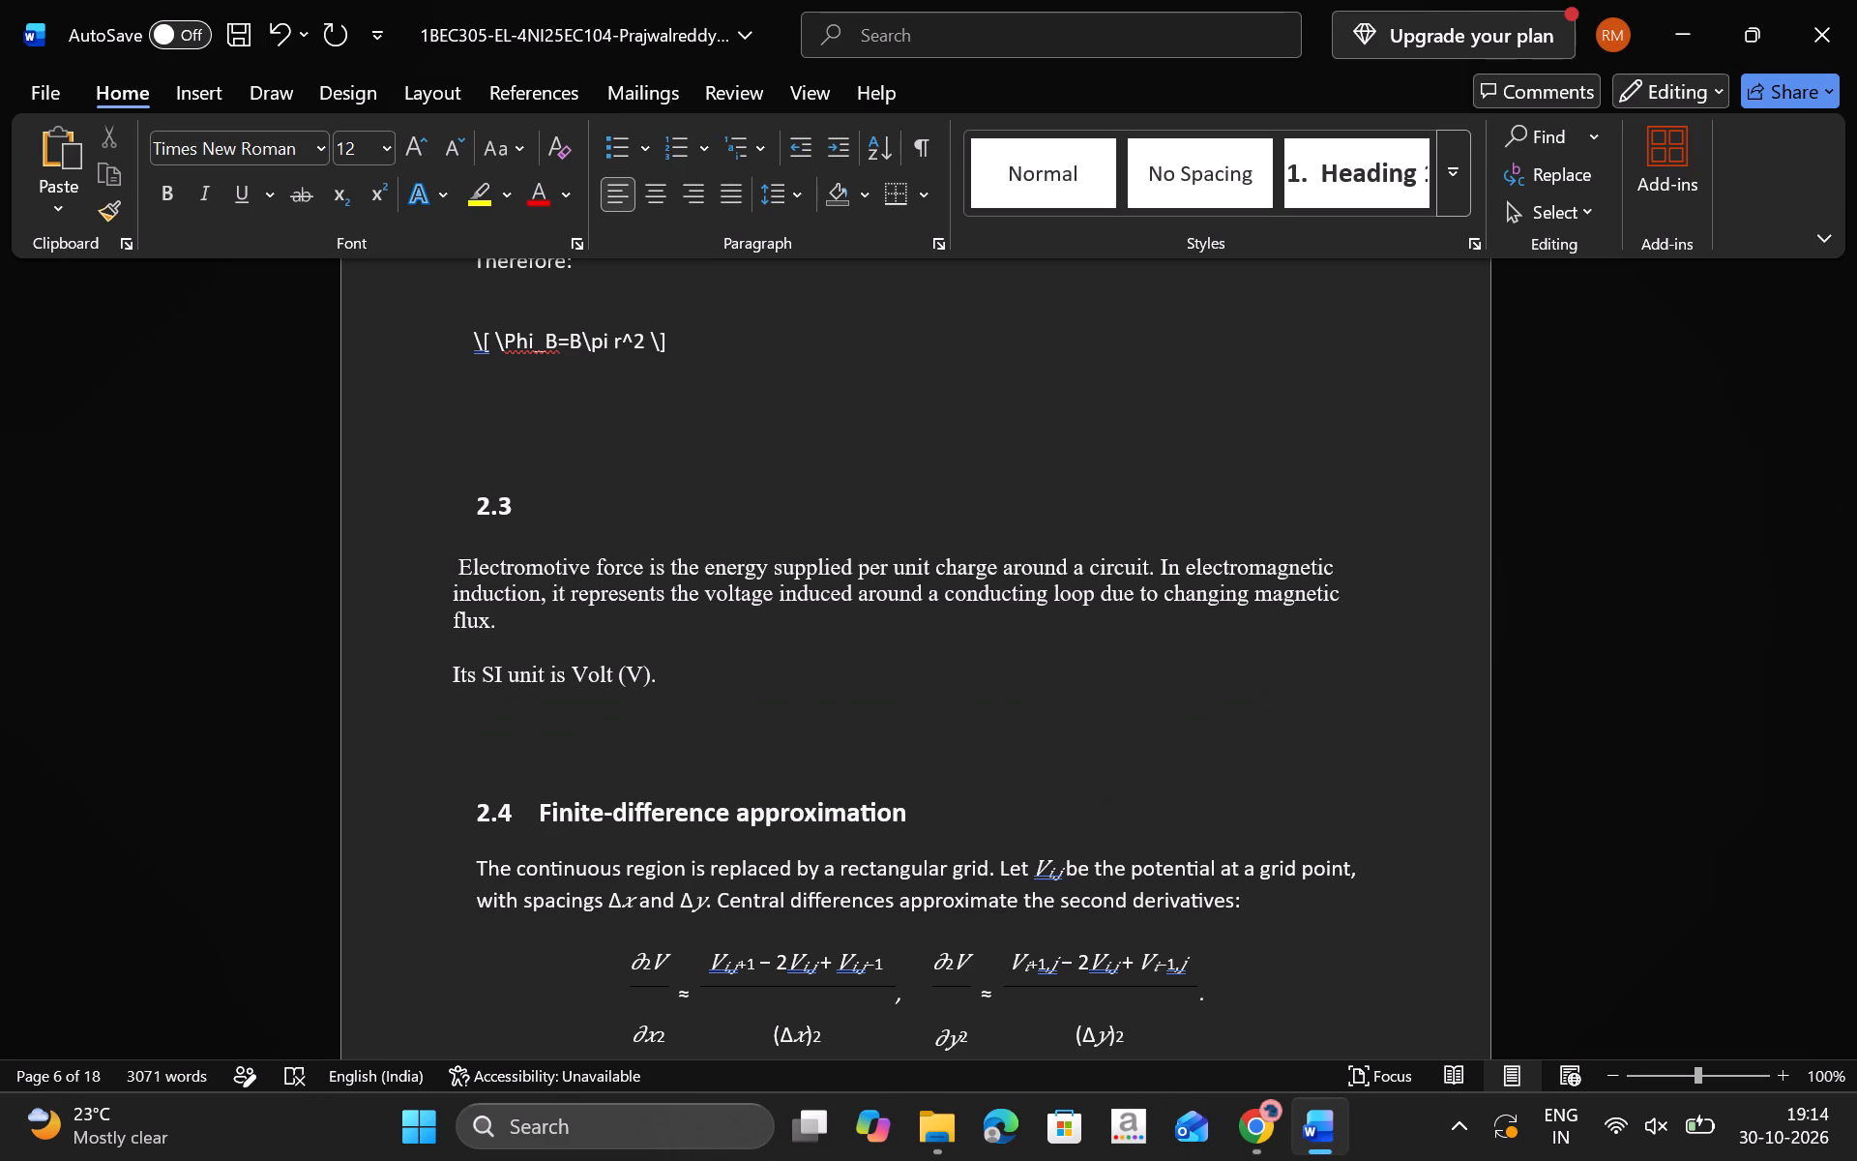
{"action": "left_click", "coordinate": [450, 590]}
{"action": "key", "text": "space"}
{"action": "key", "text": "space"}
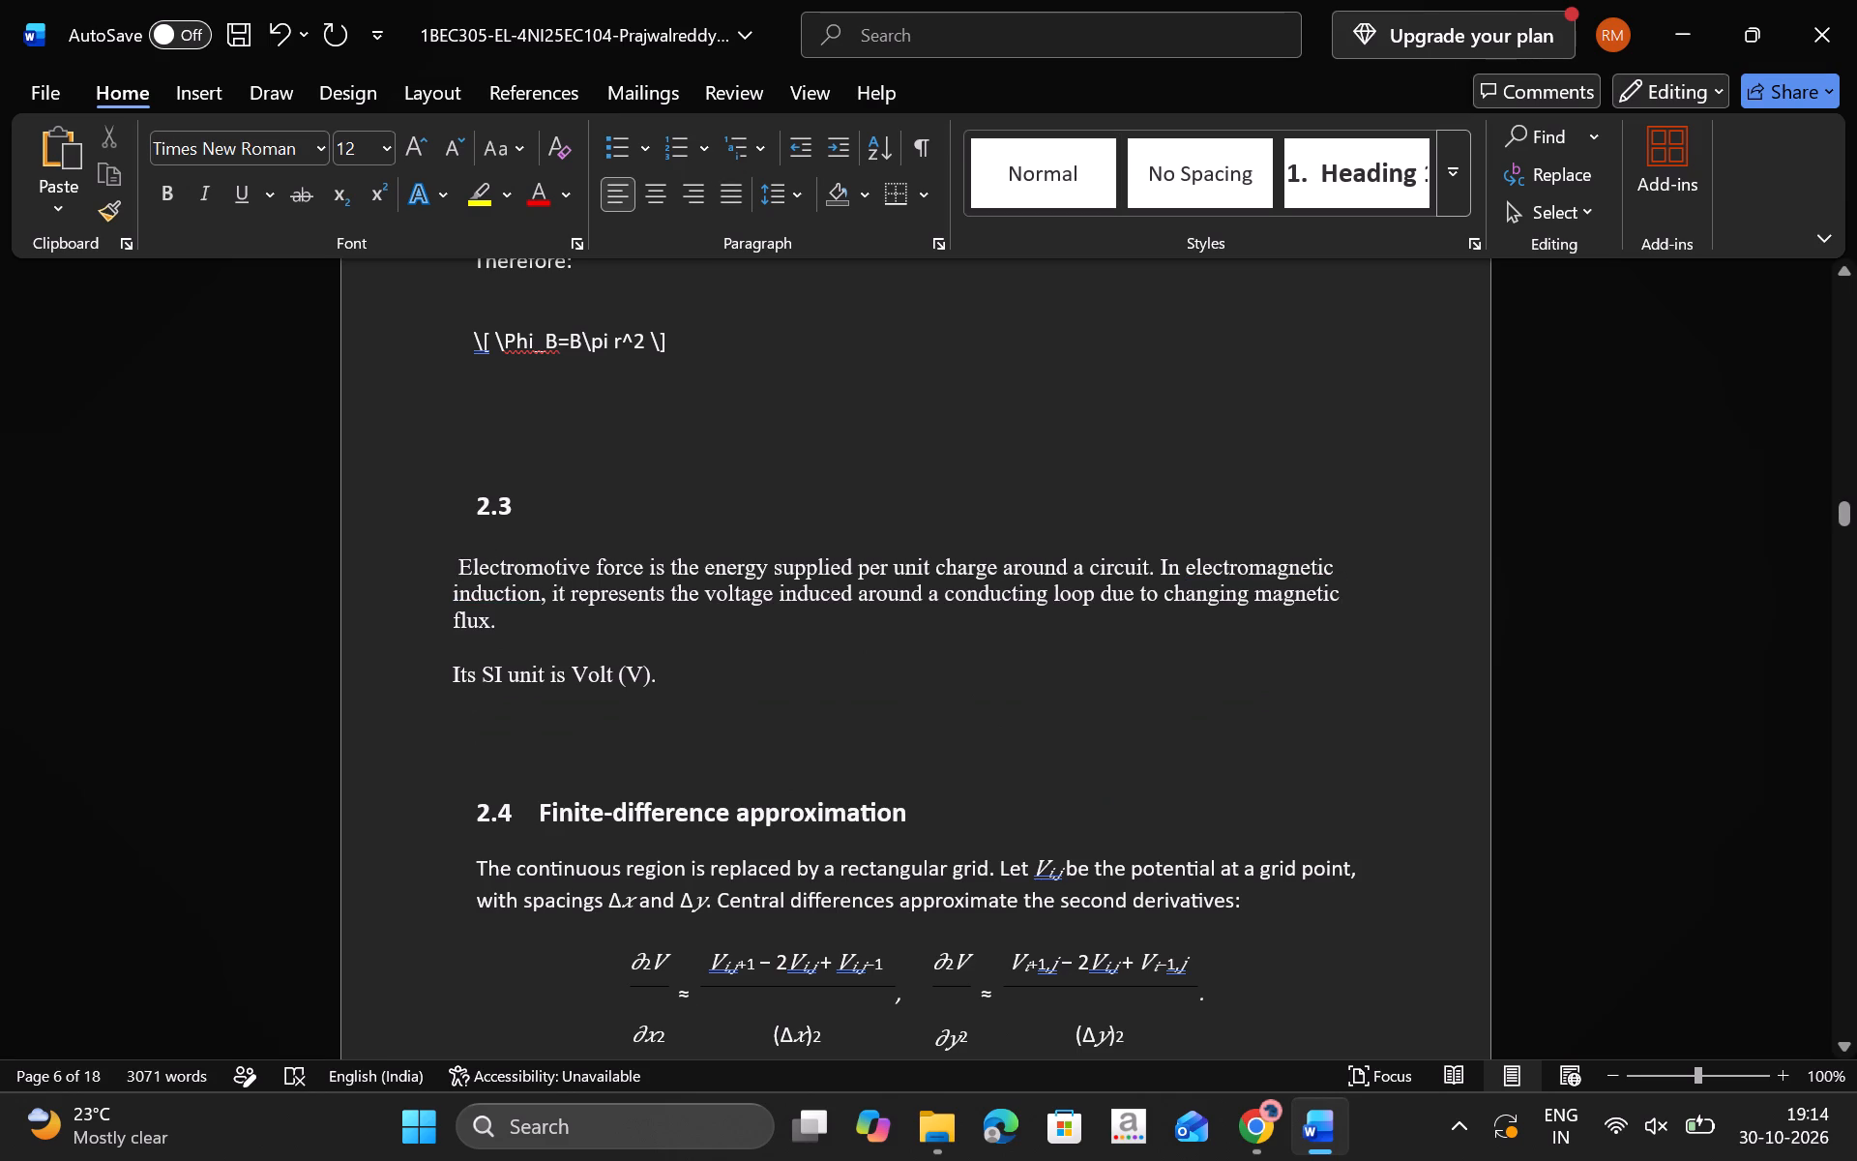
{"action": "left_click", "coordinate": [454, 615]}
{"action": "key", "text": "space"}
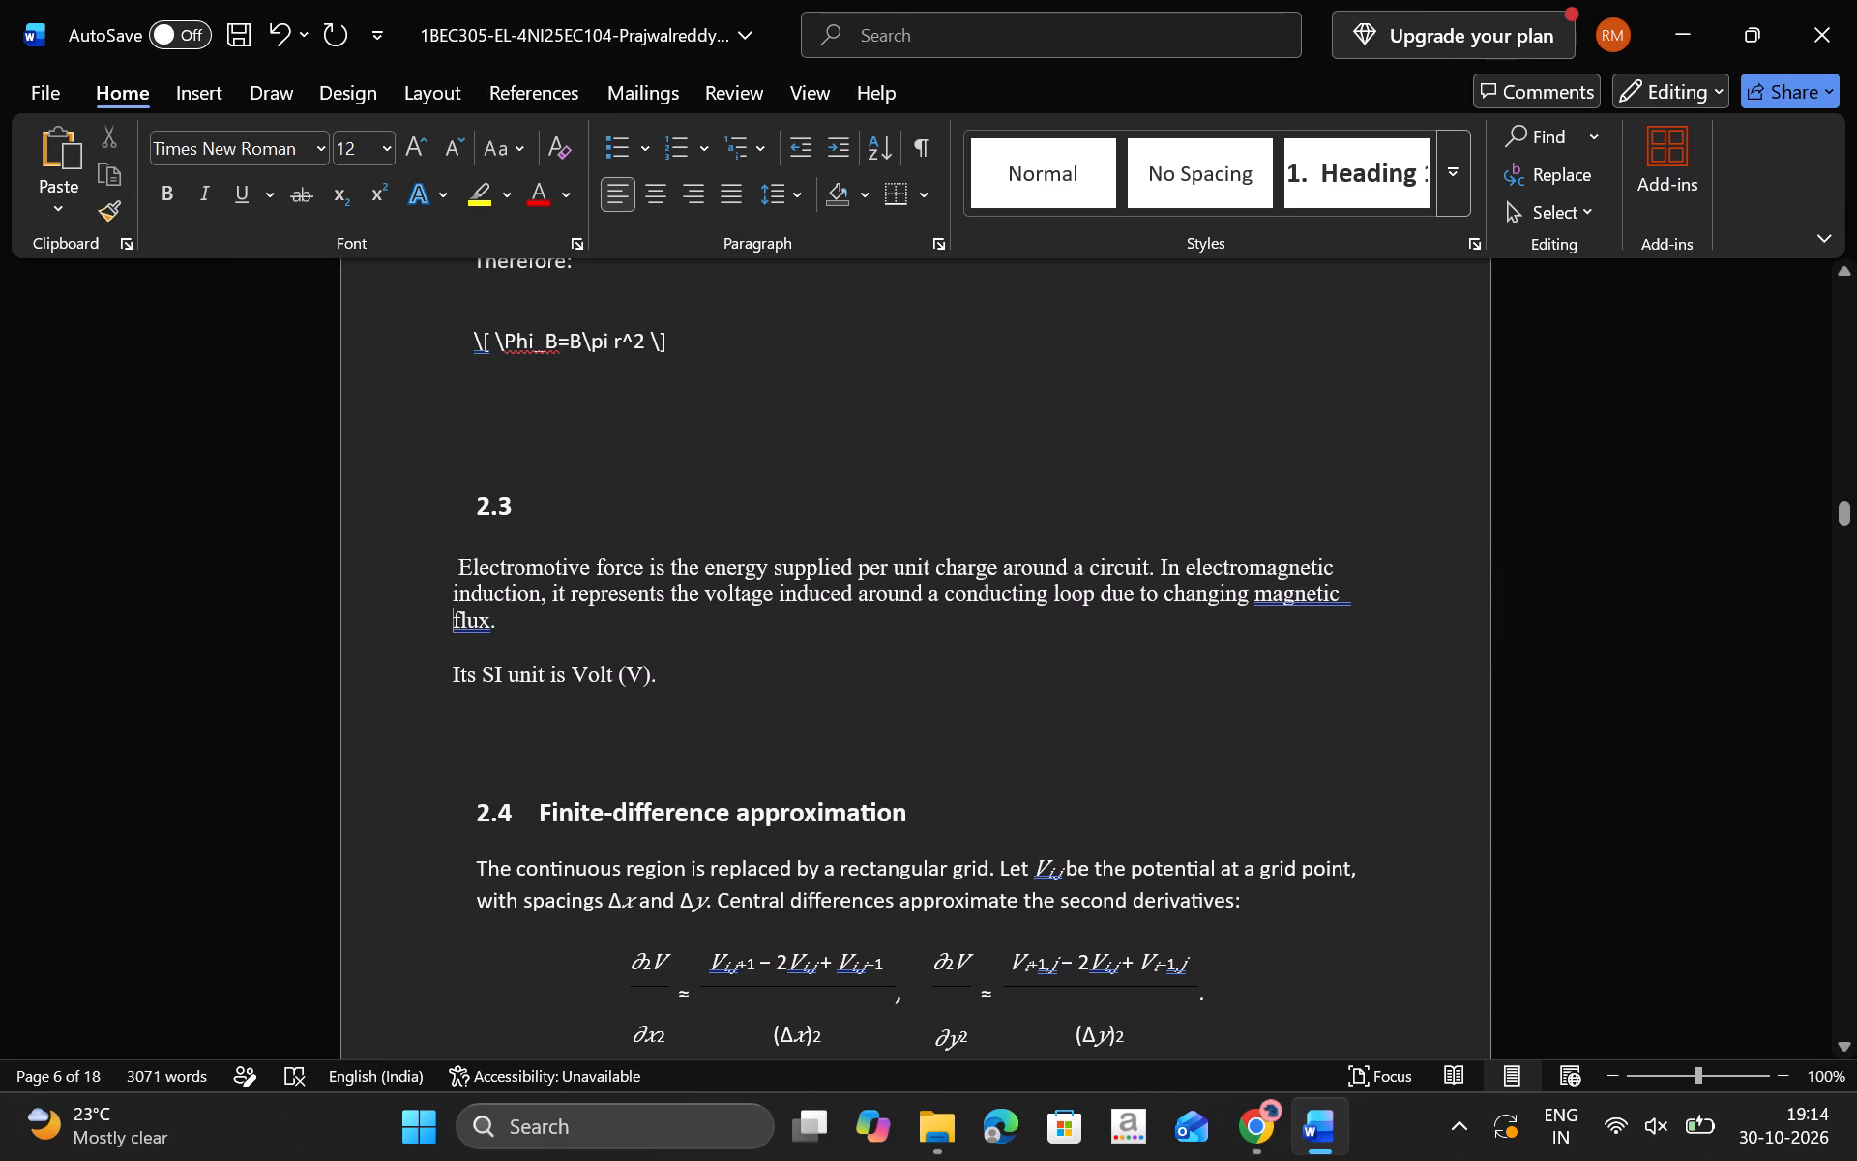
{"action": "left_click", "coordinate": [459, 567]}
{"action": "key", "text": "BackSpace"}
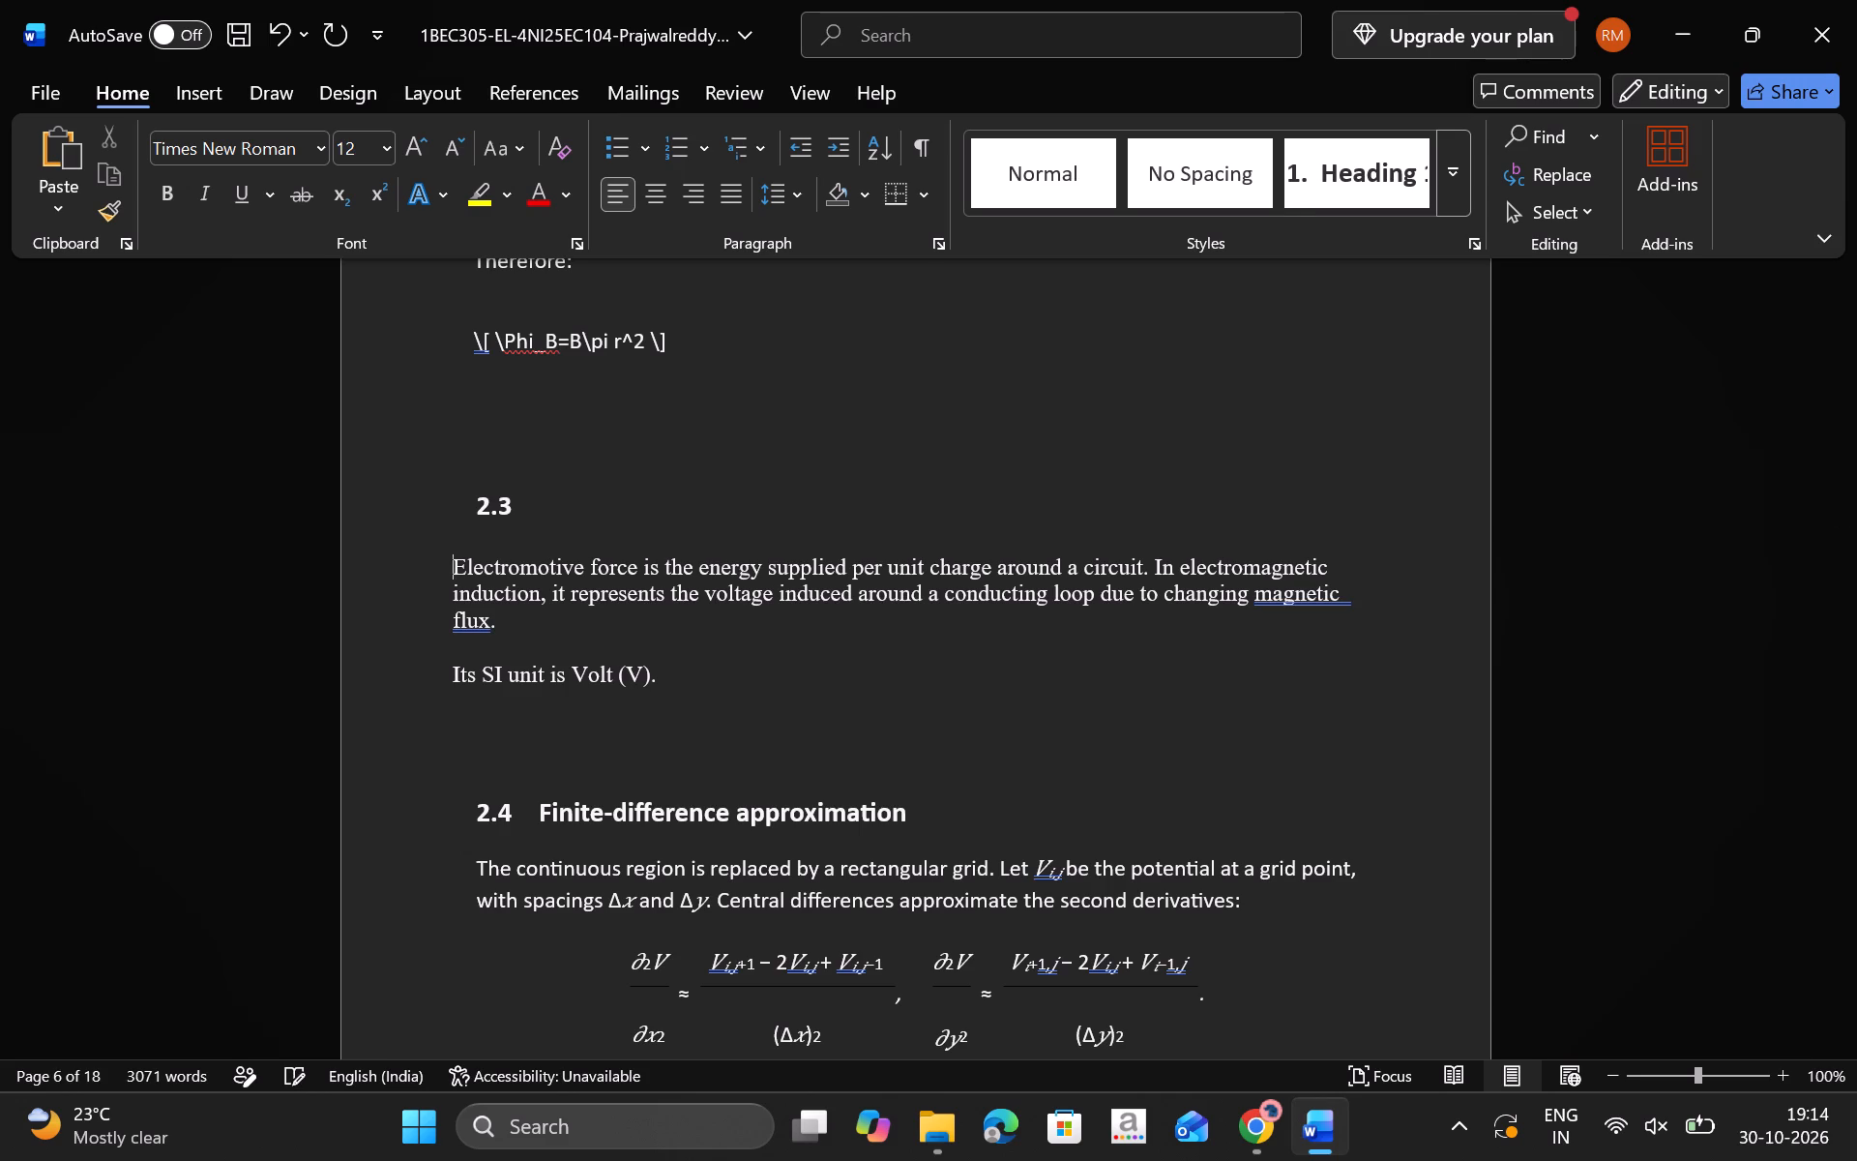
Title the empty 2.3 heading "Electromotive Force(EMF)".
{"action": "left_click", "coordinate": [562, 511]}
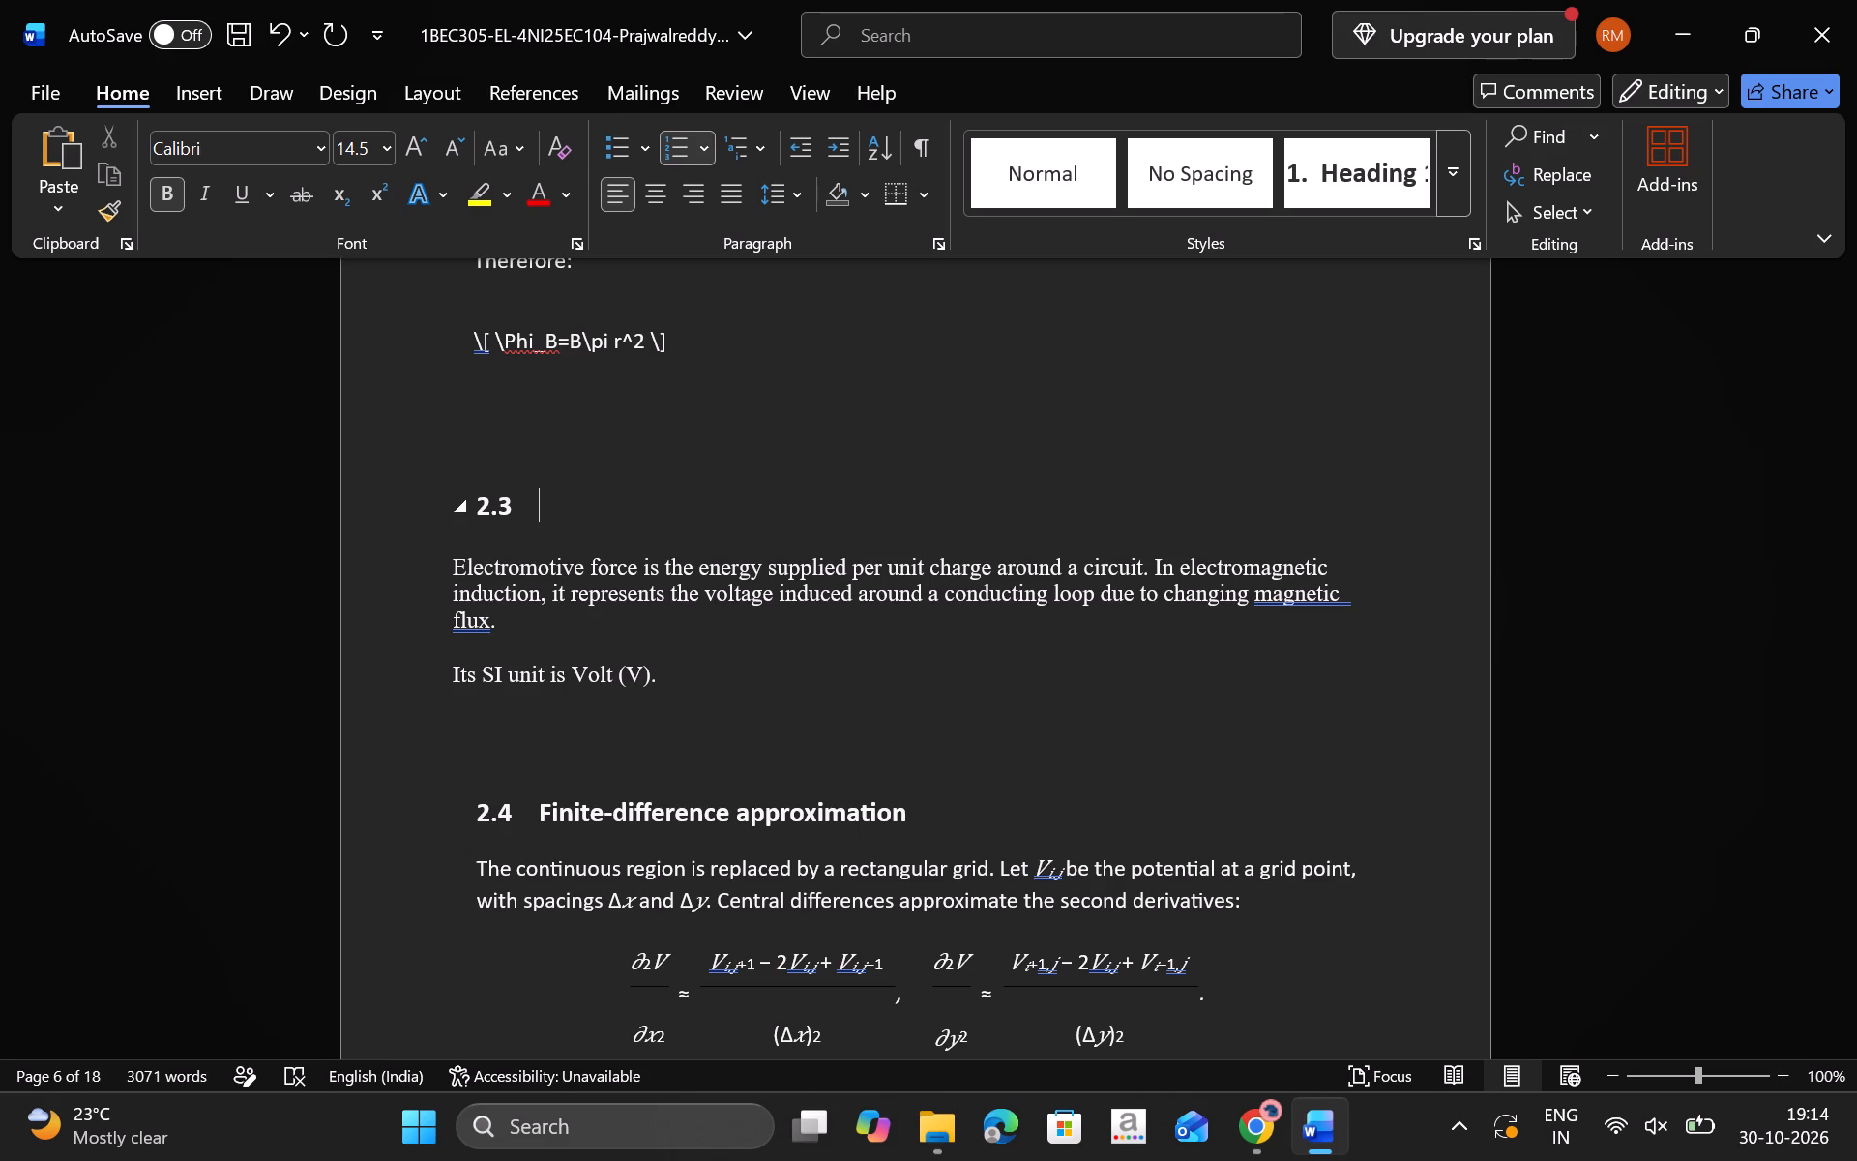
{"action": "left_click", "coordinate": [569, 508]}
{"action": "key", "text": "e"}
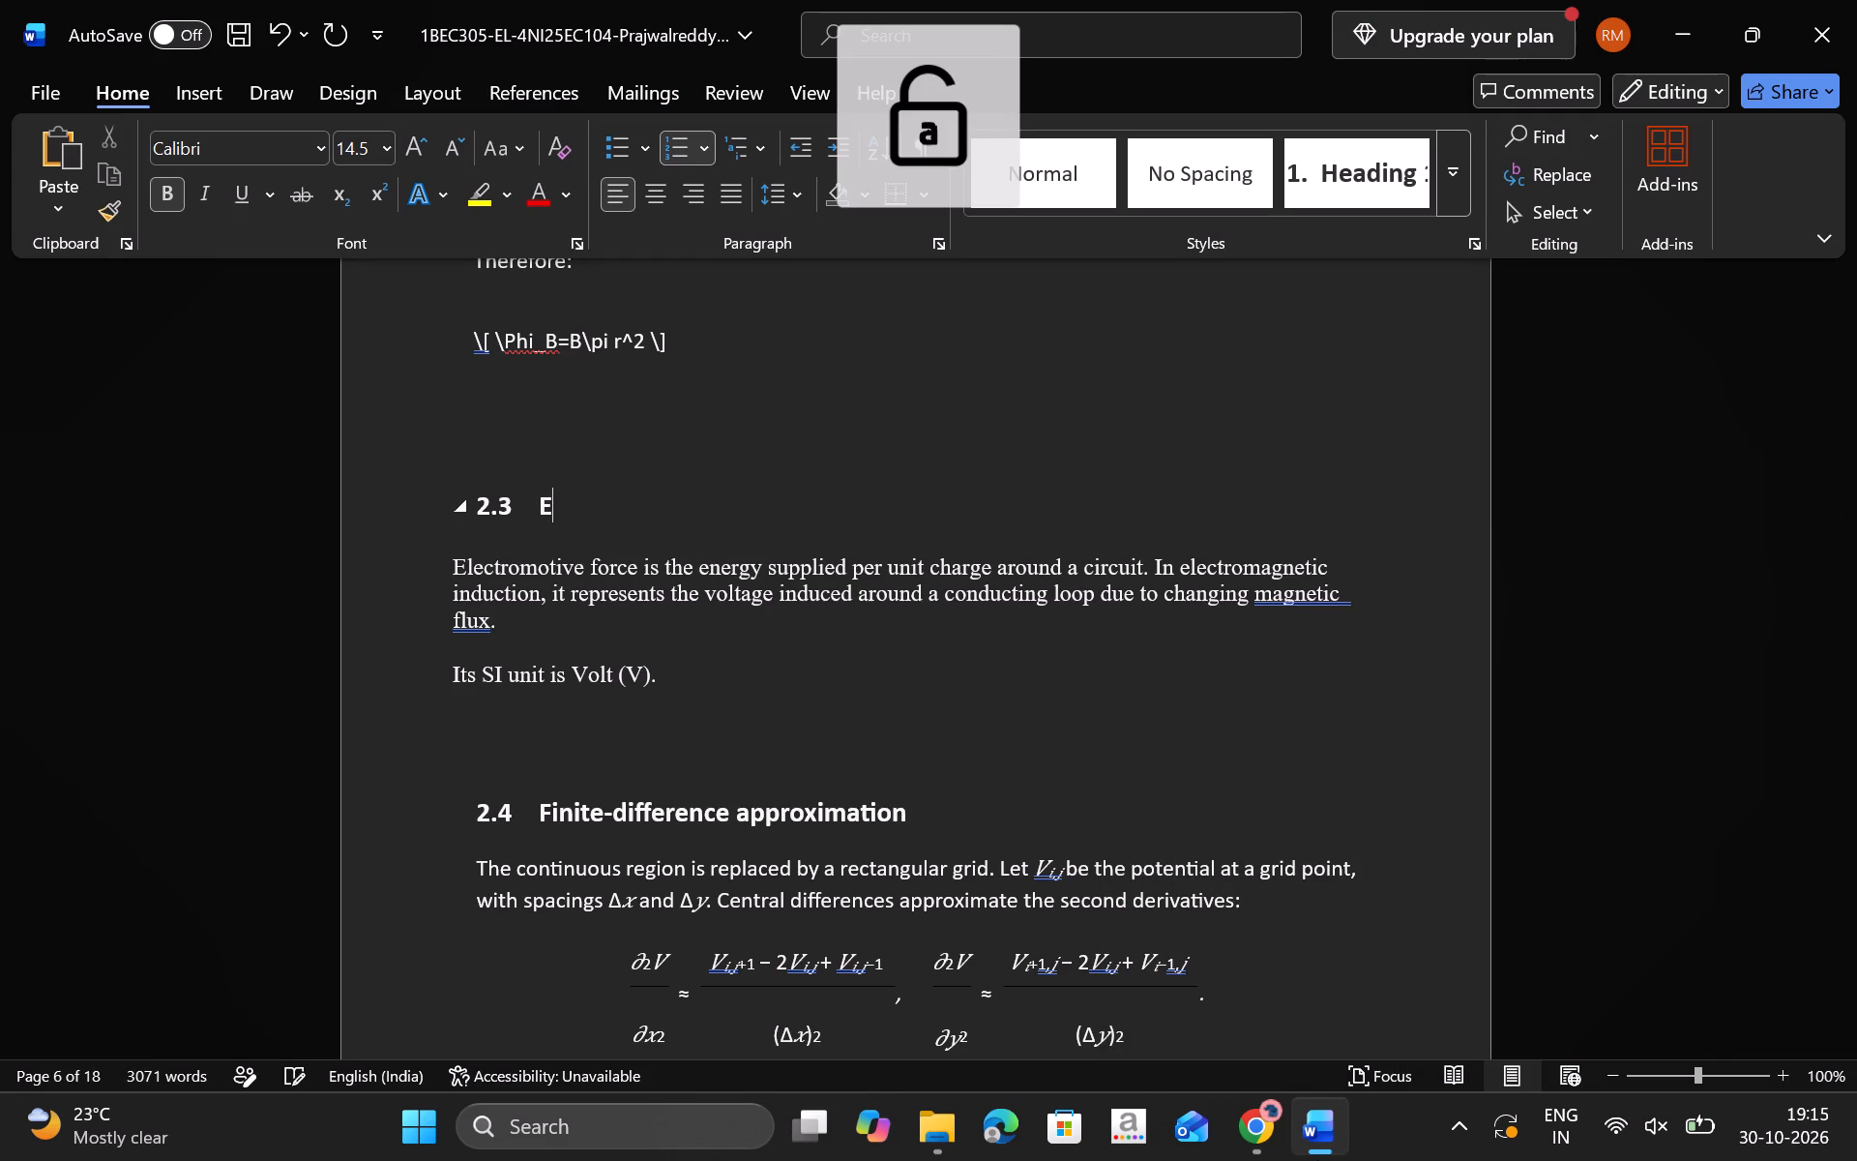
{"action": "type", "text": "lectromotive f"}
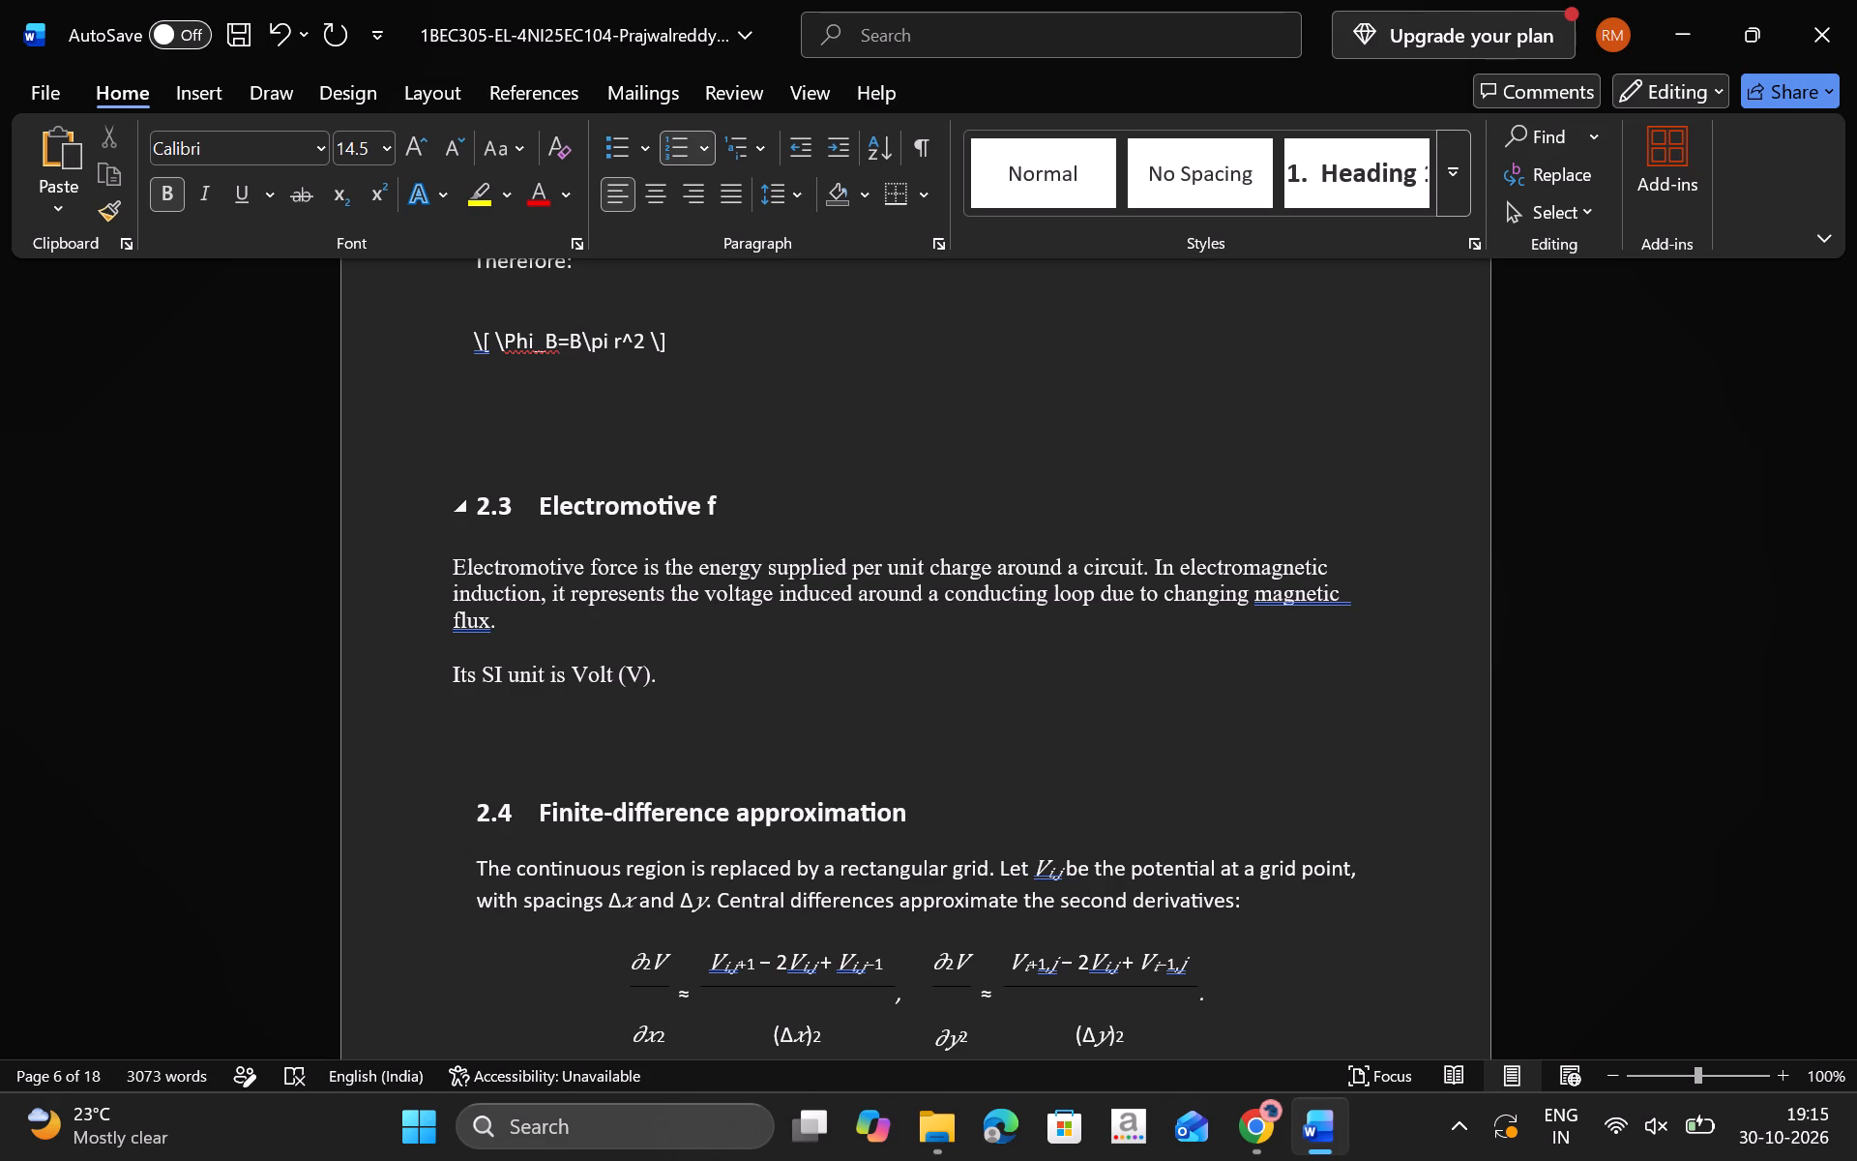
{"action": "key", "text": "BackSpace"}
{"action": "key", "text": "f"}
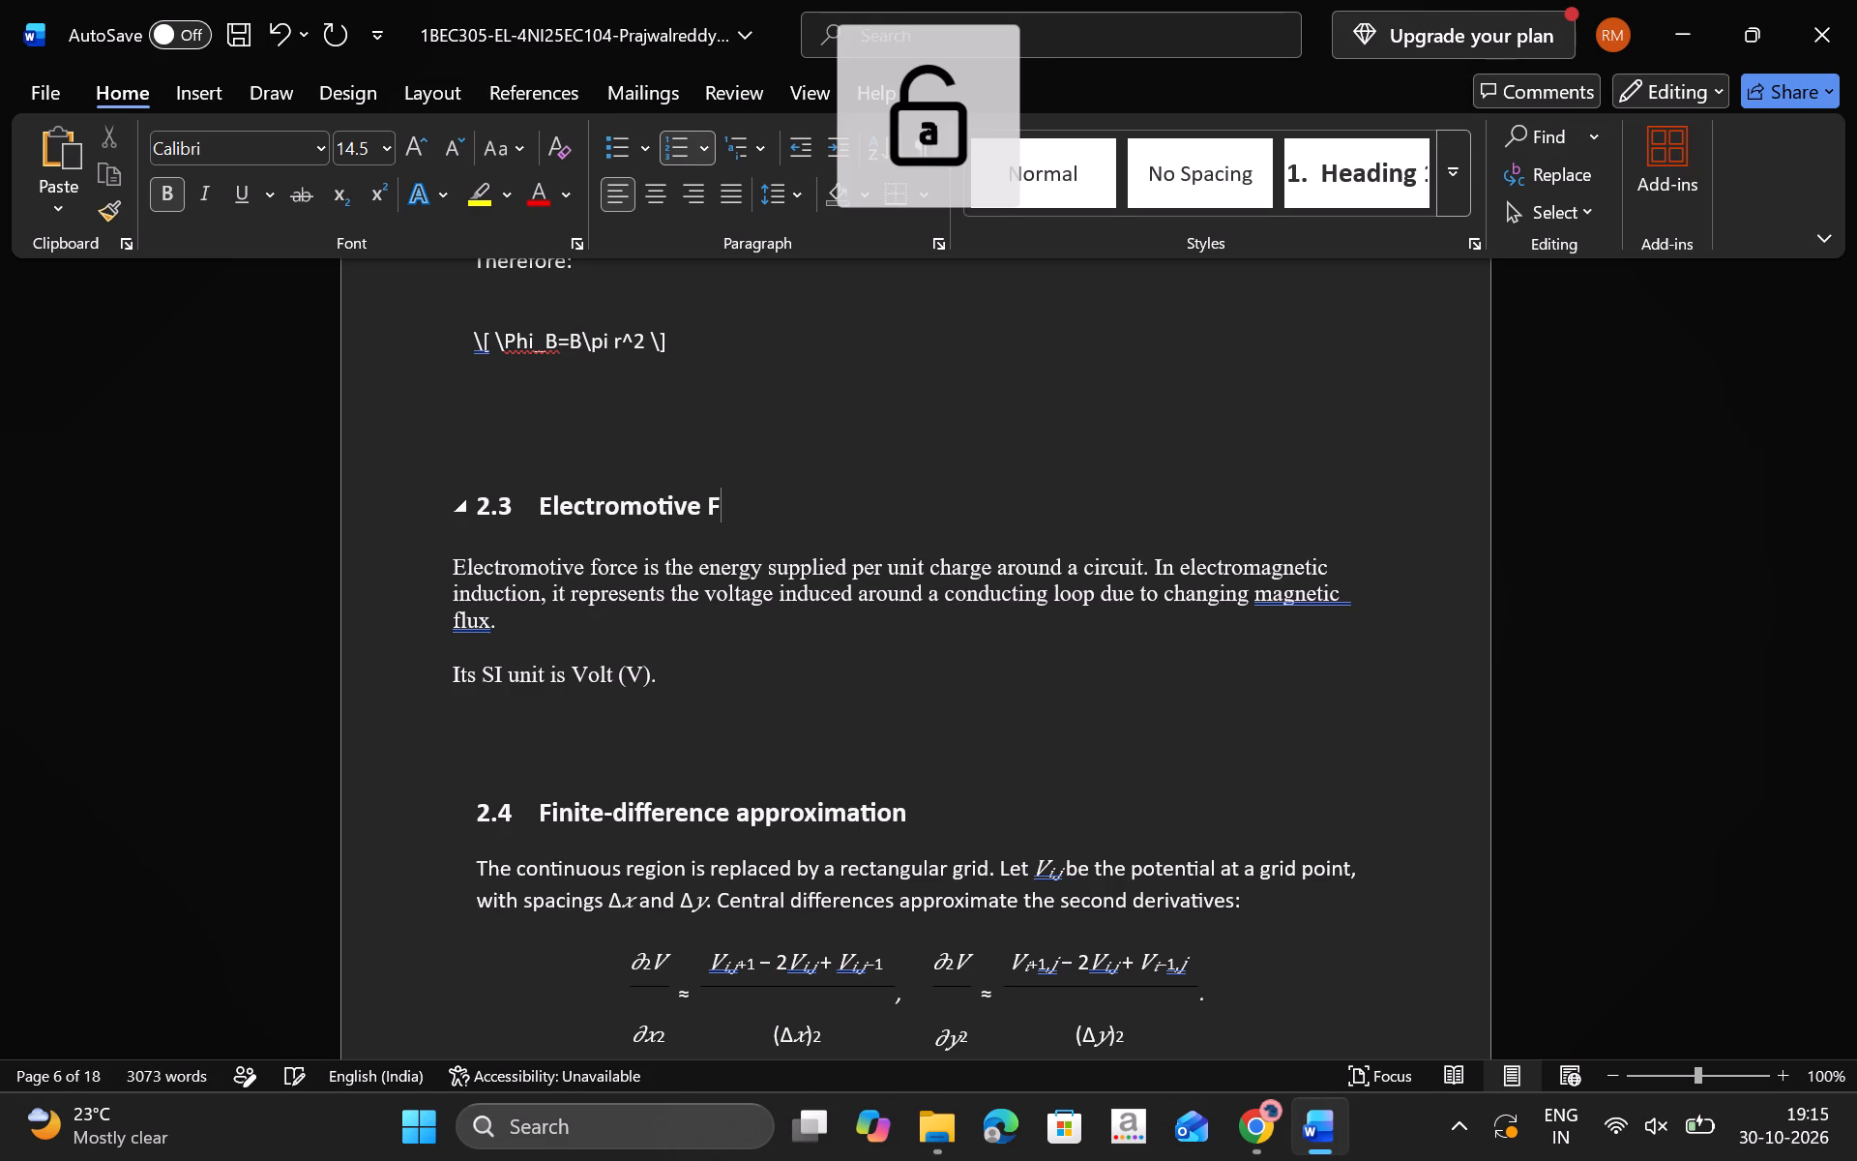
{"action": "type", "text": "orce"}
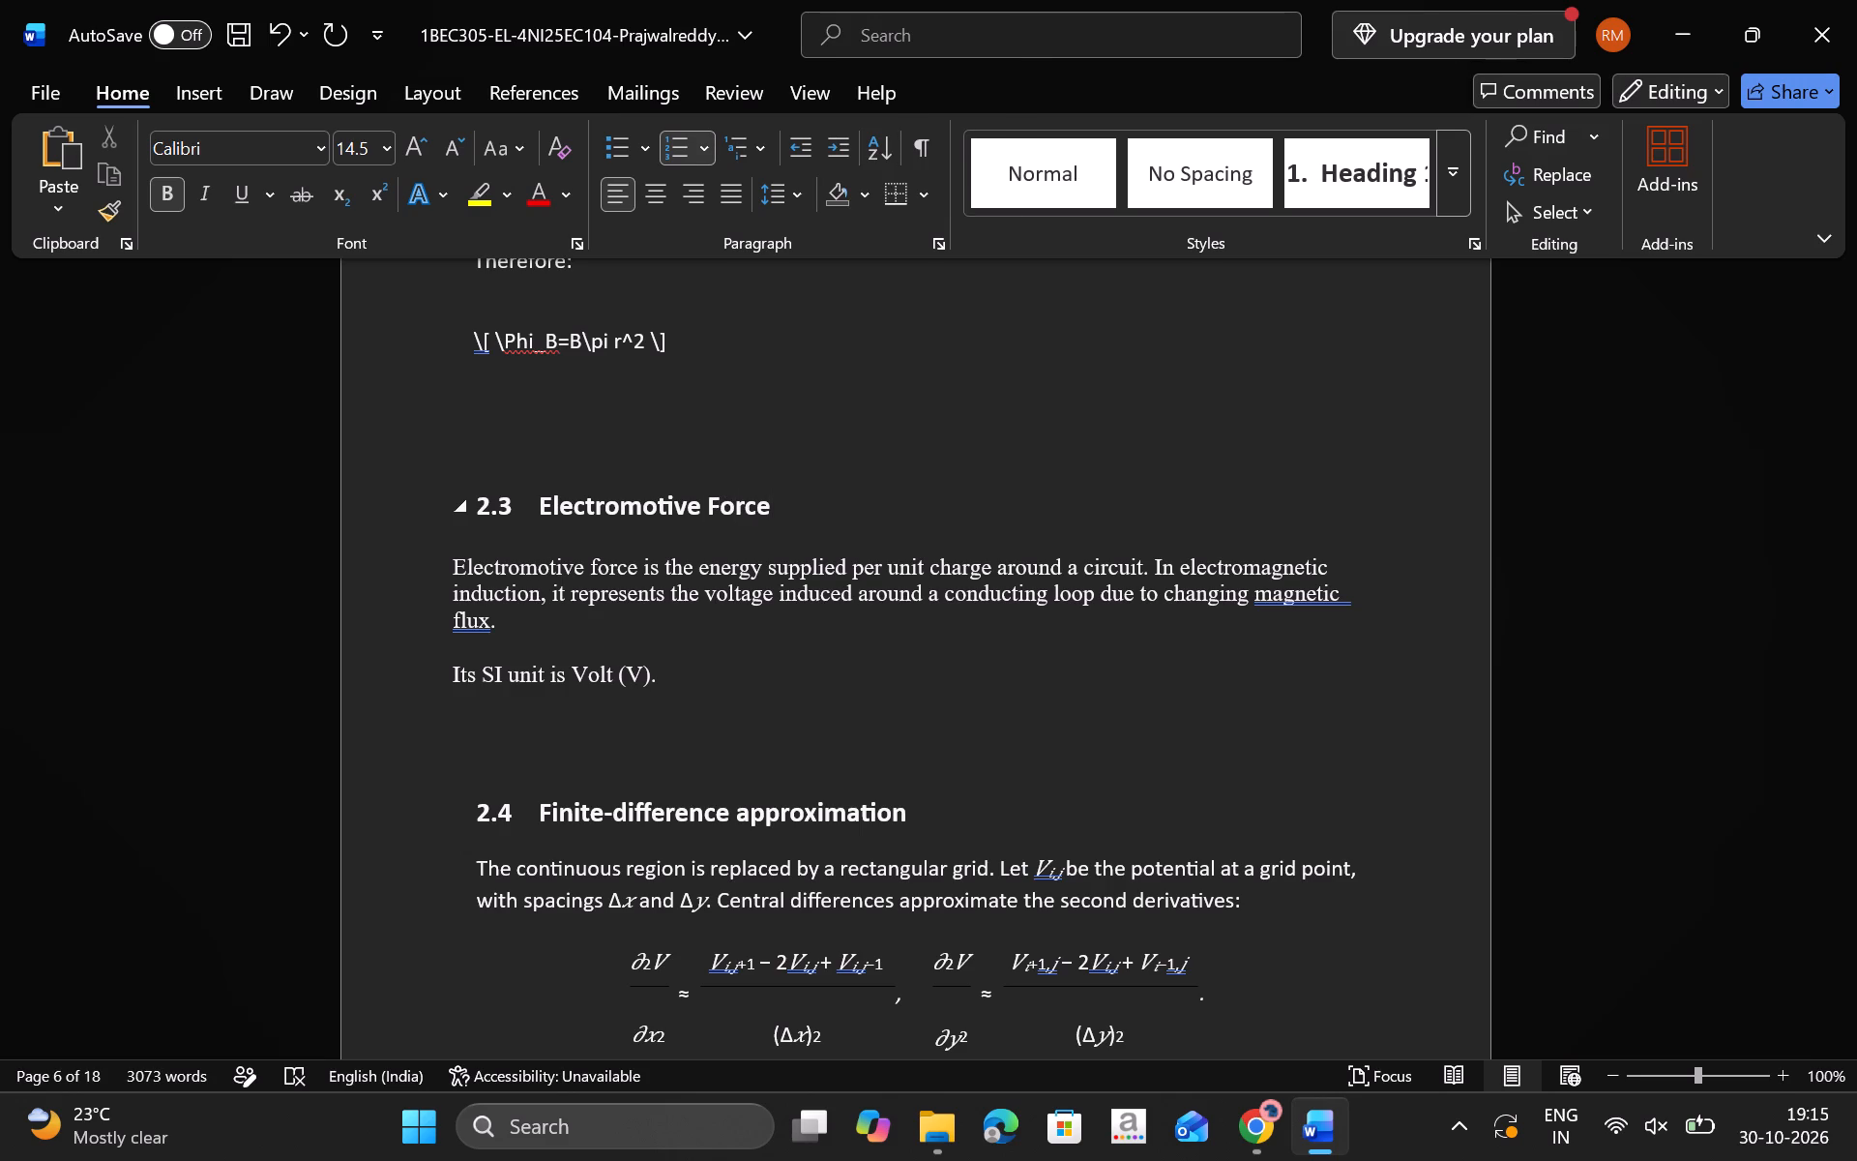
{"action": "key", "text": "shift+parenleft"}
{"action": "key", "text": "e"}
{"action": "key", "text": "BackSpace"}
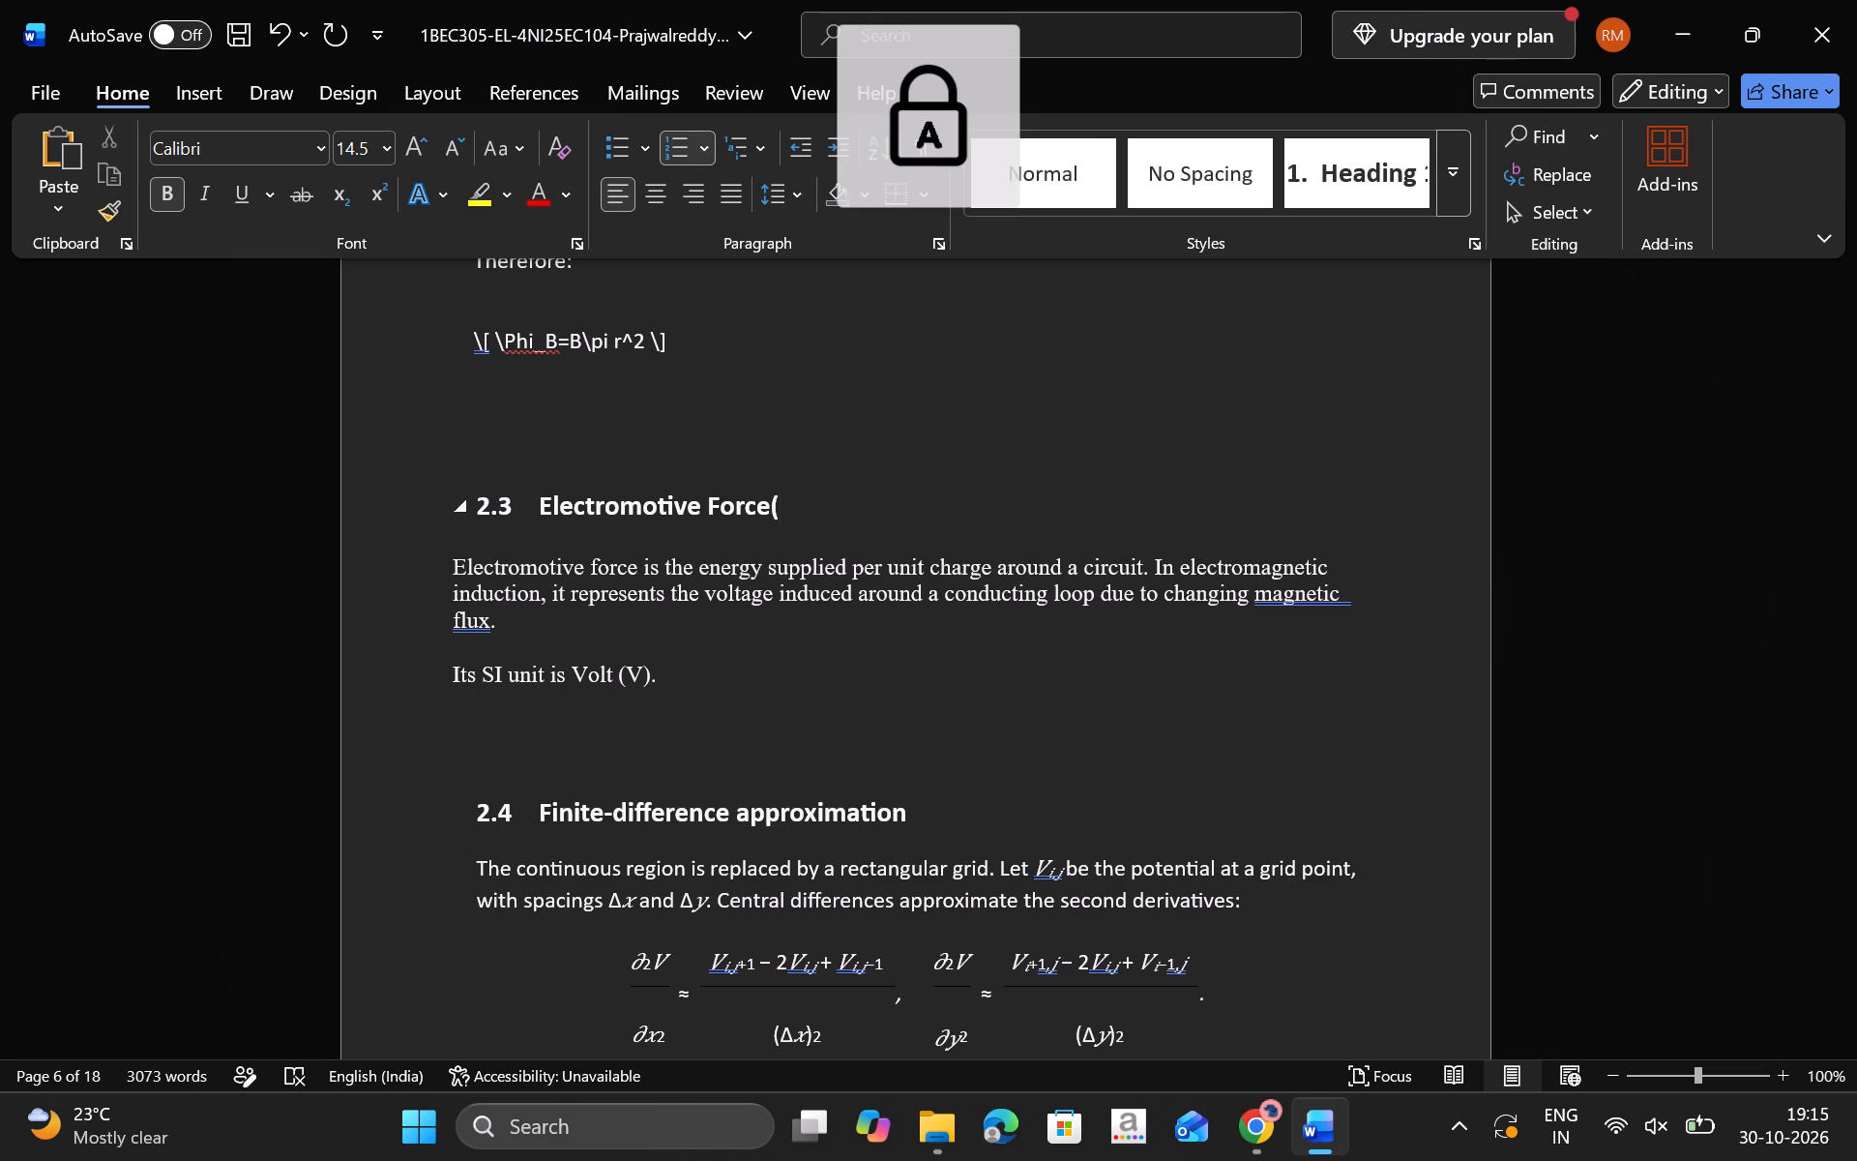
{"action": "key", "text": "e"}
{"action": "key", "text": "m"}
{"action": "key", "text": "BackSpace"}
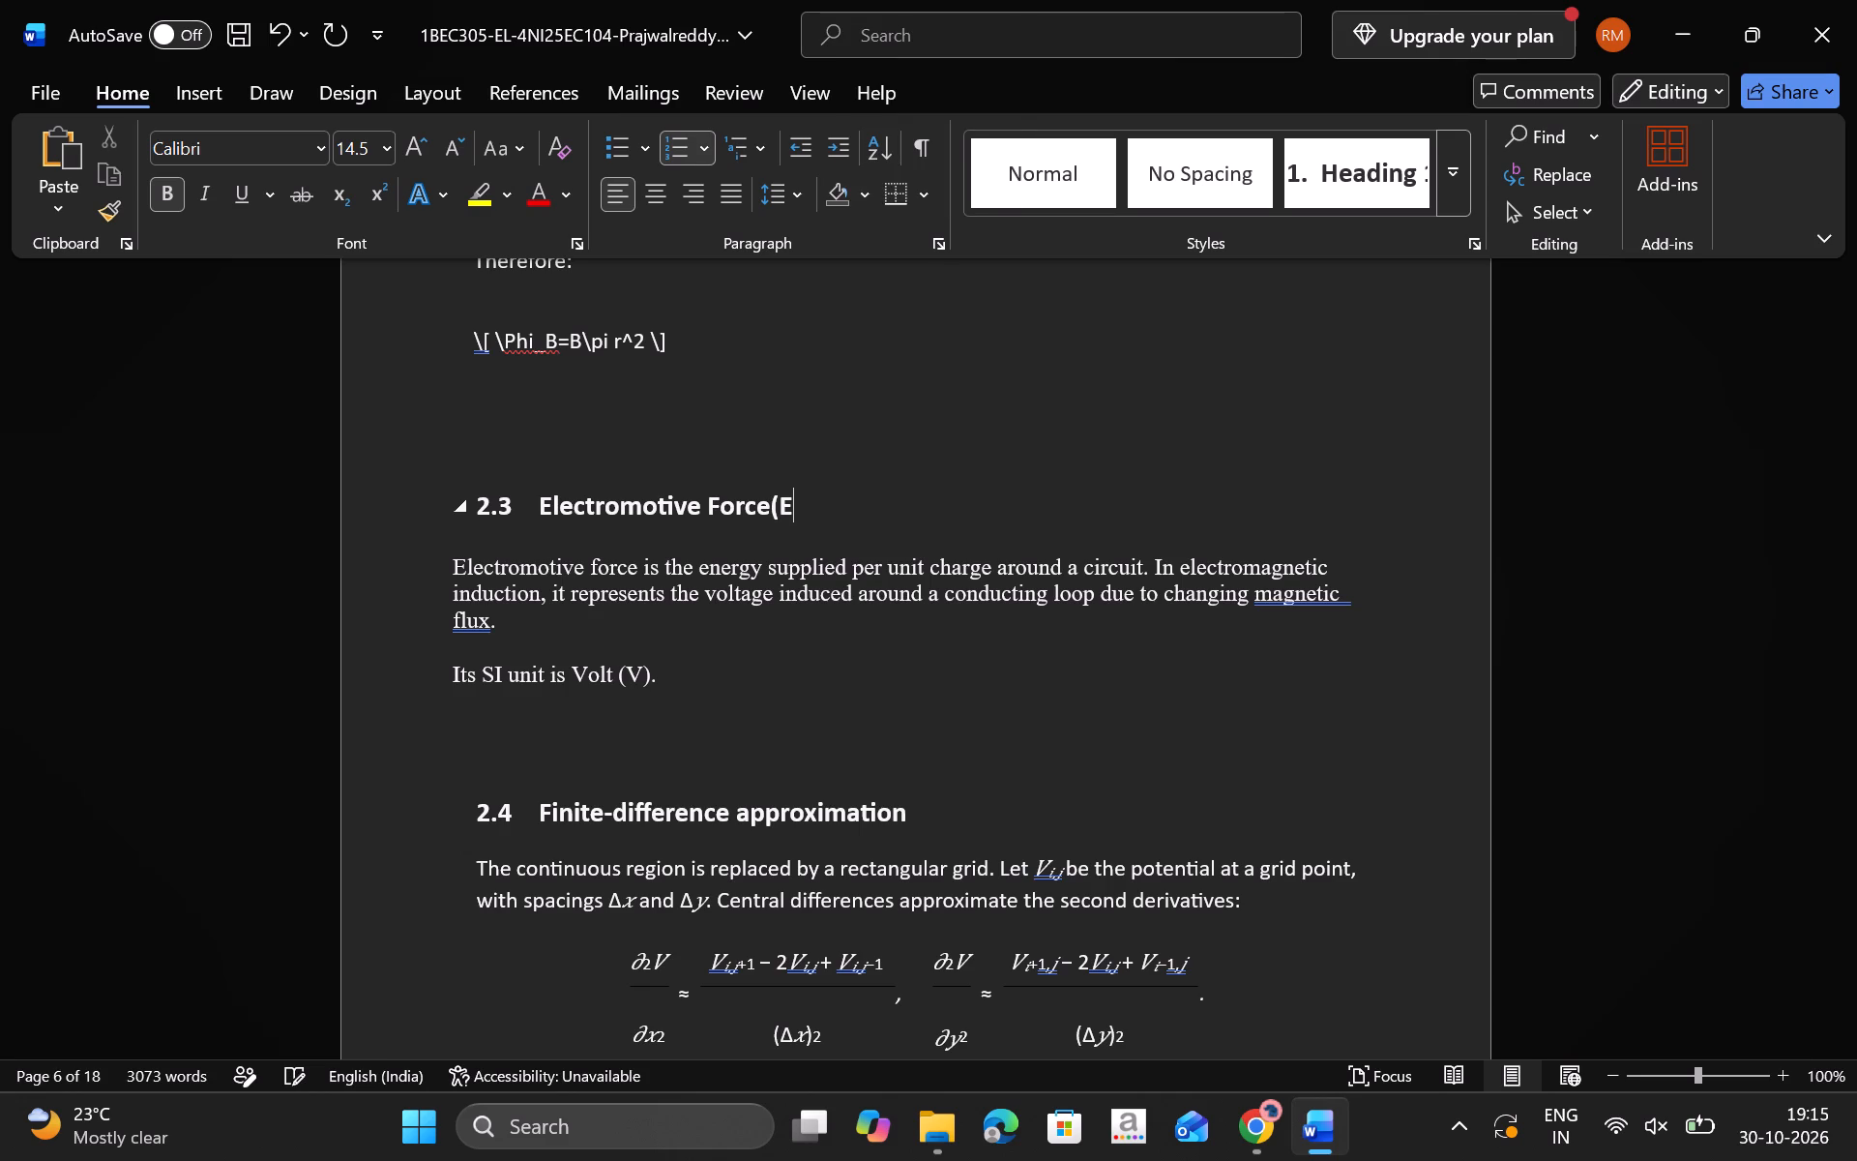
{"action": "key", "text": "m"}
{"action": "key", "text": "f"}
{"action": "key", "text": "shift+parenright"}
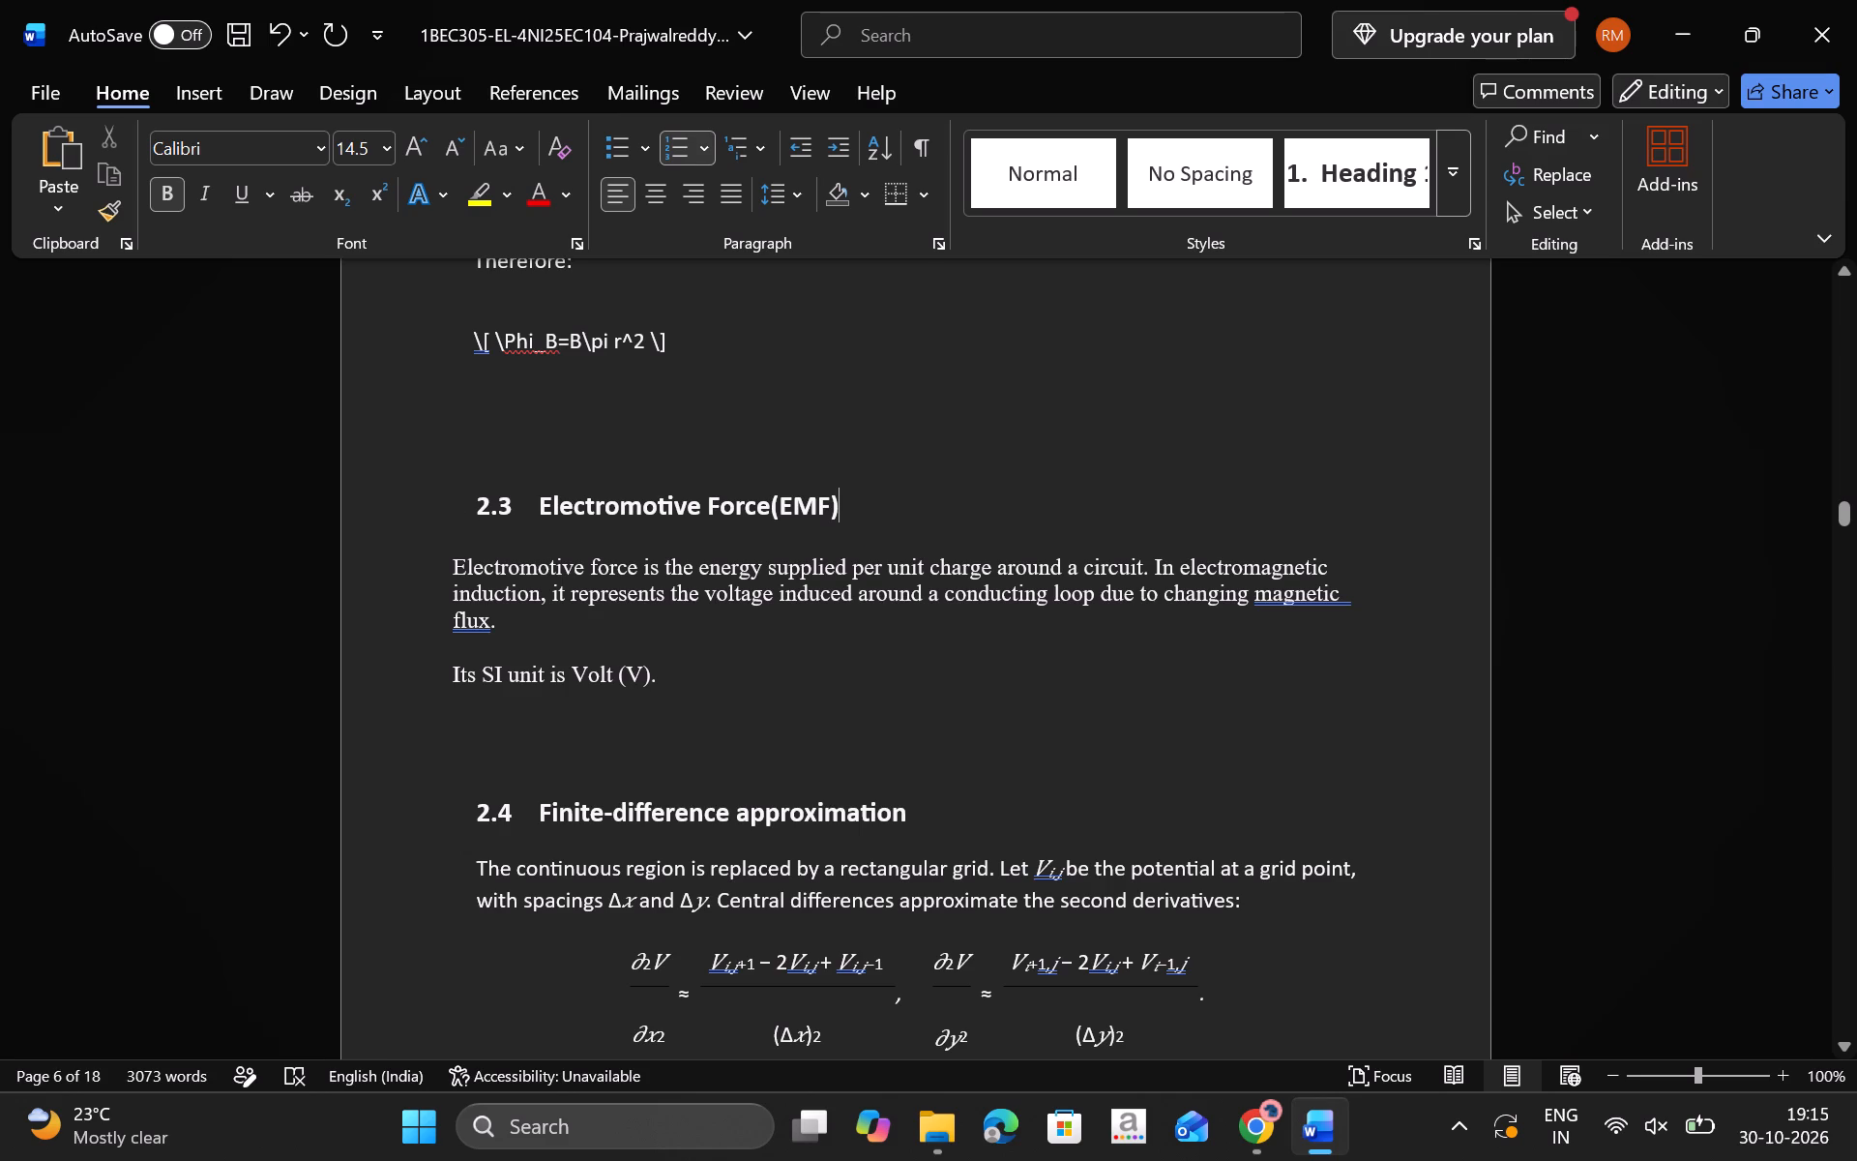
Insert an empty numbered heading 2.4 directly above the "Finite-difference approximation" heading.
{"action": "left_click", "coordinate": [523, 813]}
{"action": "key", "text": "Return"}
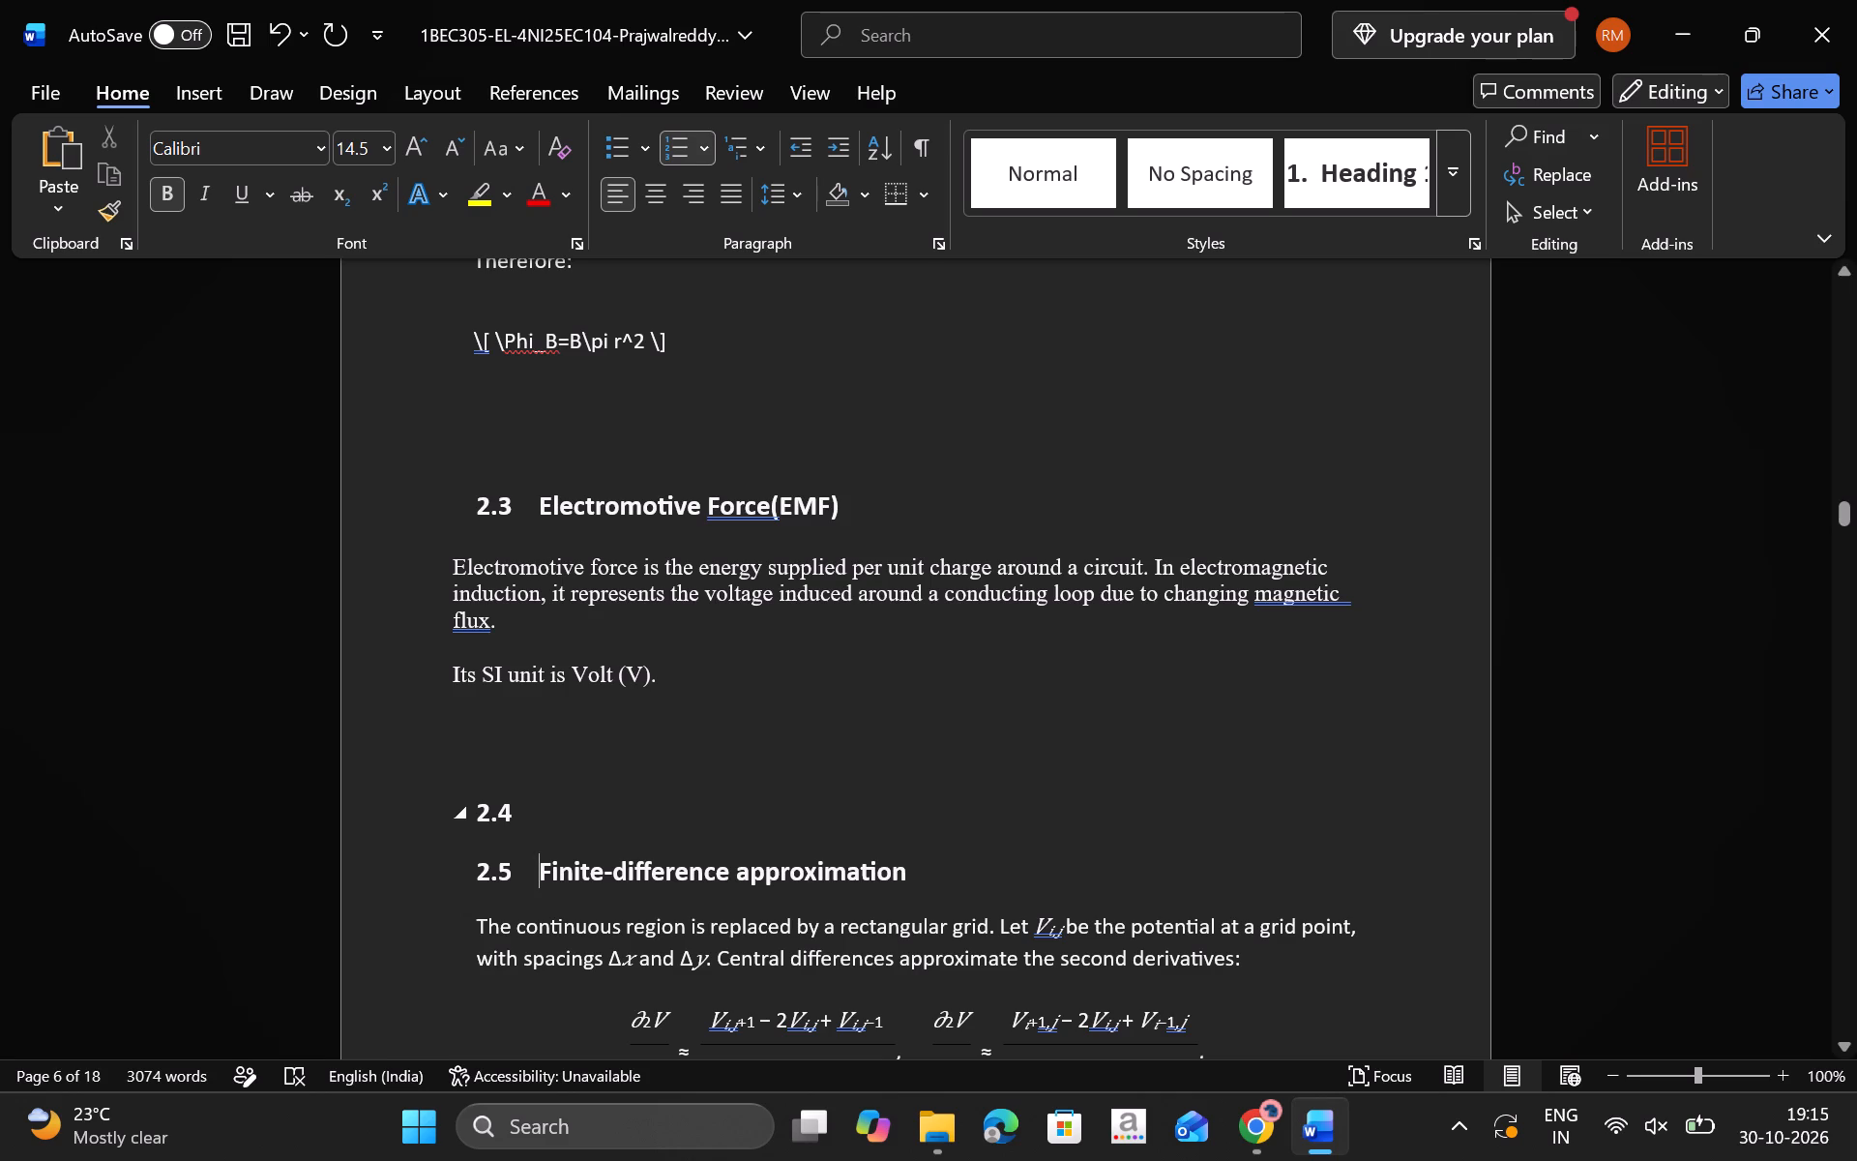
{"action": "left_click", "coordinate": [564, 812]}
{"action": "left_click", "coordinate": [1262, 1149]}
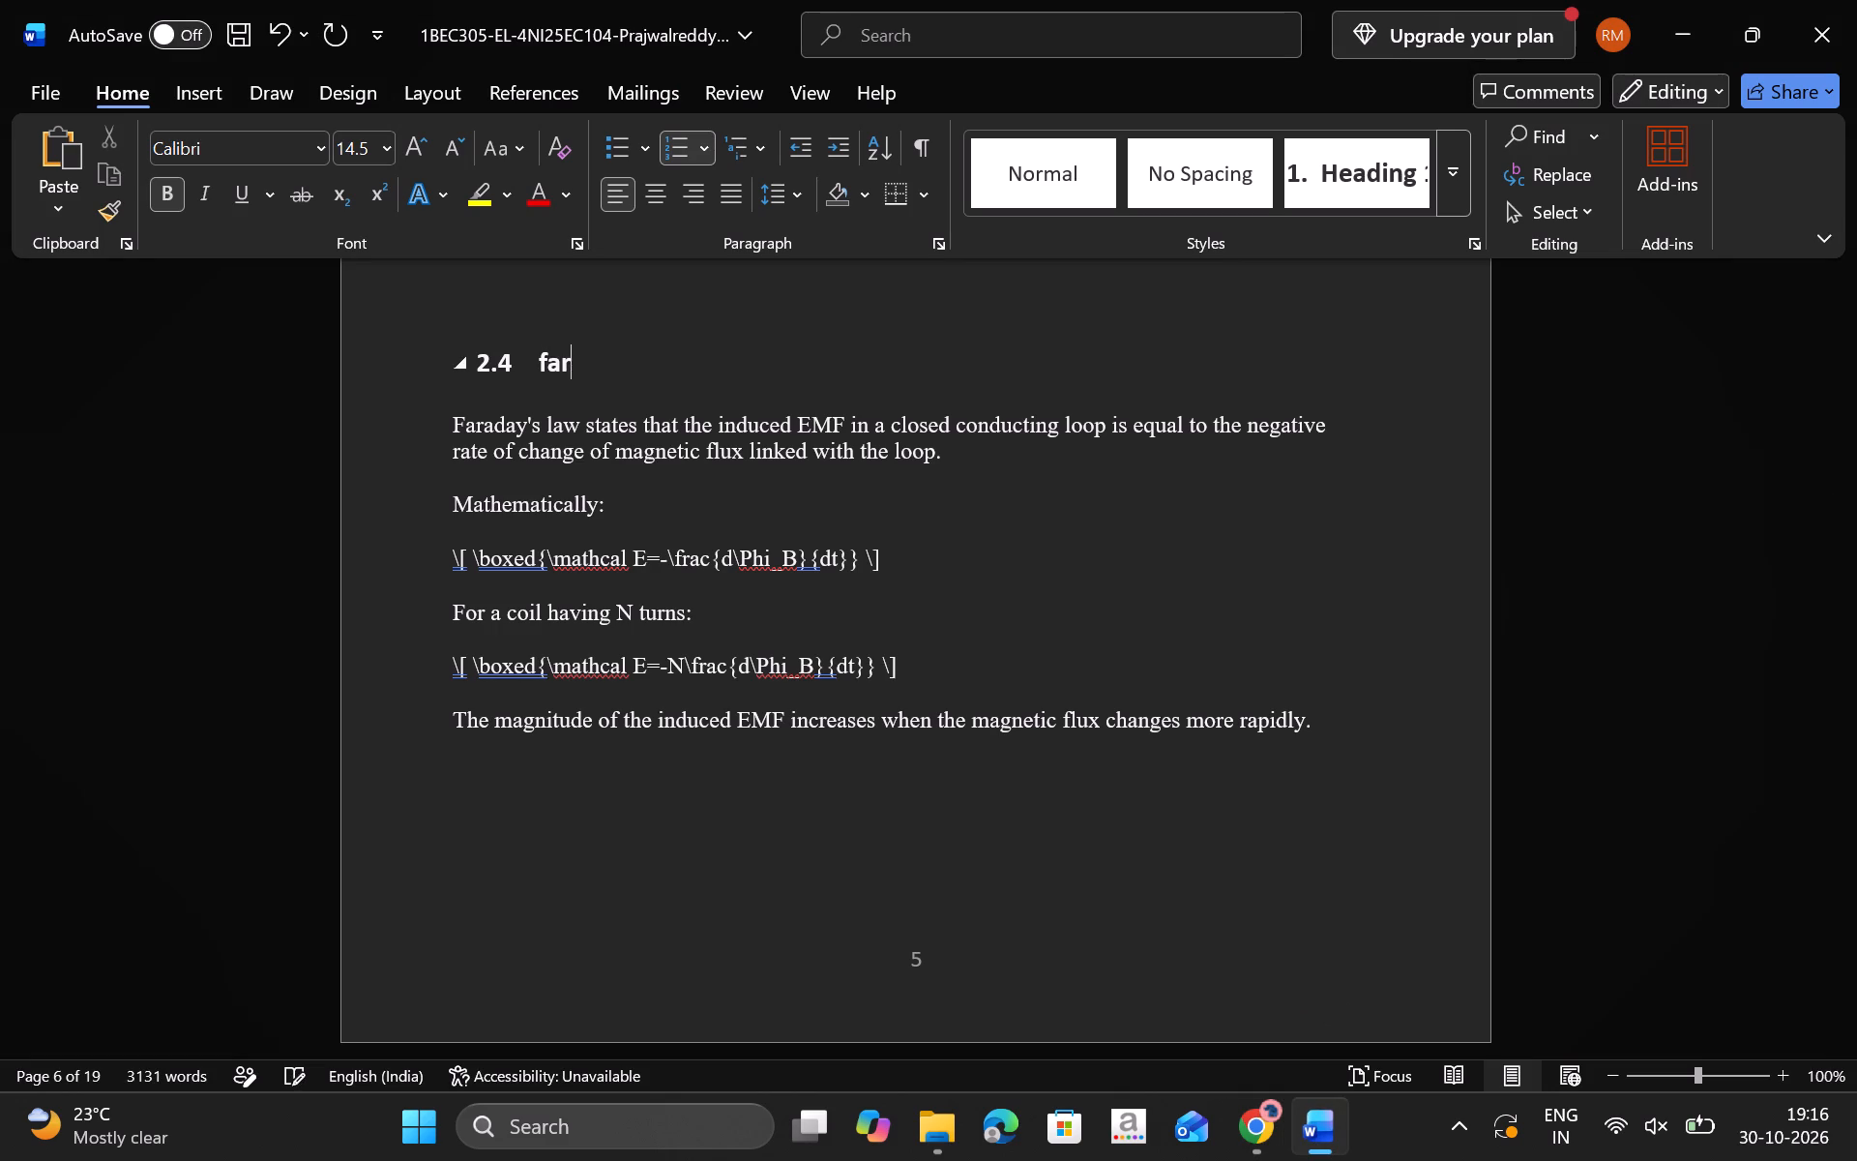
{"action": "key", "text": "BackSpace"}
{"action": "key", "text": "BackSpace"}
{"action": "key", "text": "BackSpace"}
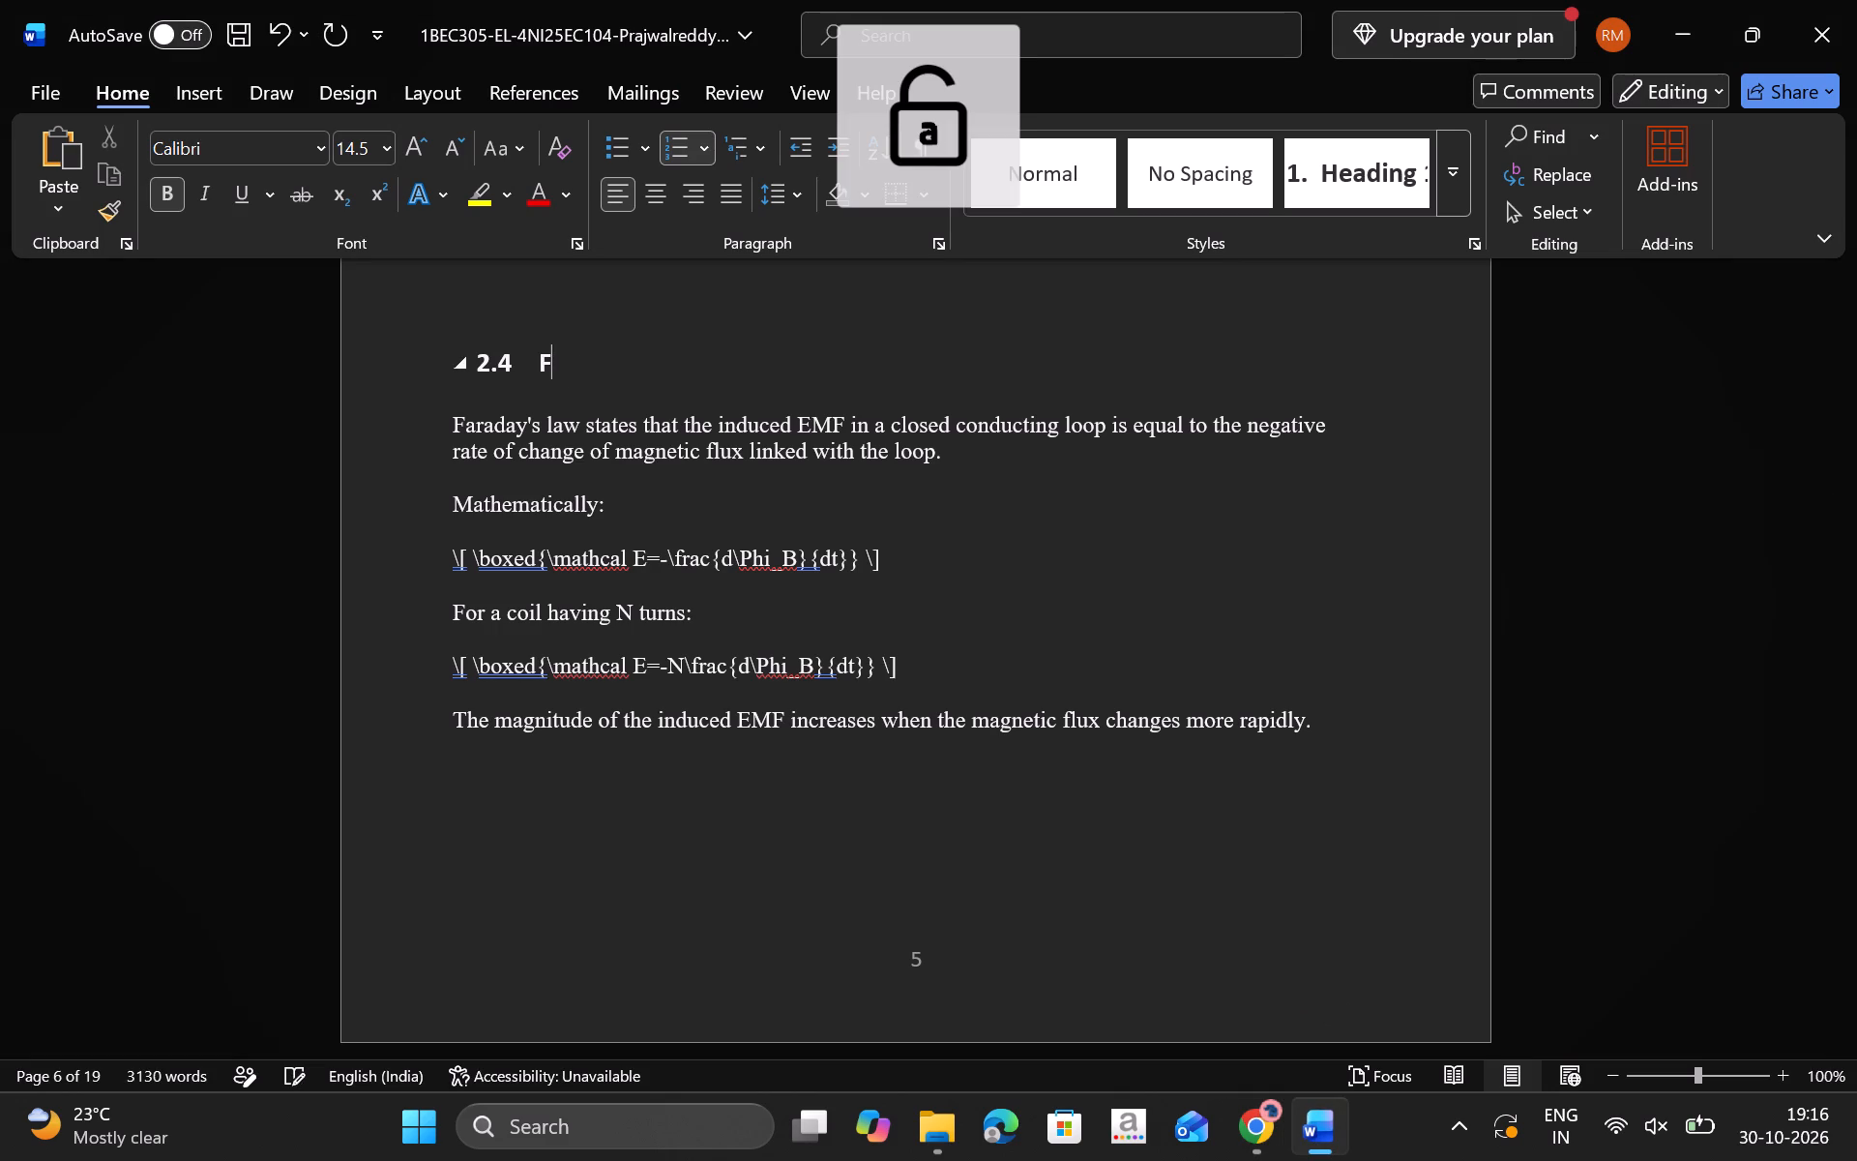
{"action": "type", "text": "ra"}
{"action": "key", "text": "BackSpace"}
{"action": "key", "text": "BackSpace"}
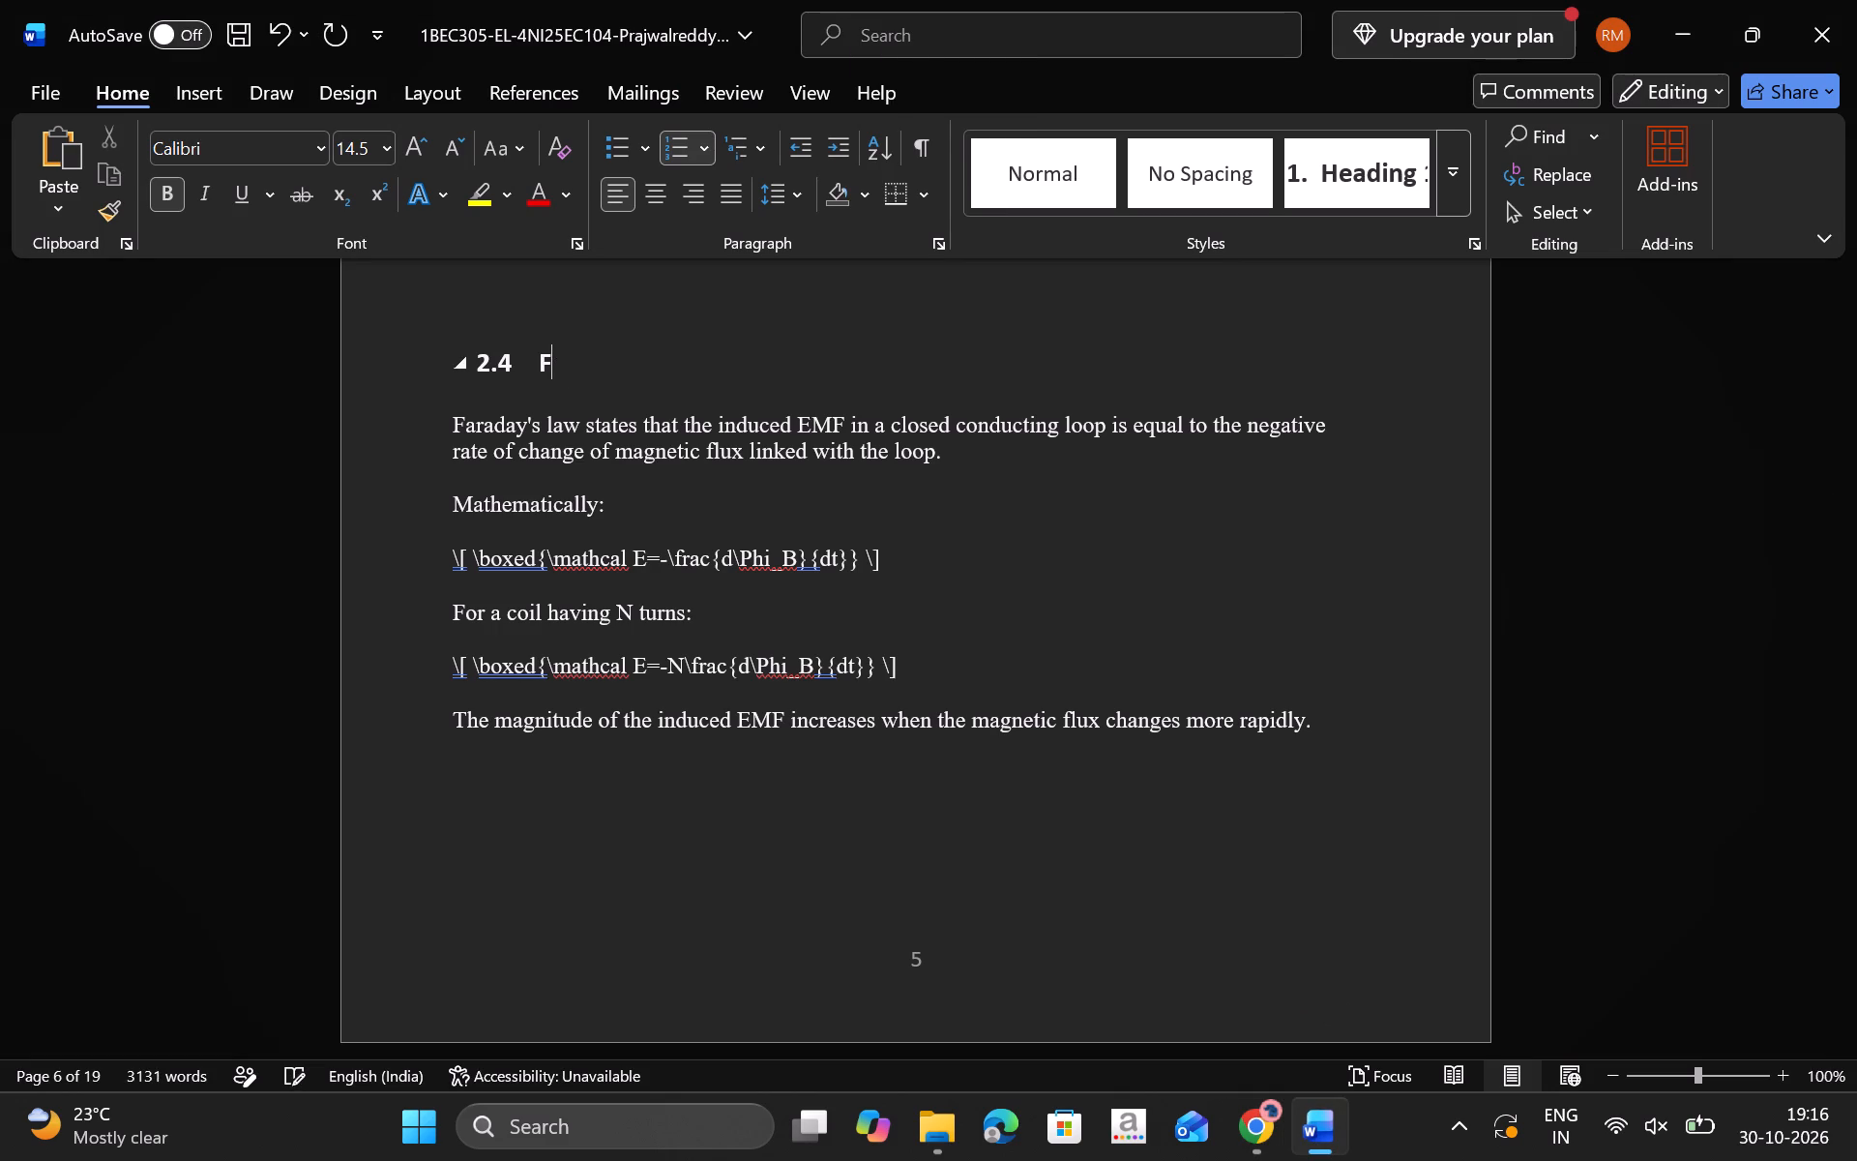
{"action": "type", "text": "ara"}
{"action": "type", "text": "day"}
{"action": "key", "text": "apostrophe"}
{"action": "key", "text": "s"}
{"action": "key", "text": "space"}
{"action": "key", "text": "l"}
{"action": "type", "text": "aw"}
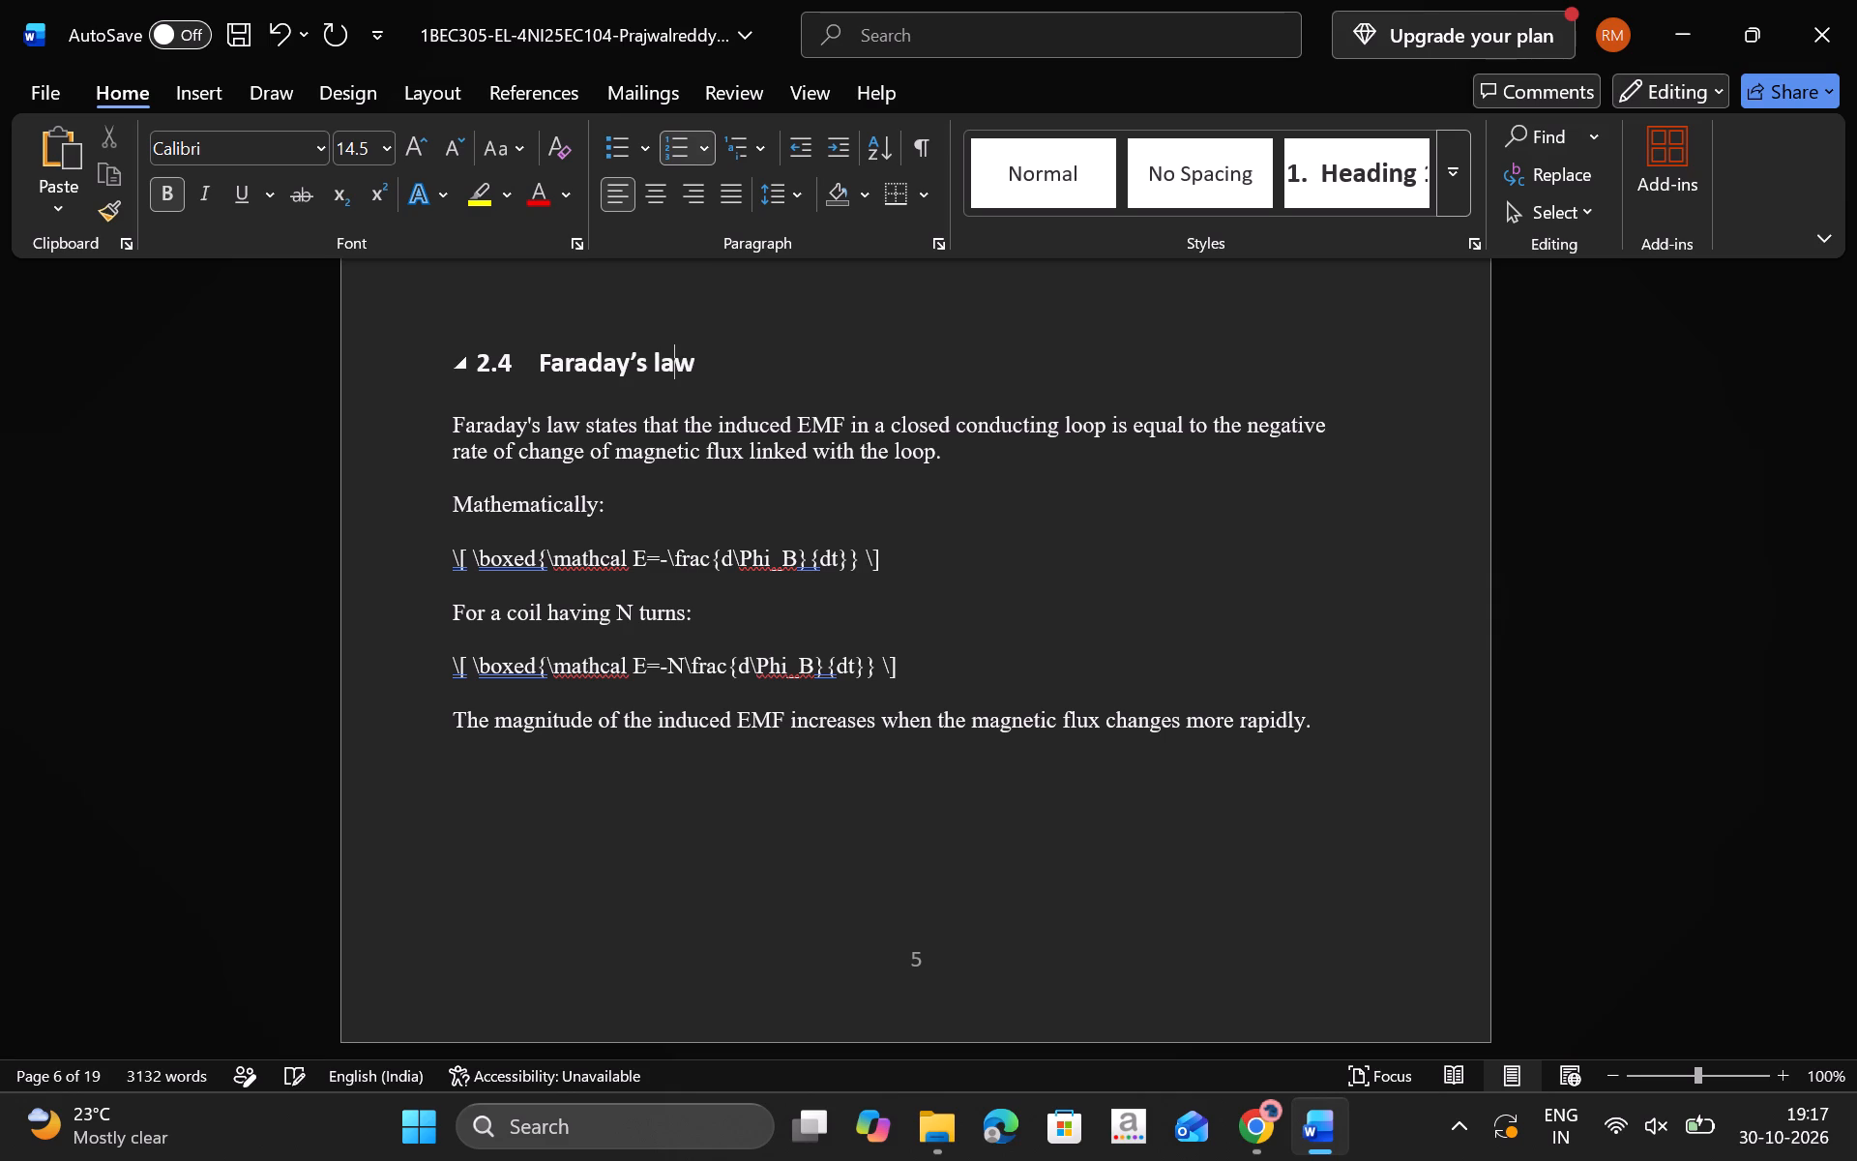
{"action": "left_click", "coordinate": [1259, 1115]}
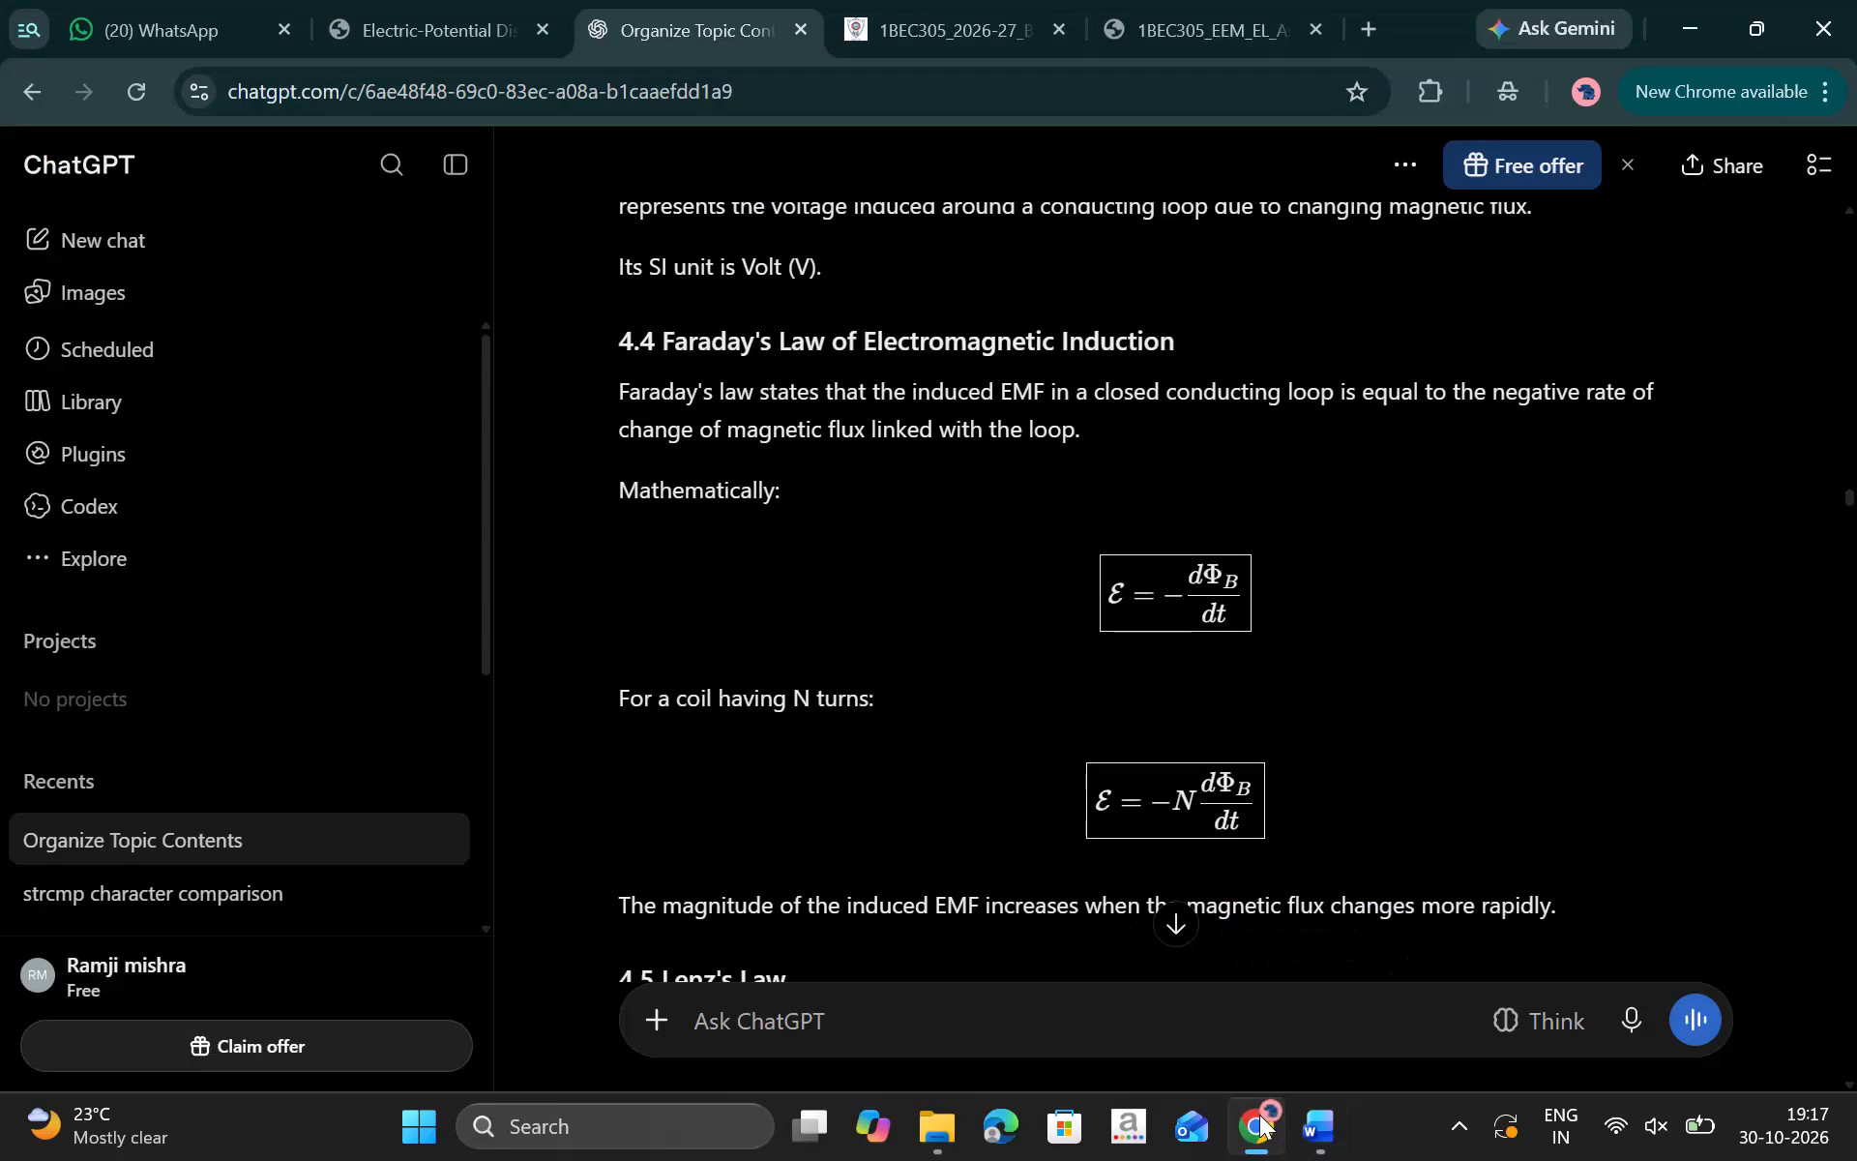
{"action": "left_click", "coordinate": [1314, 1160]}
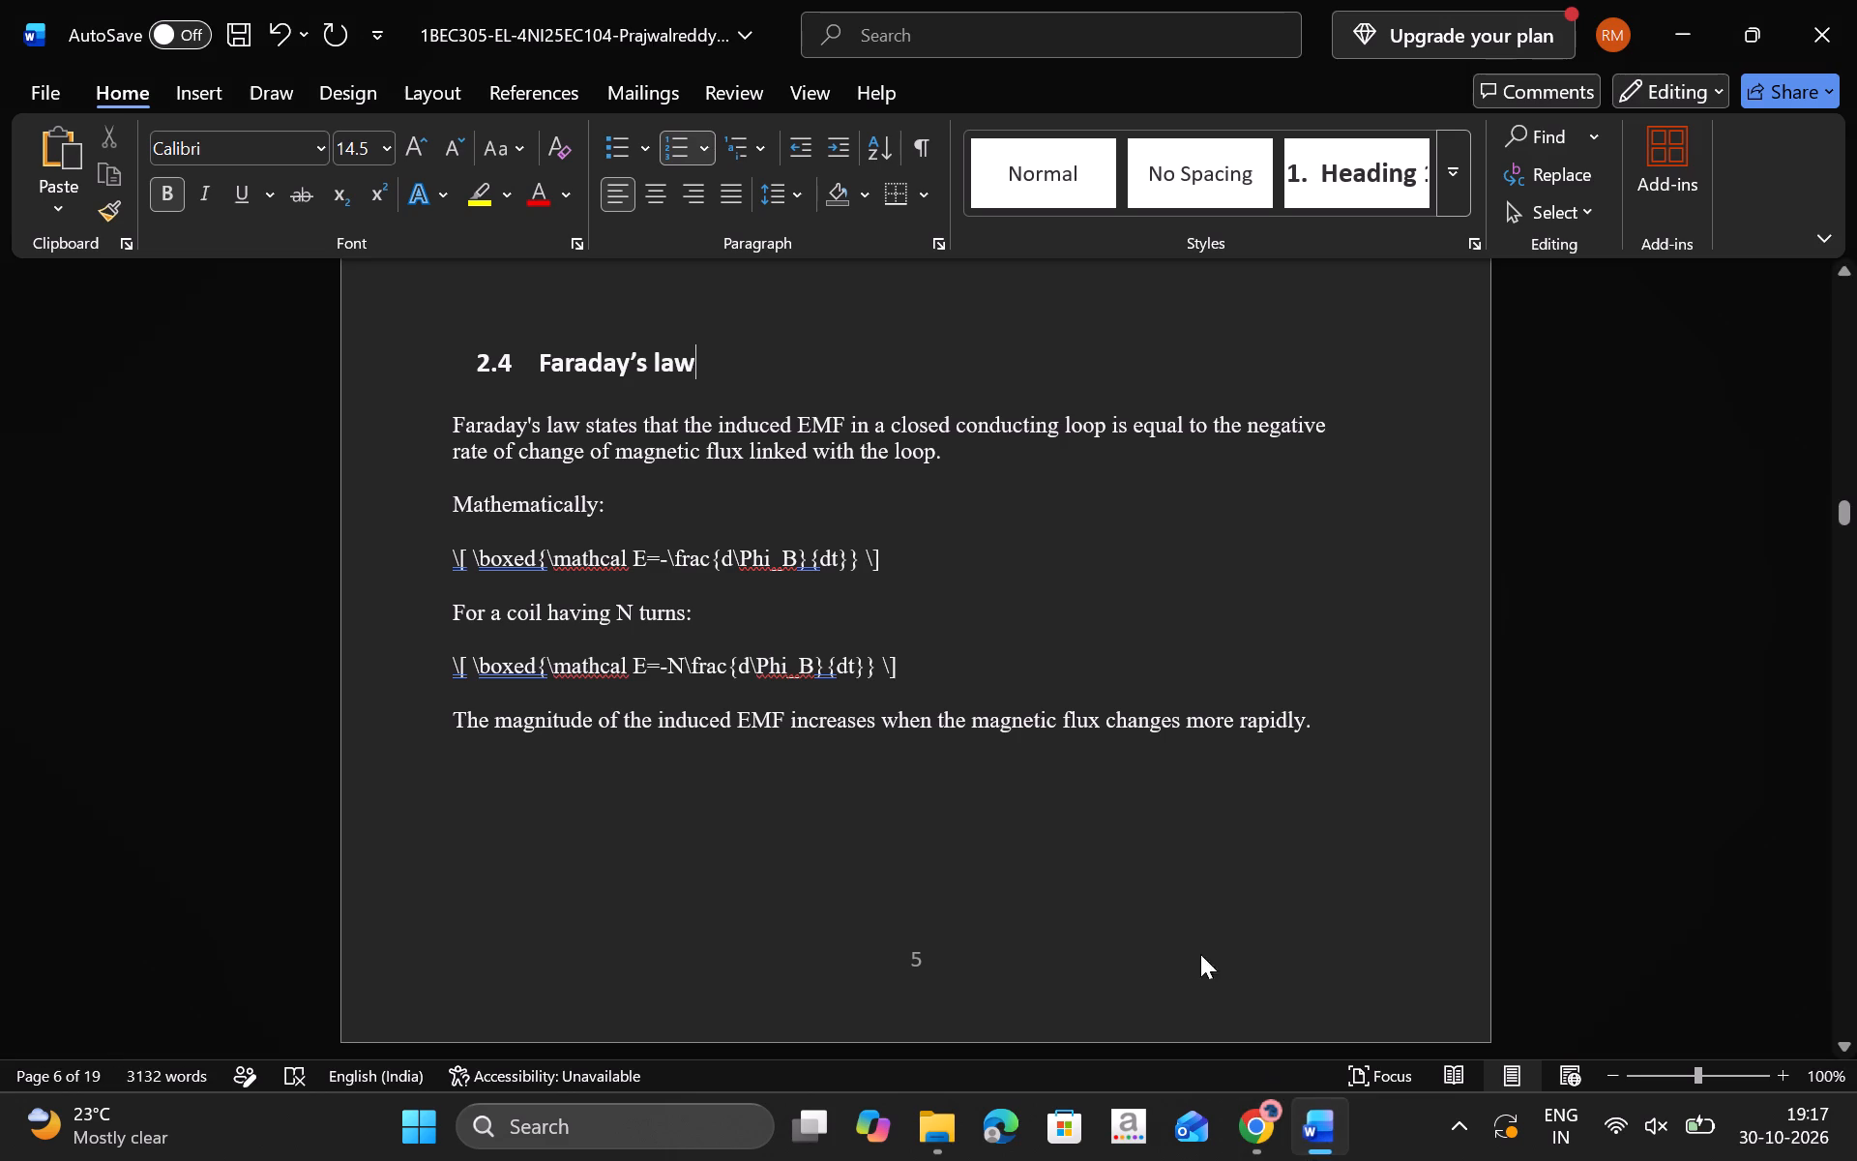
{"action": "key", "text": "space"}
{"action": "type", "text": "of electromagnetic"}
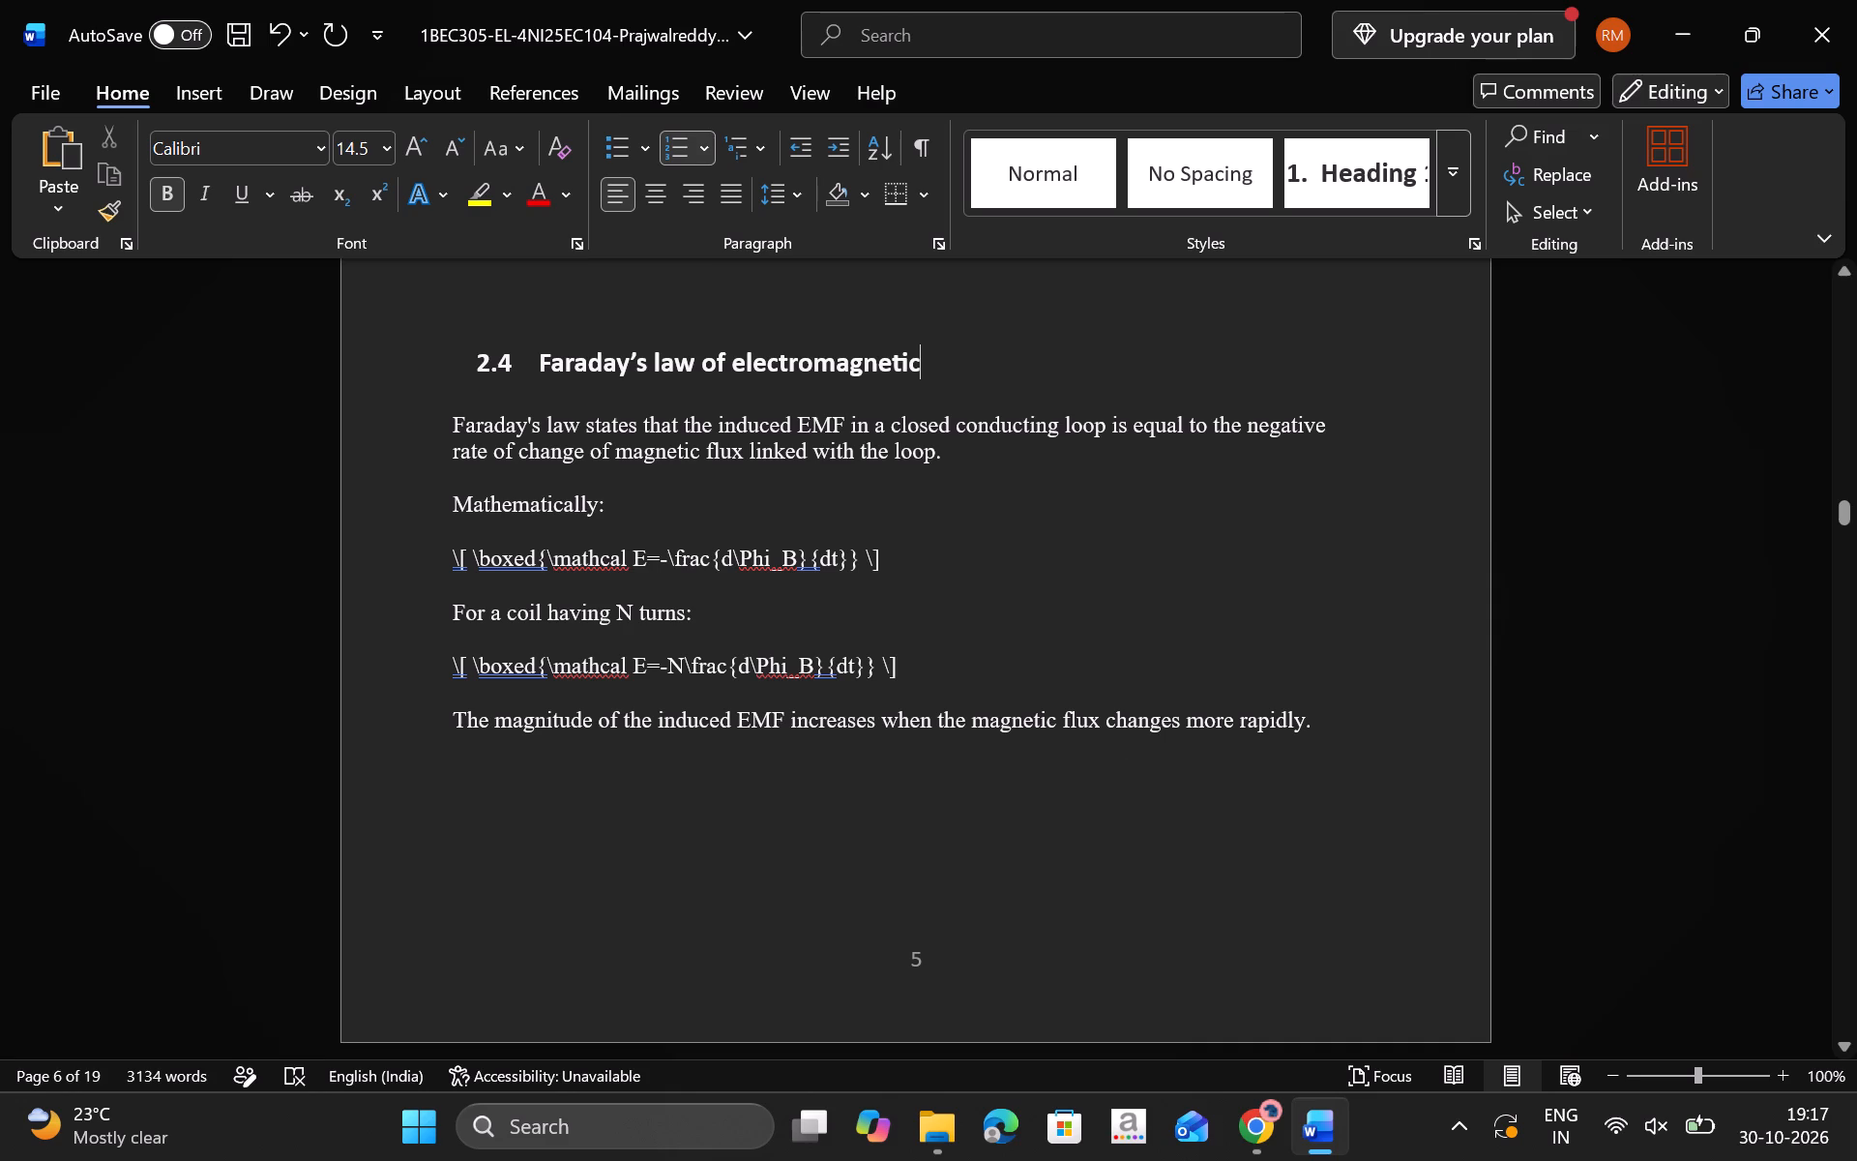
{"action": "left_click", "coordinate": [1241, 1157]}
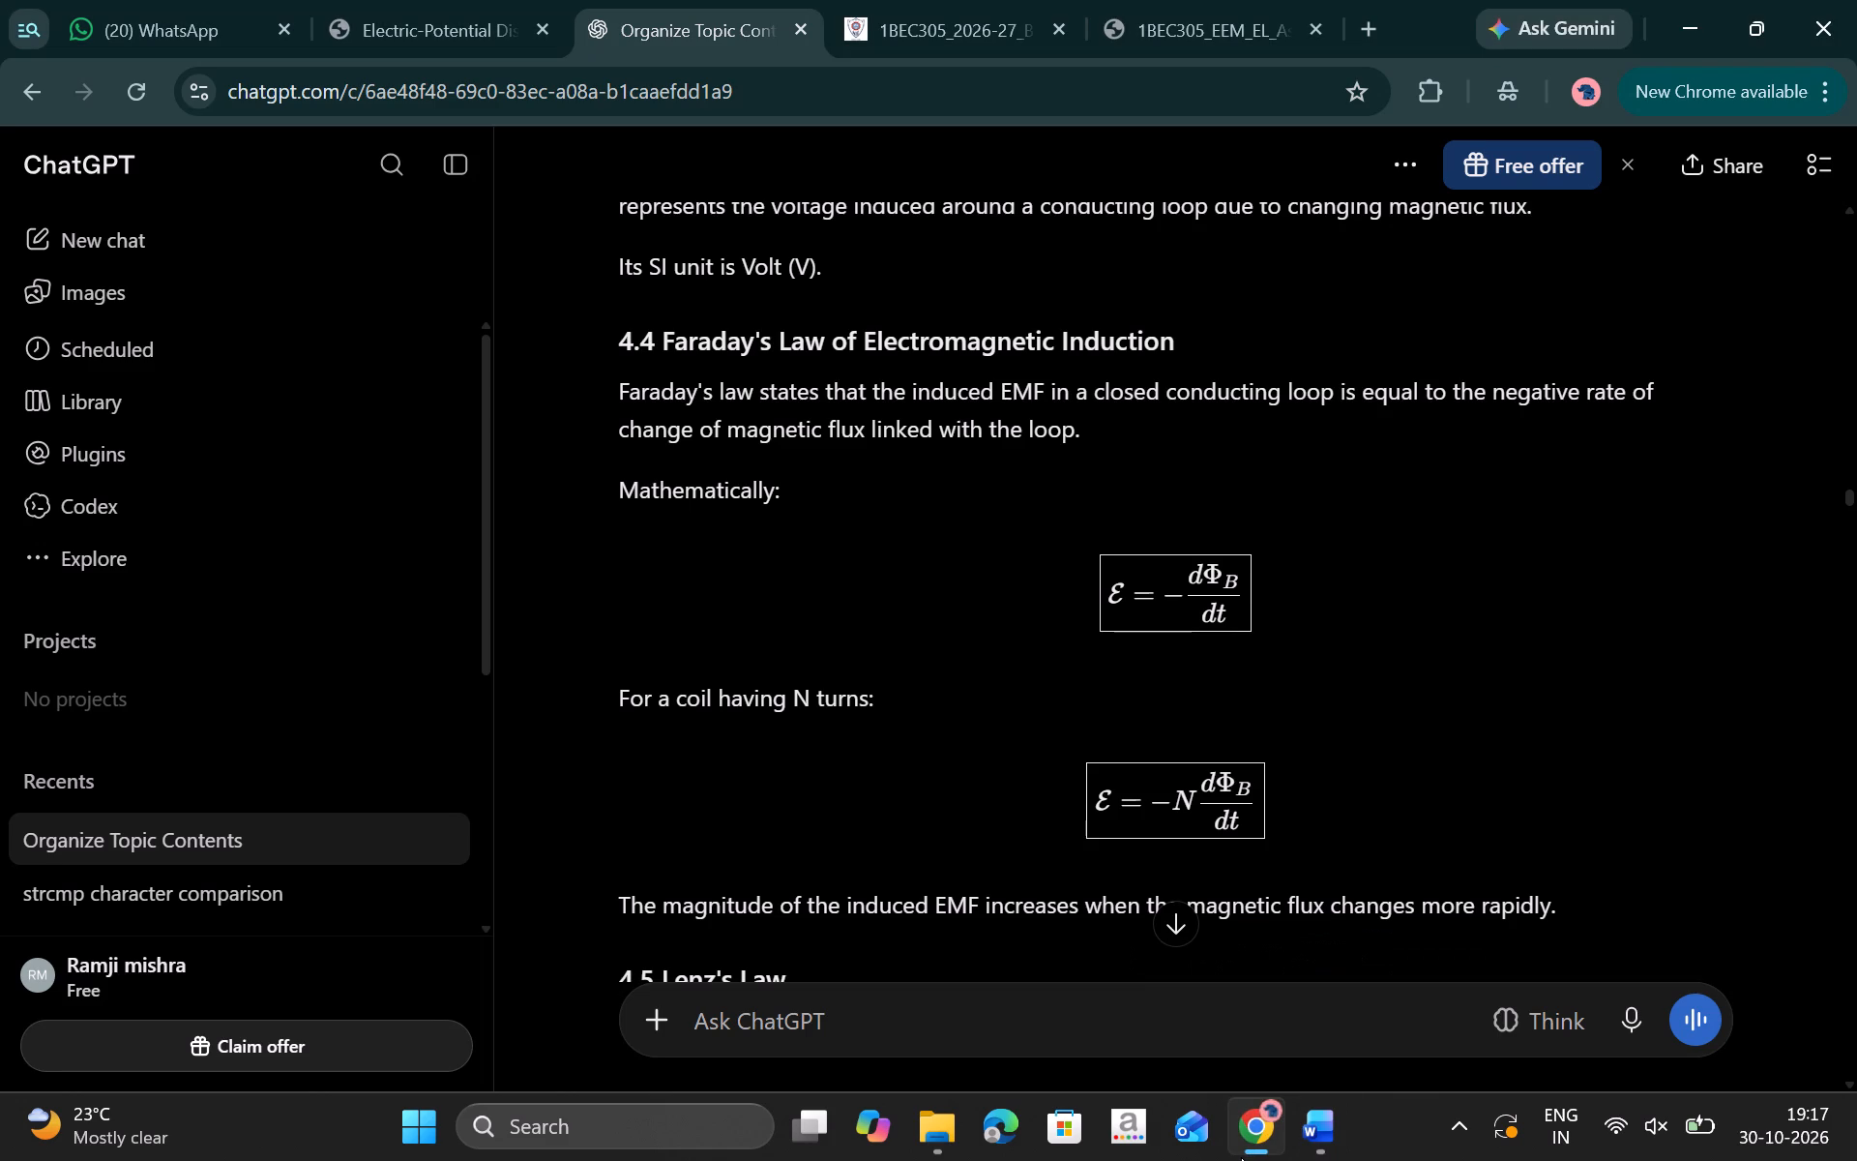
{"action": "left_click", "coordinate": [1303, 1144]}
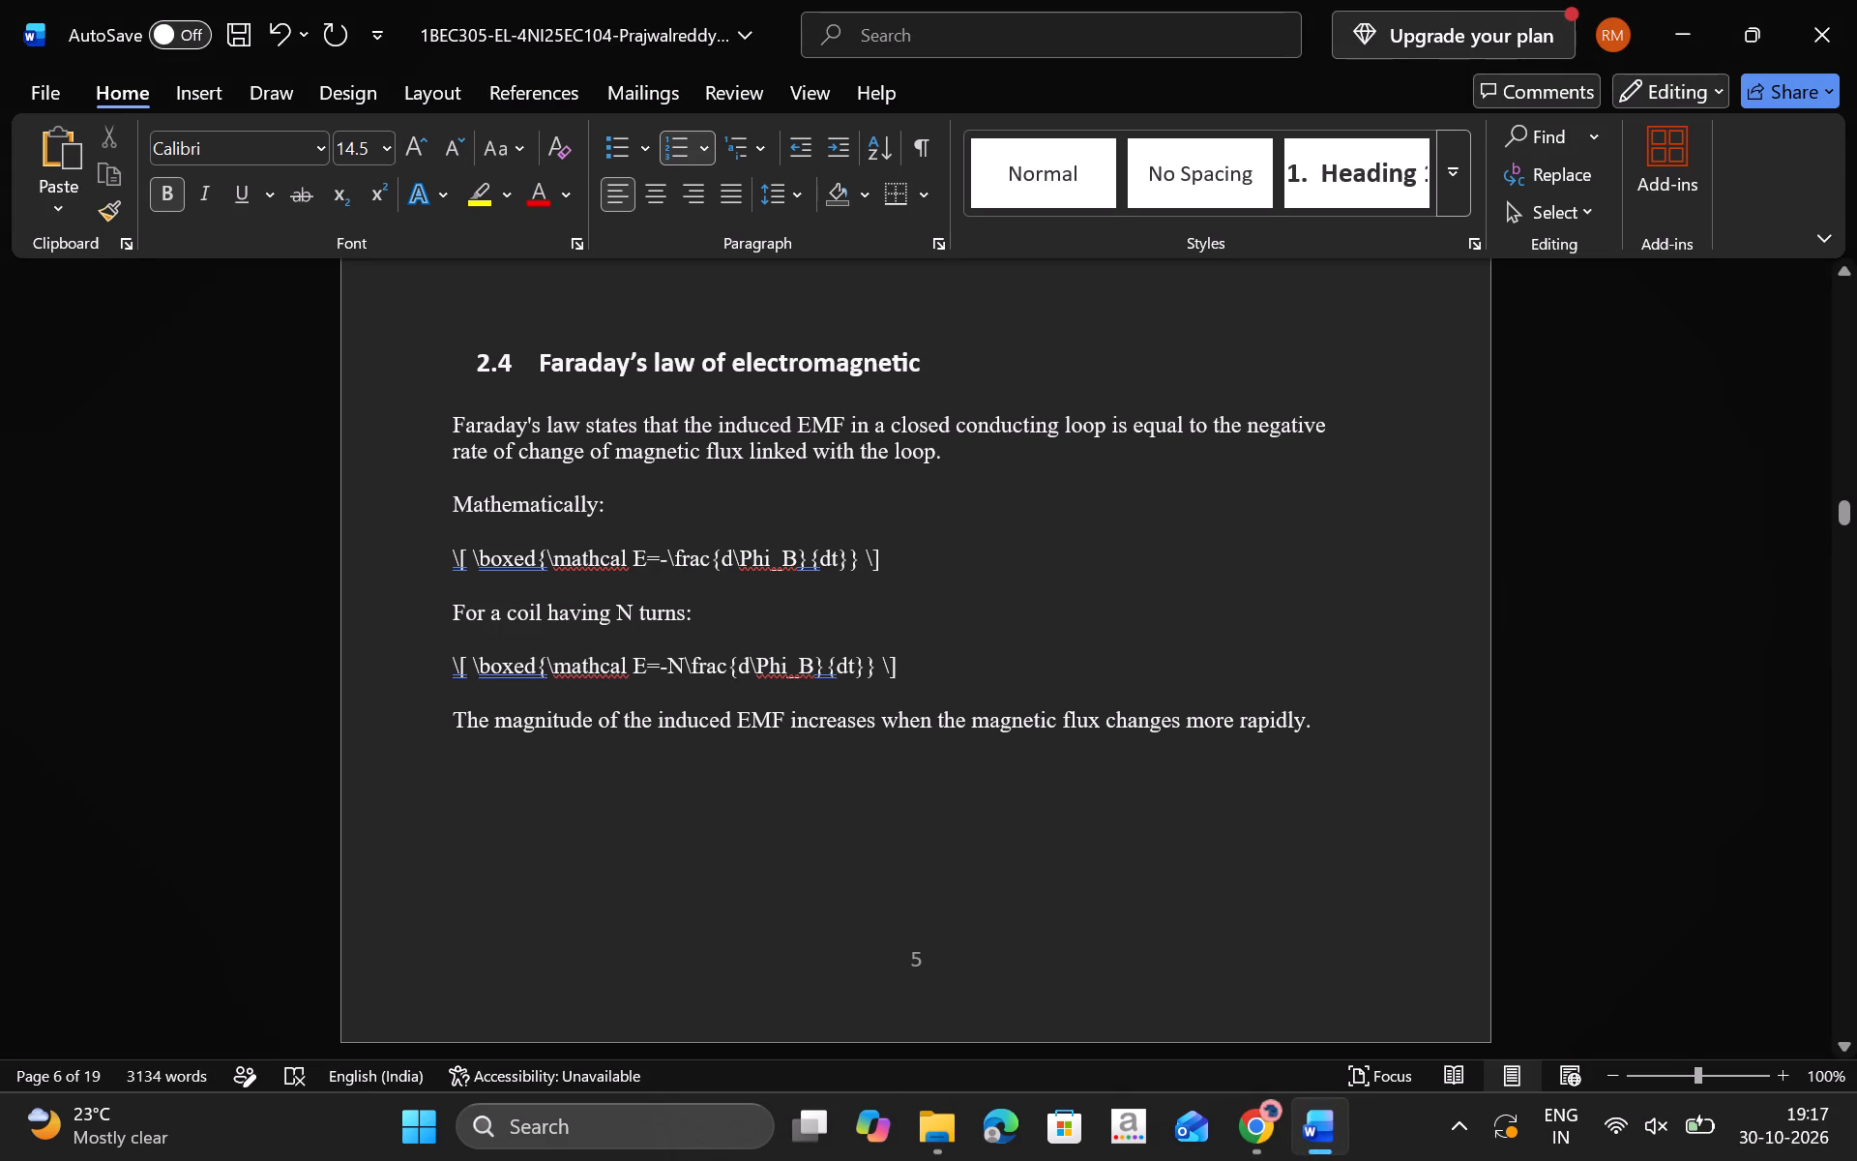
{"action": "key", "text": "space"}
{"action": "type", "text": "nduction"}
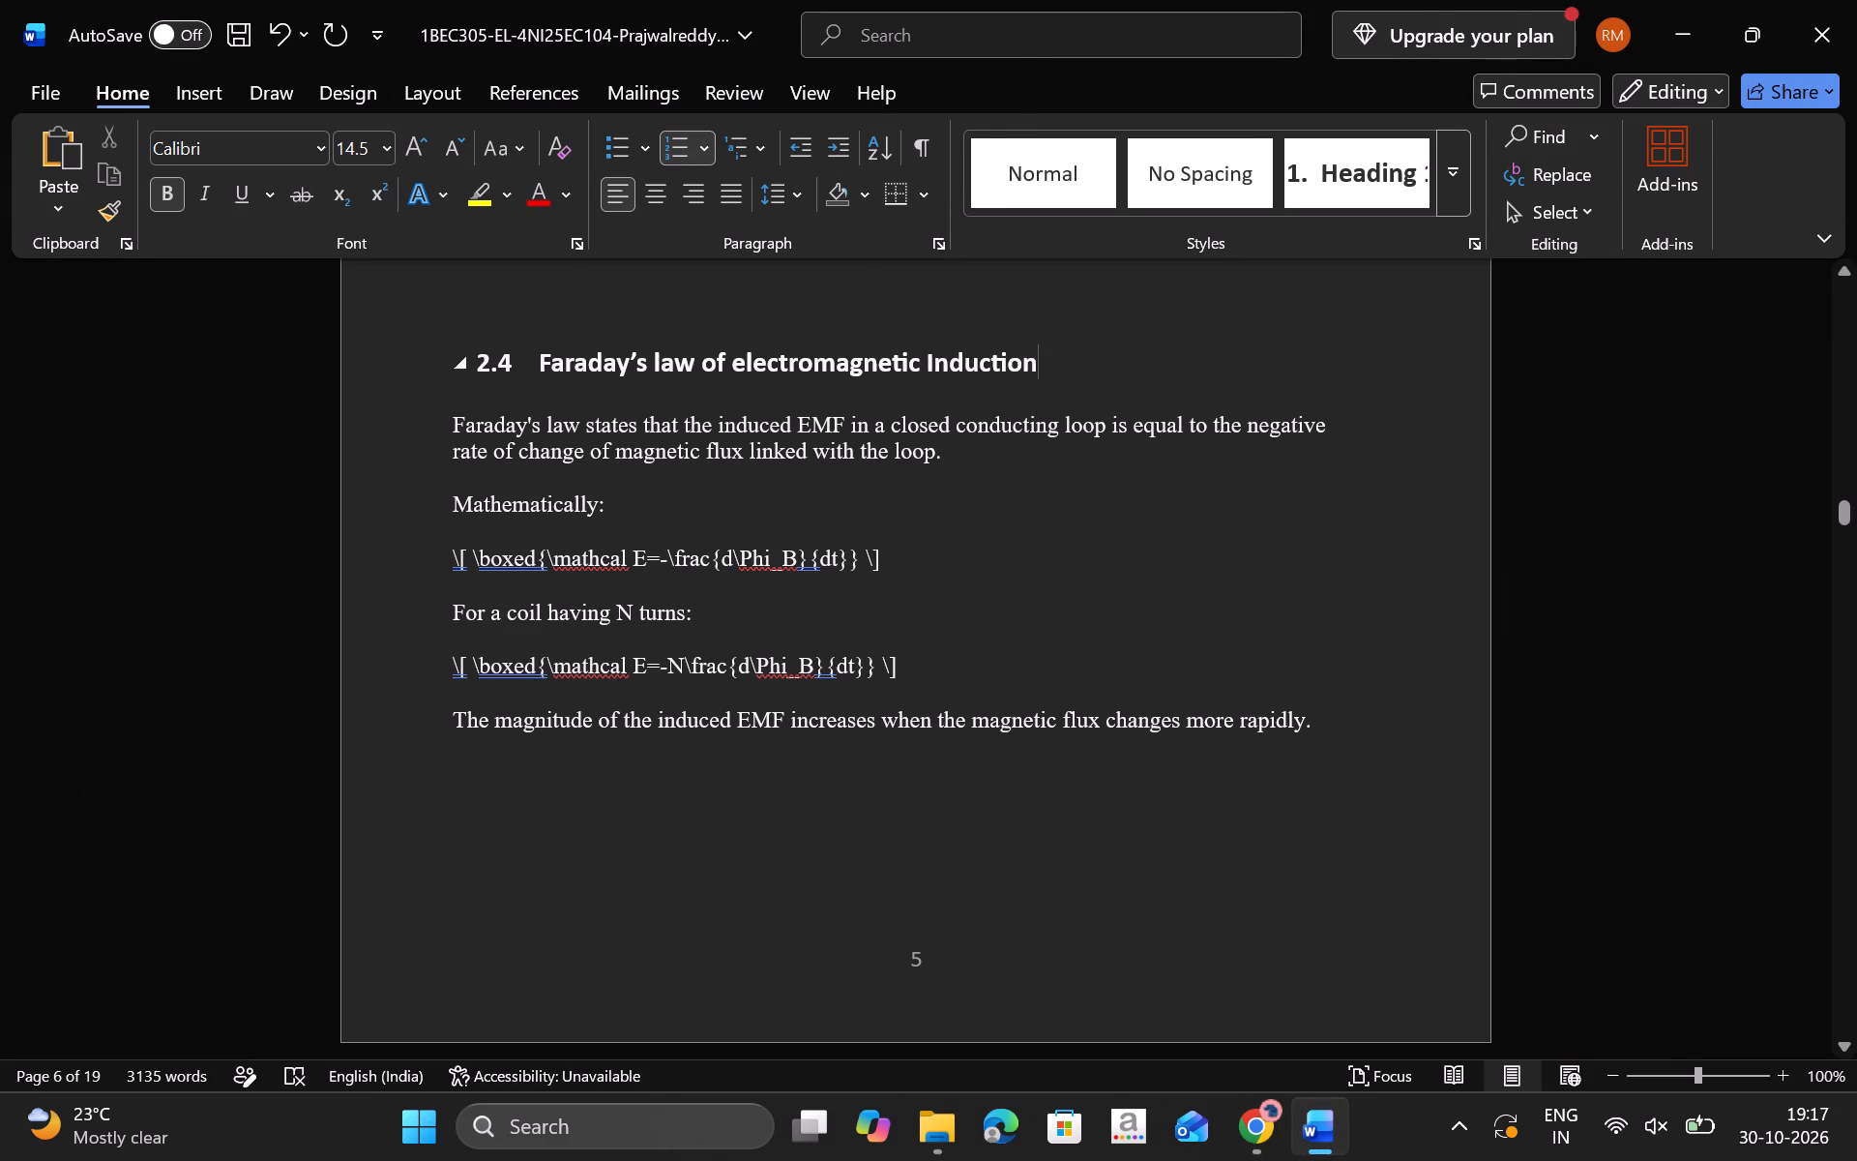
{"action": "left_click", "coordinate": [742, 356]}
{"action": "key", "text": "BackSpace"}
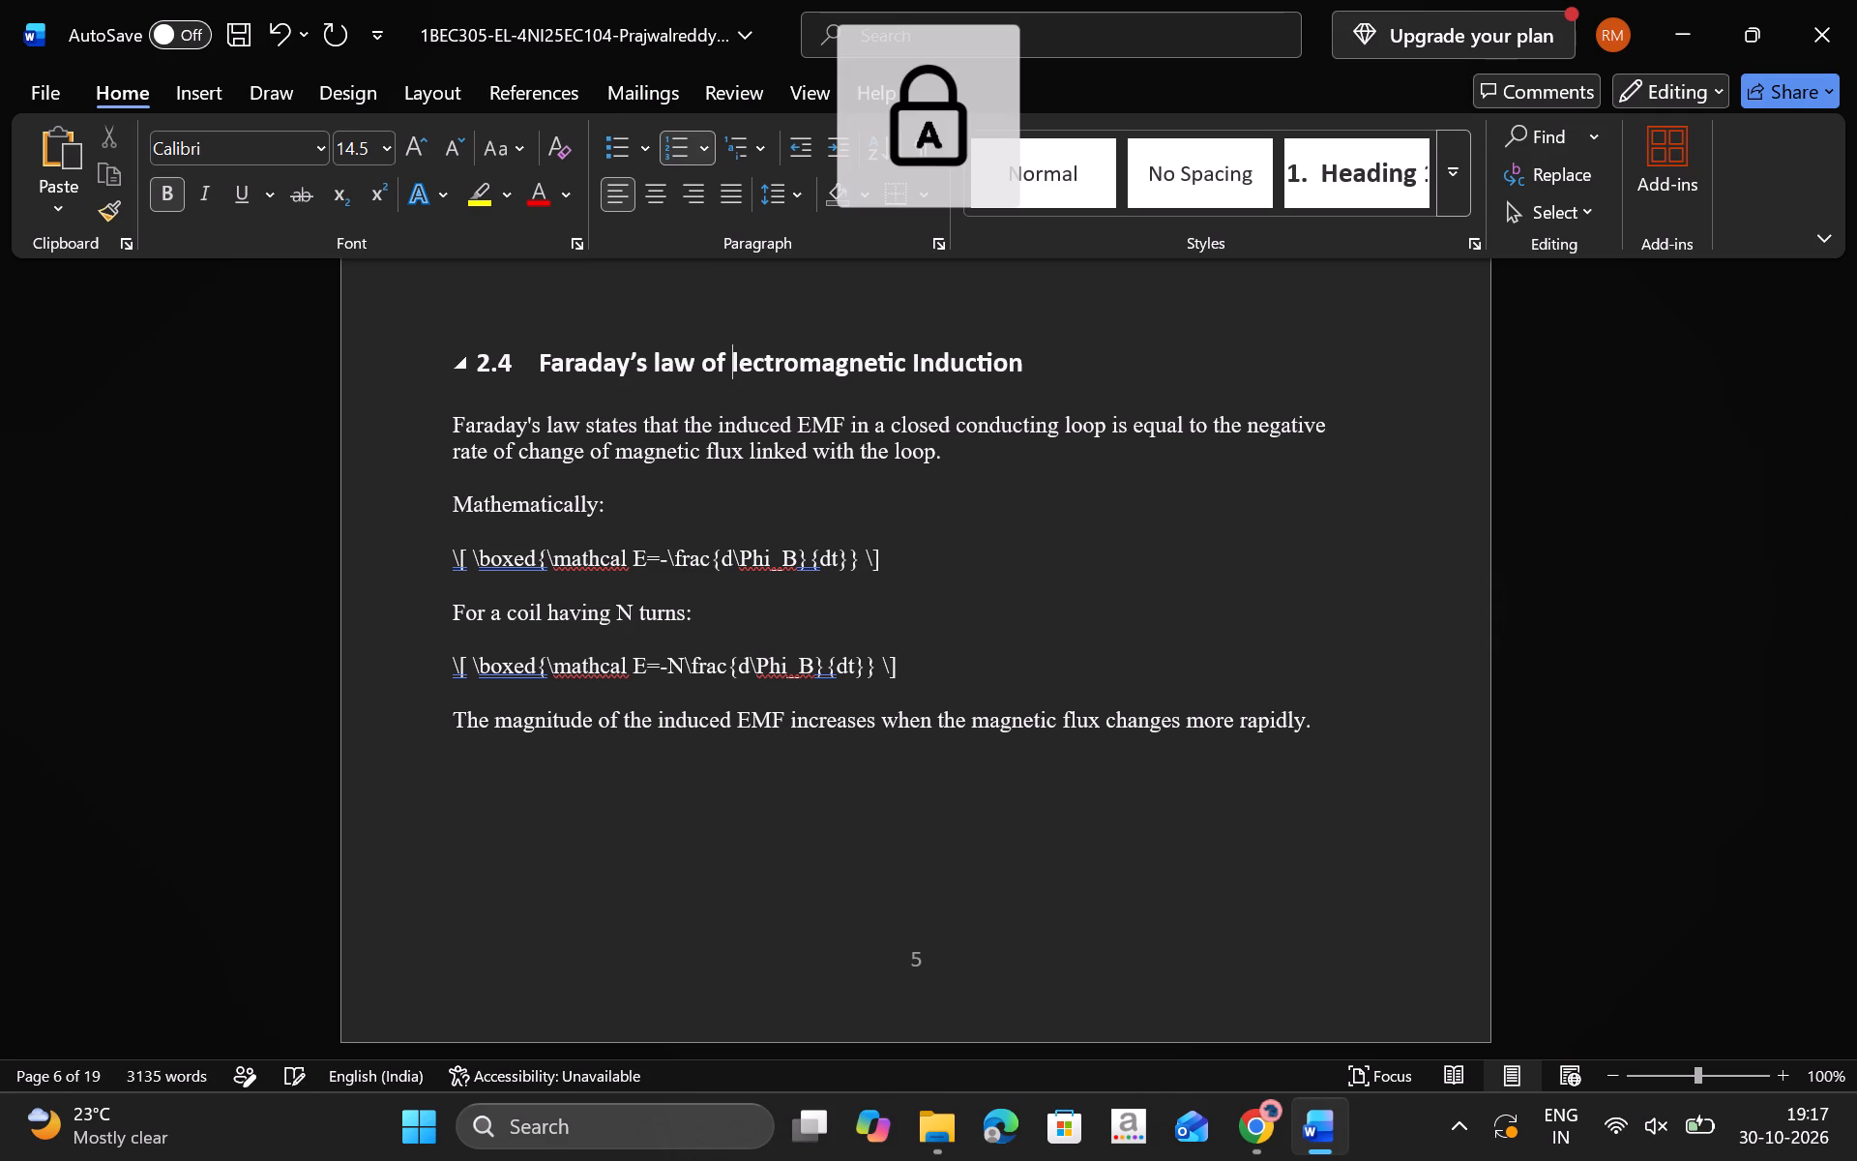
{"action": "key", "text": "e"}
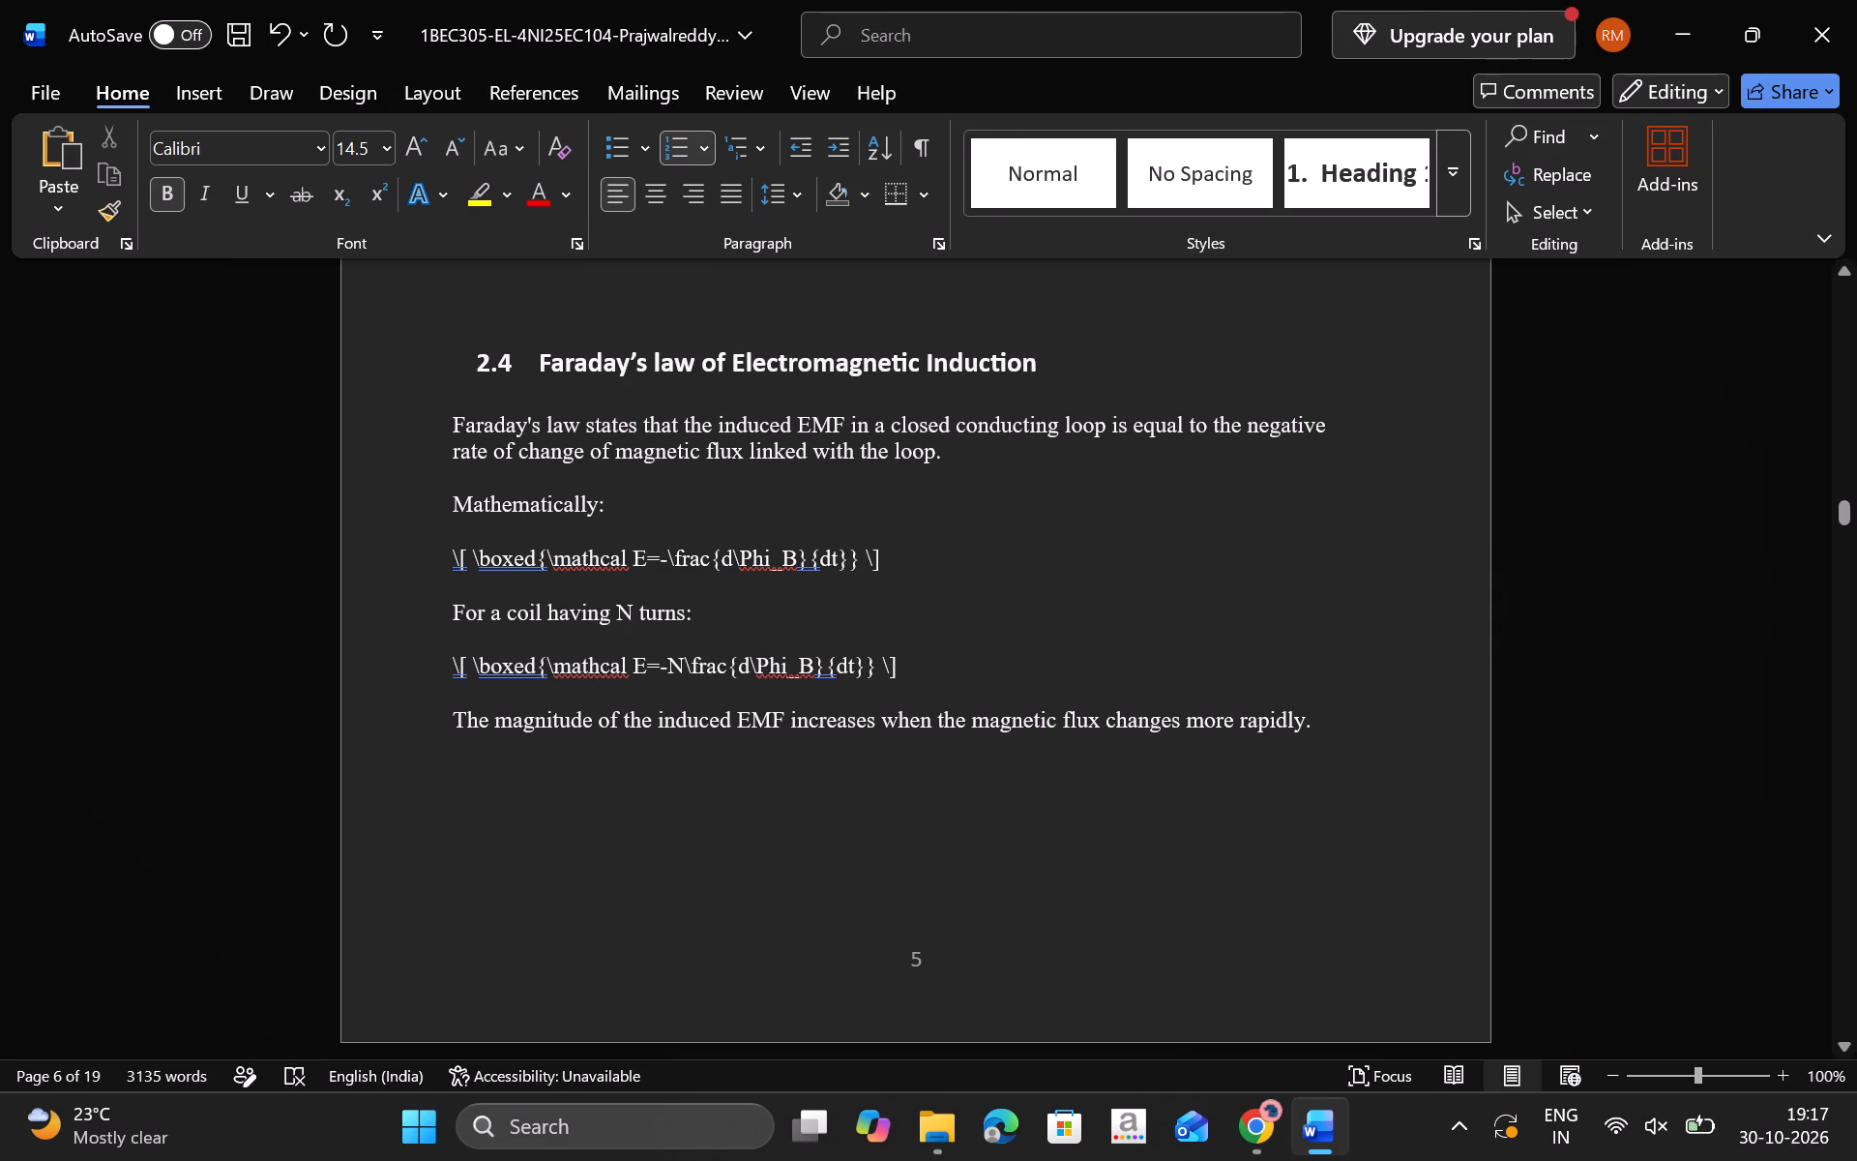
Insert an empty numbered heading 2.5 directly above the "Finite-difference approximation" heading.
{"action": "scroll", "coordinate": [968, 559], "scroll_direction": "down", "scroll_amount": 4}
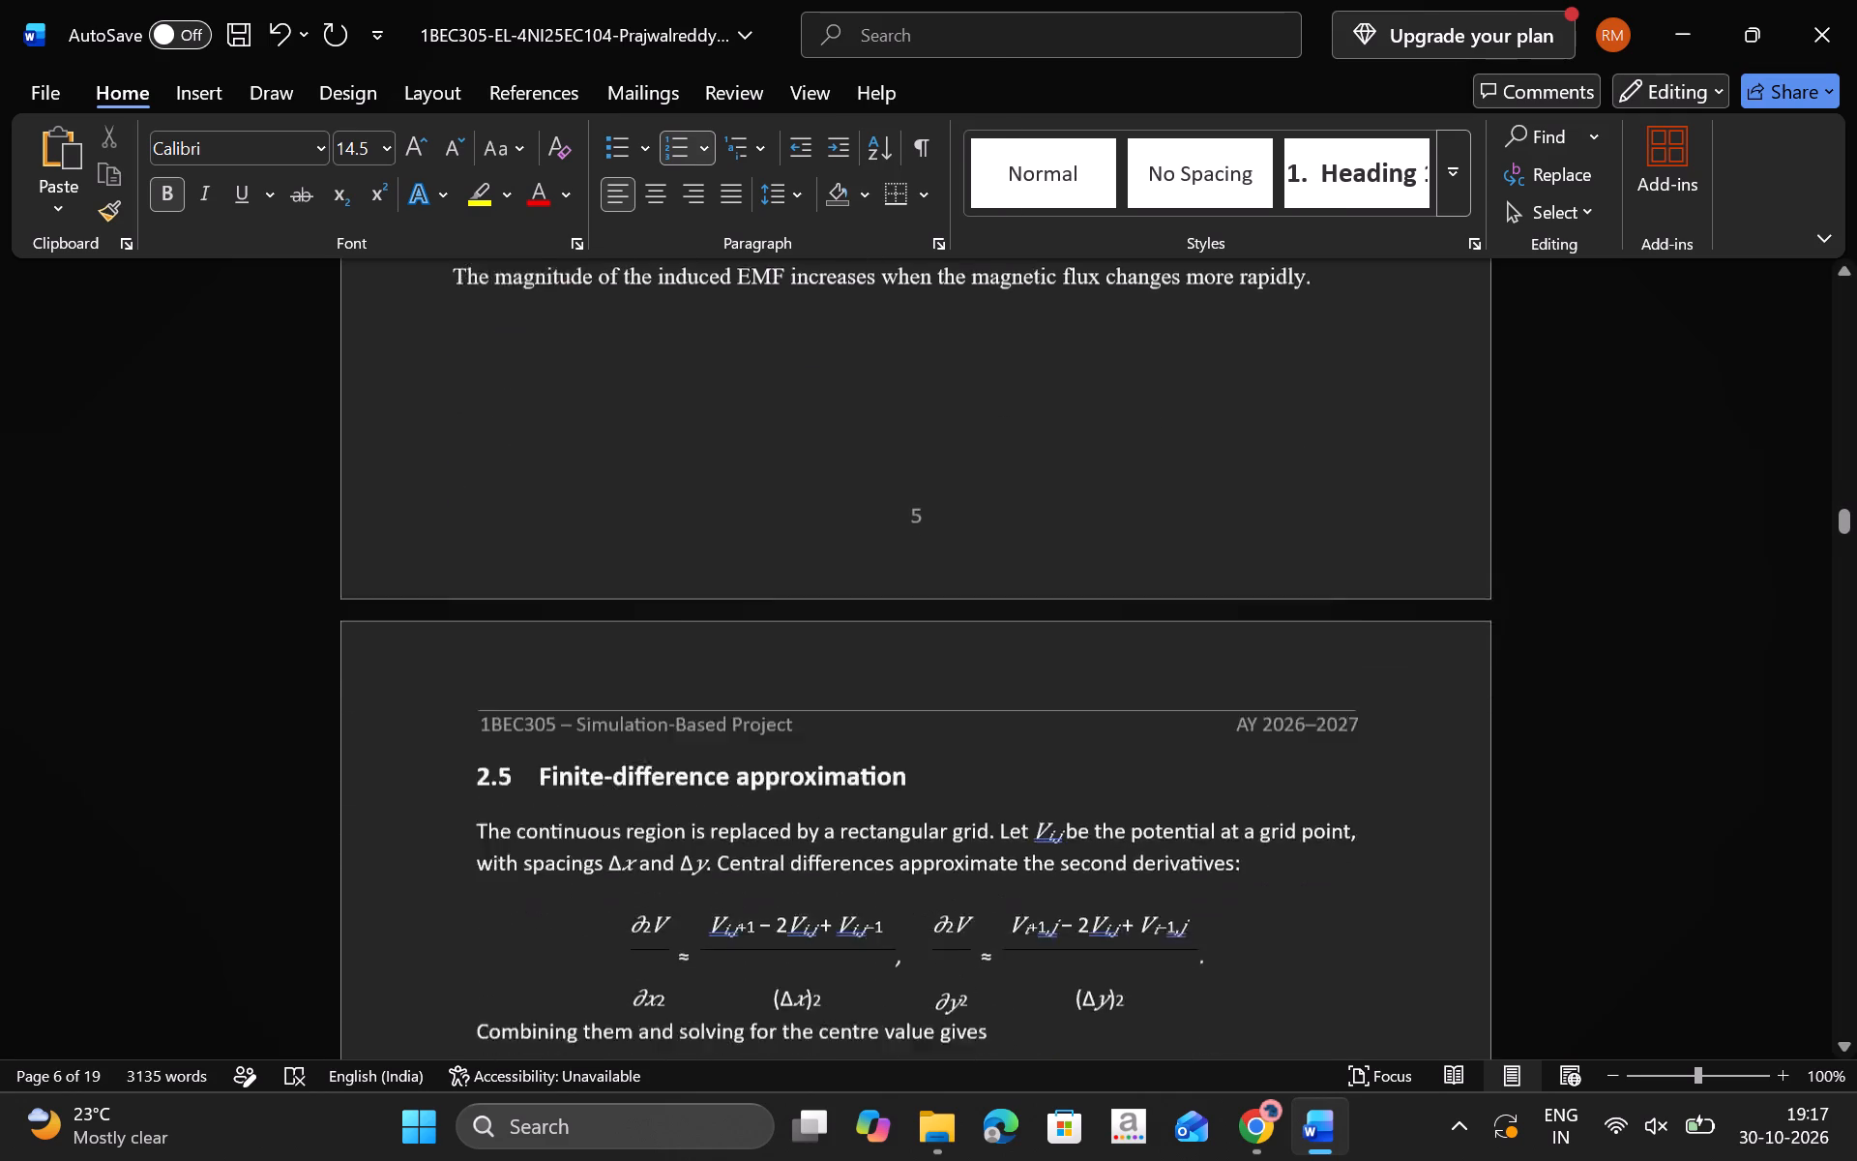
{"action": "scroll", "coordinate": [968, 559], "scroll_direction": "down", "scroll_amount": 2}
{"action": "left_click", "coordinate": [532, 683]}
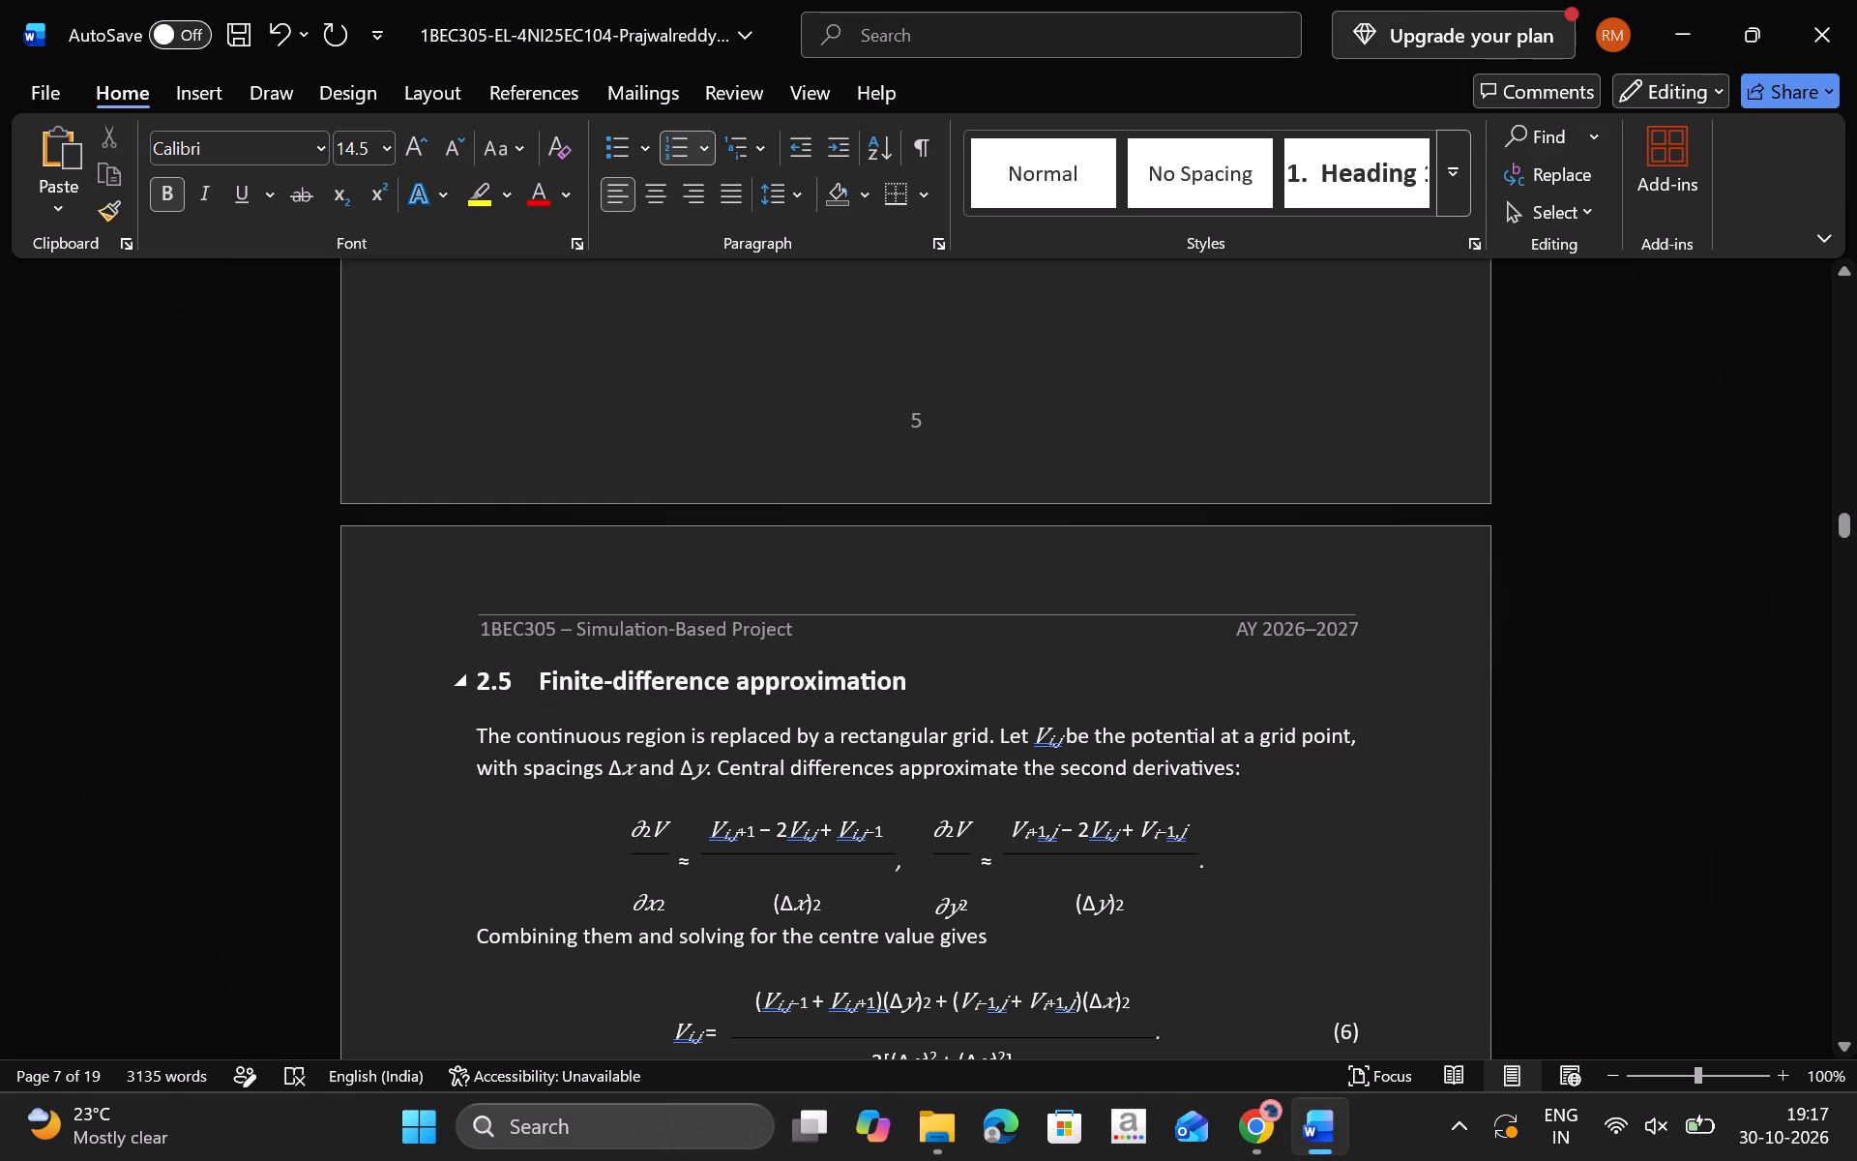
{"action": "key", "text": "Return"}
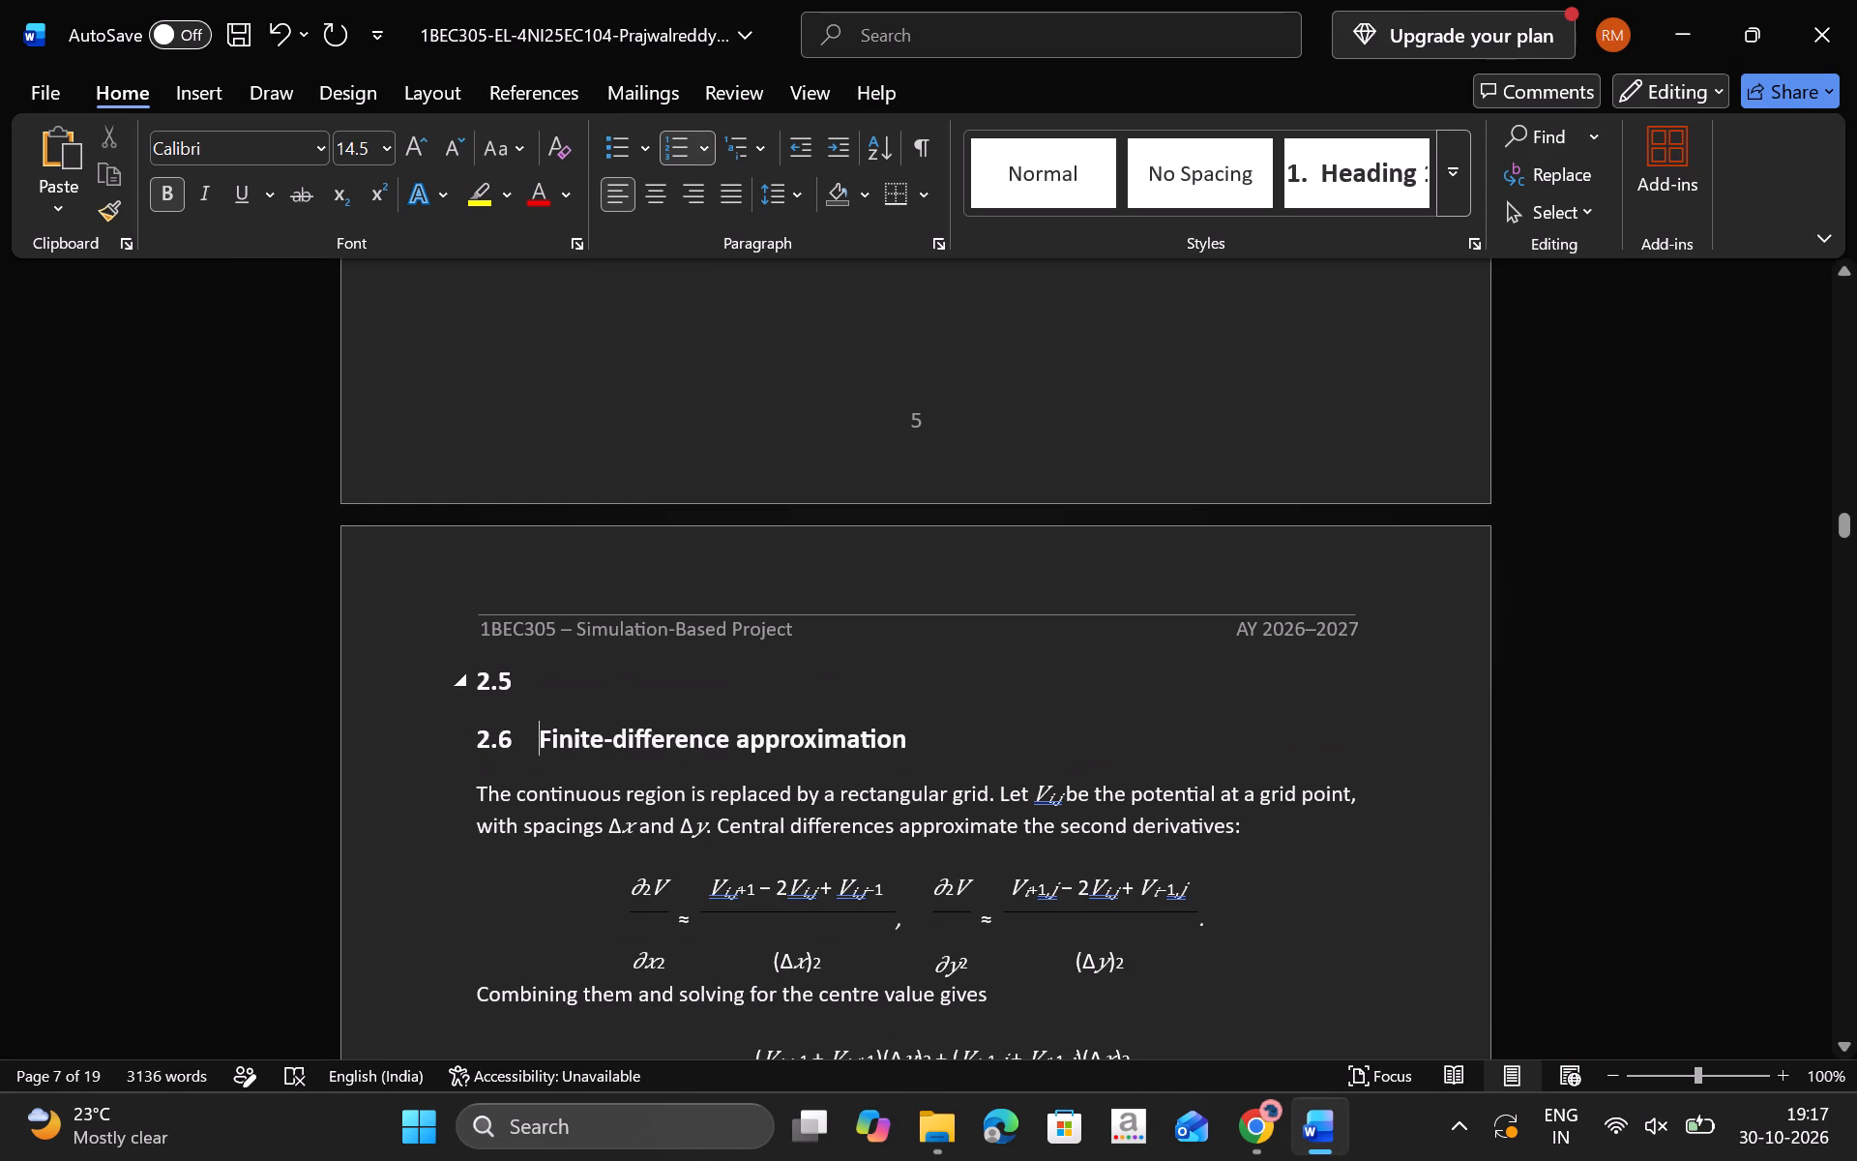
{"action": "left_click", "coordinate": [529, 680]}
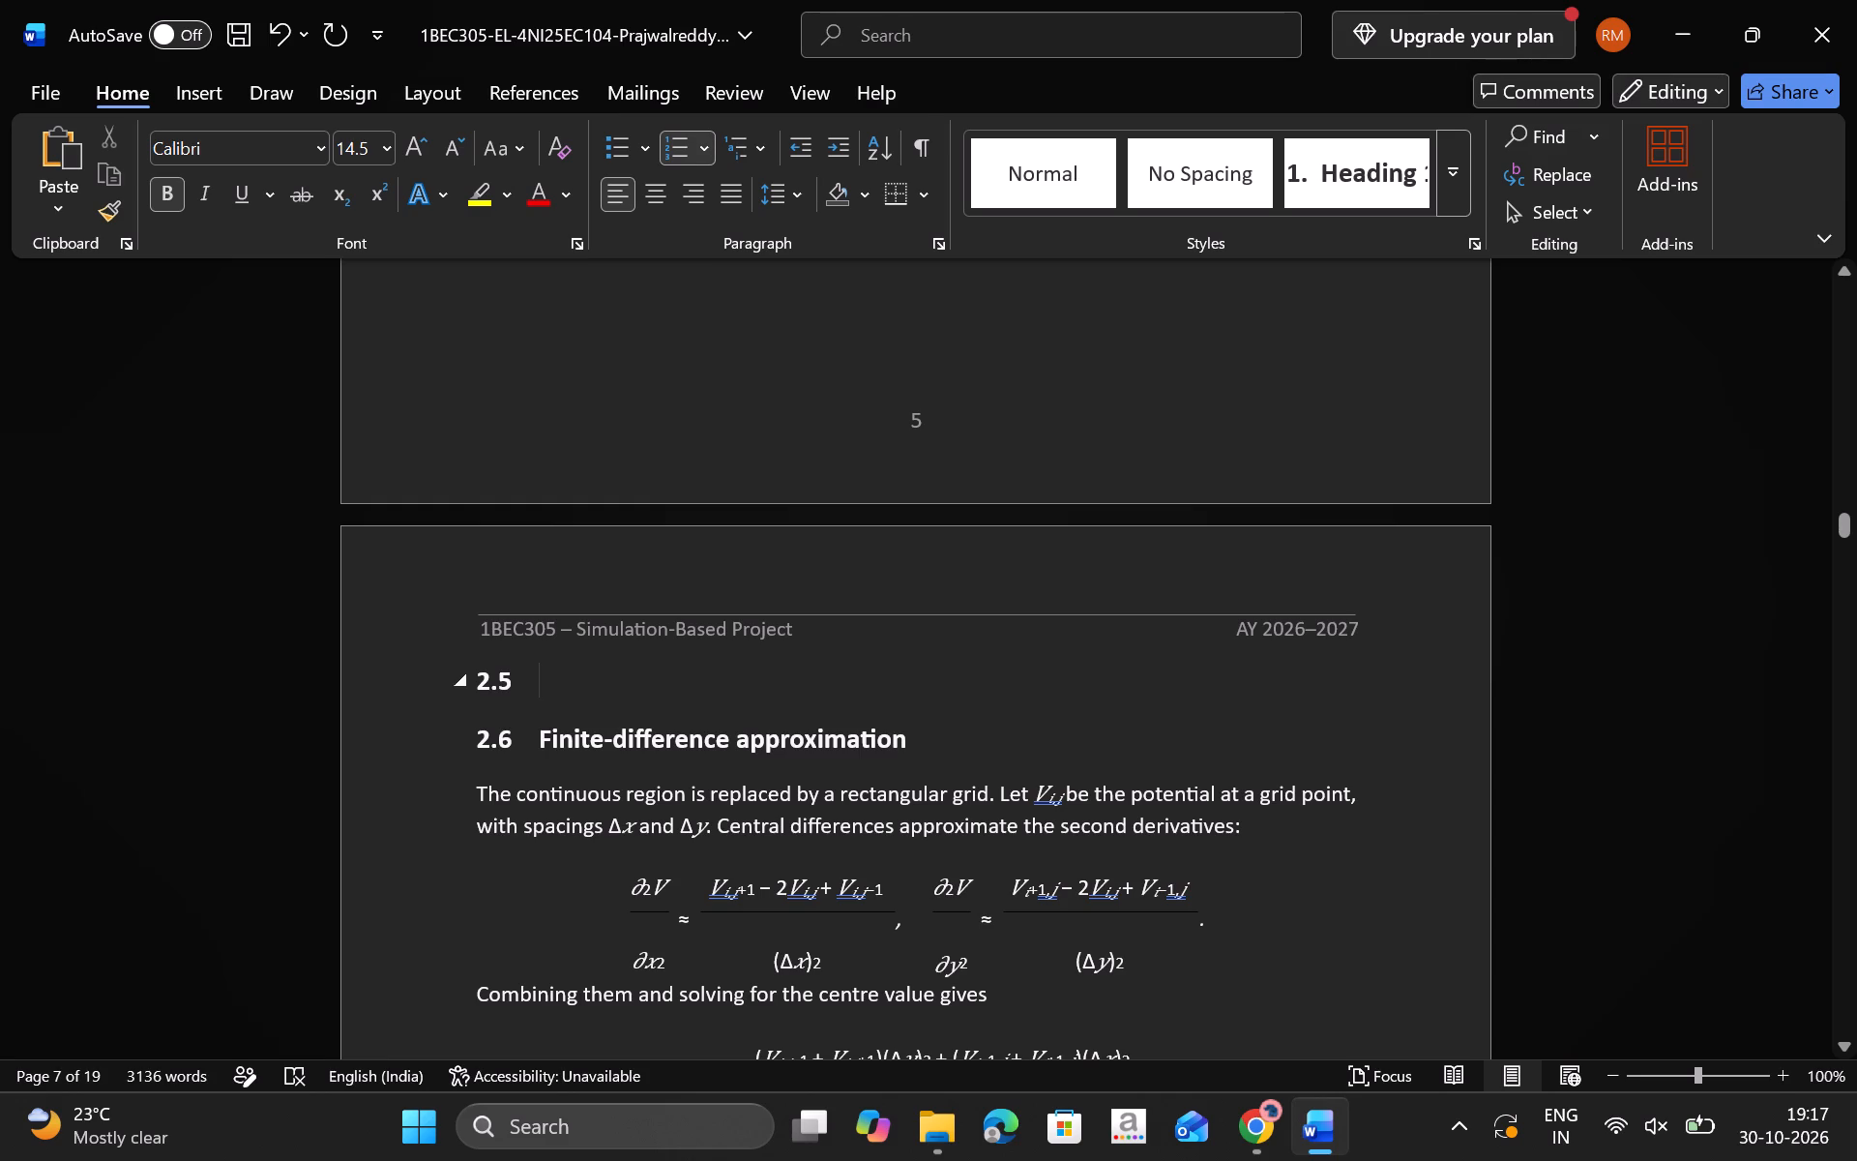
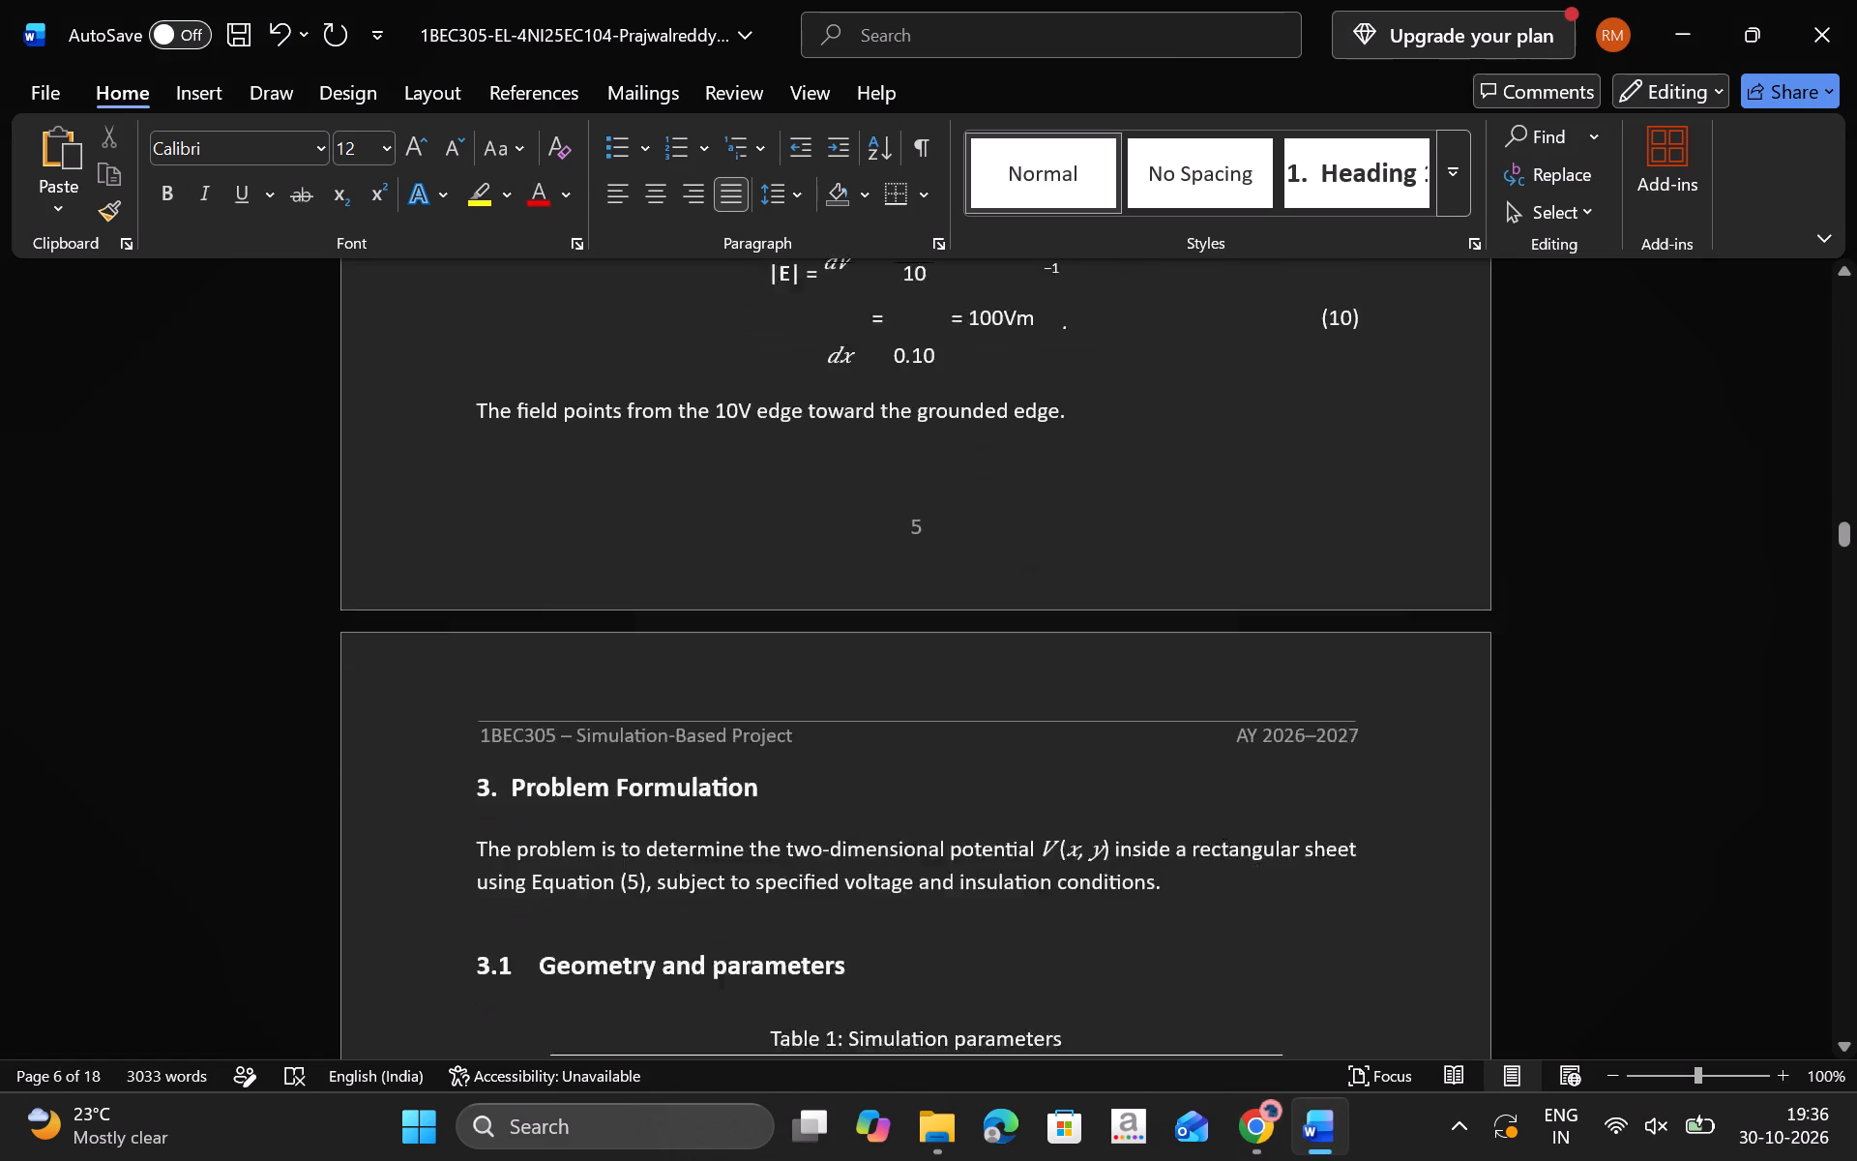
{"action": "scroll", "coordinate": [1225, 726], "scroll_direction": "down", "scroll_amount": 4}
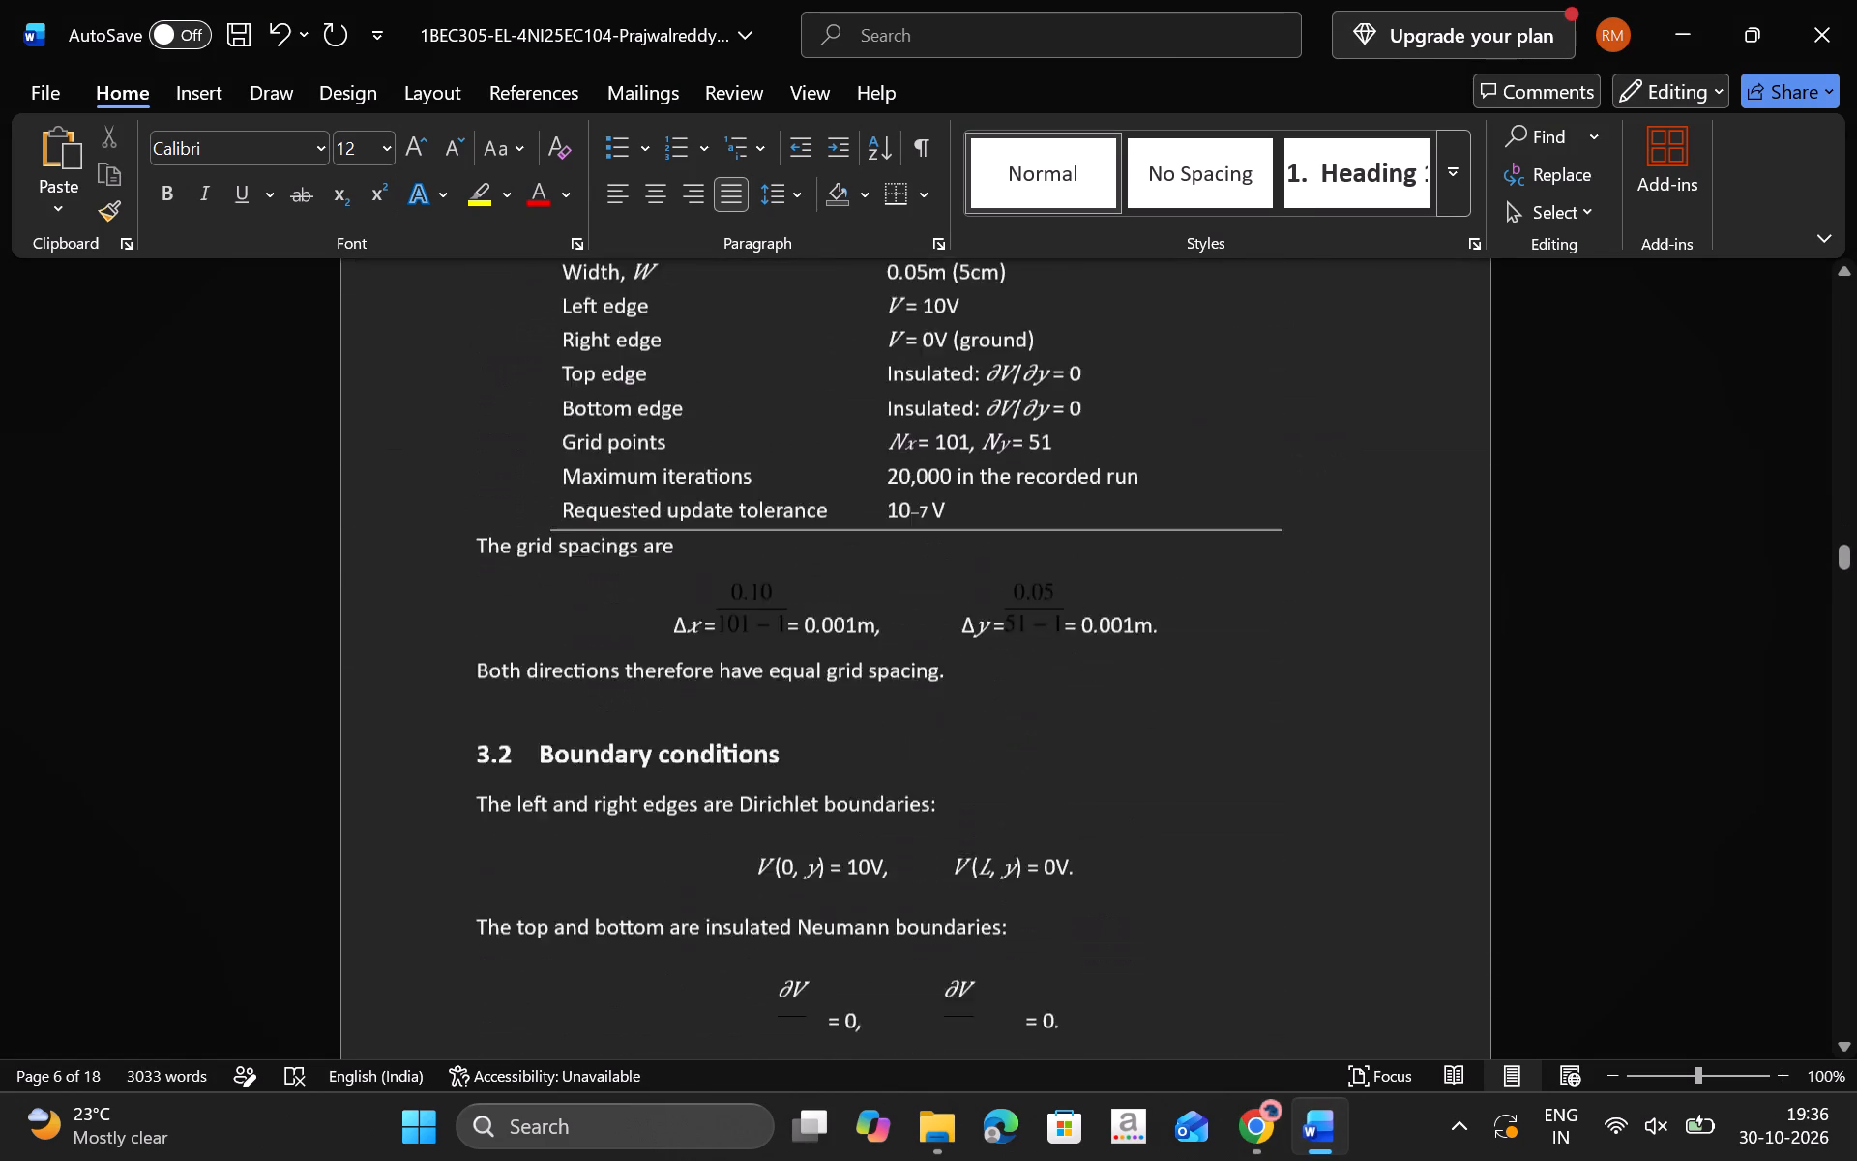
{"action": "scroll", "coordinate": [1225, 726], "scroll_direction": "right", "scroll_amount": 1}
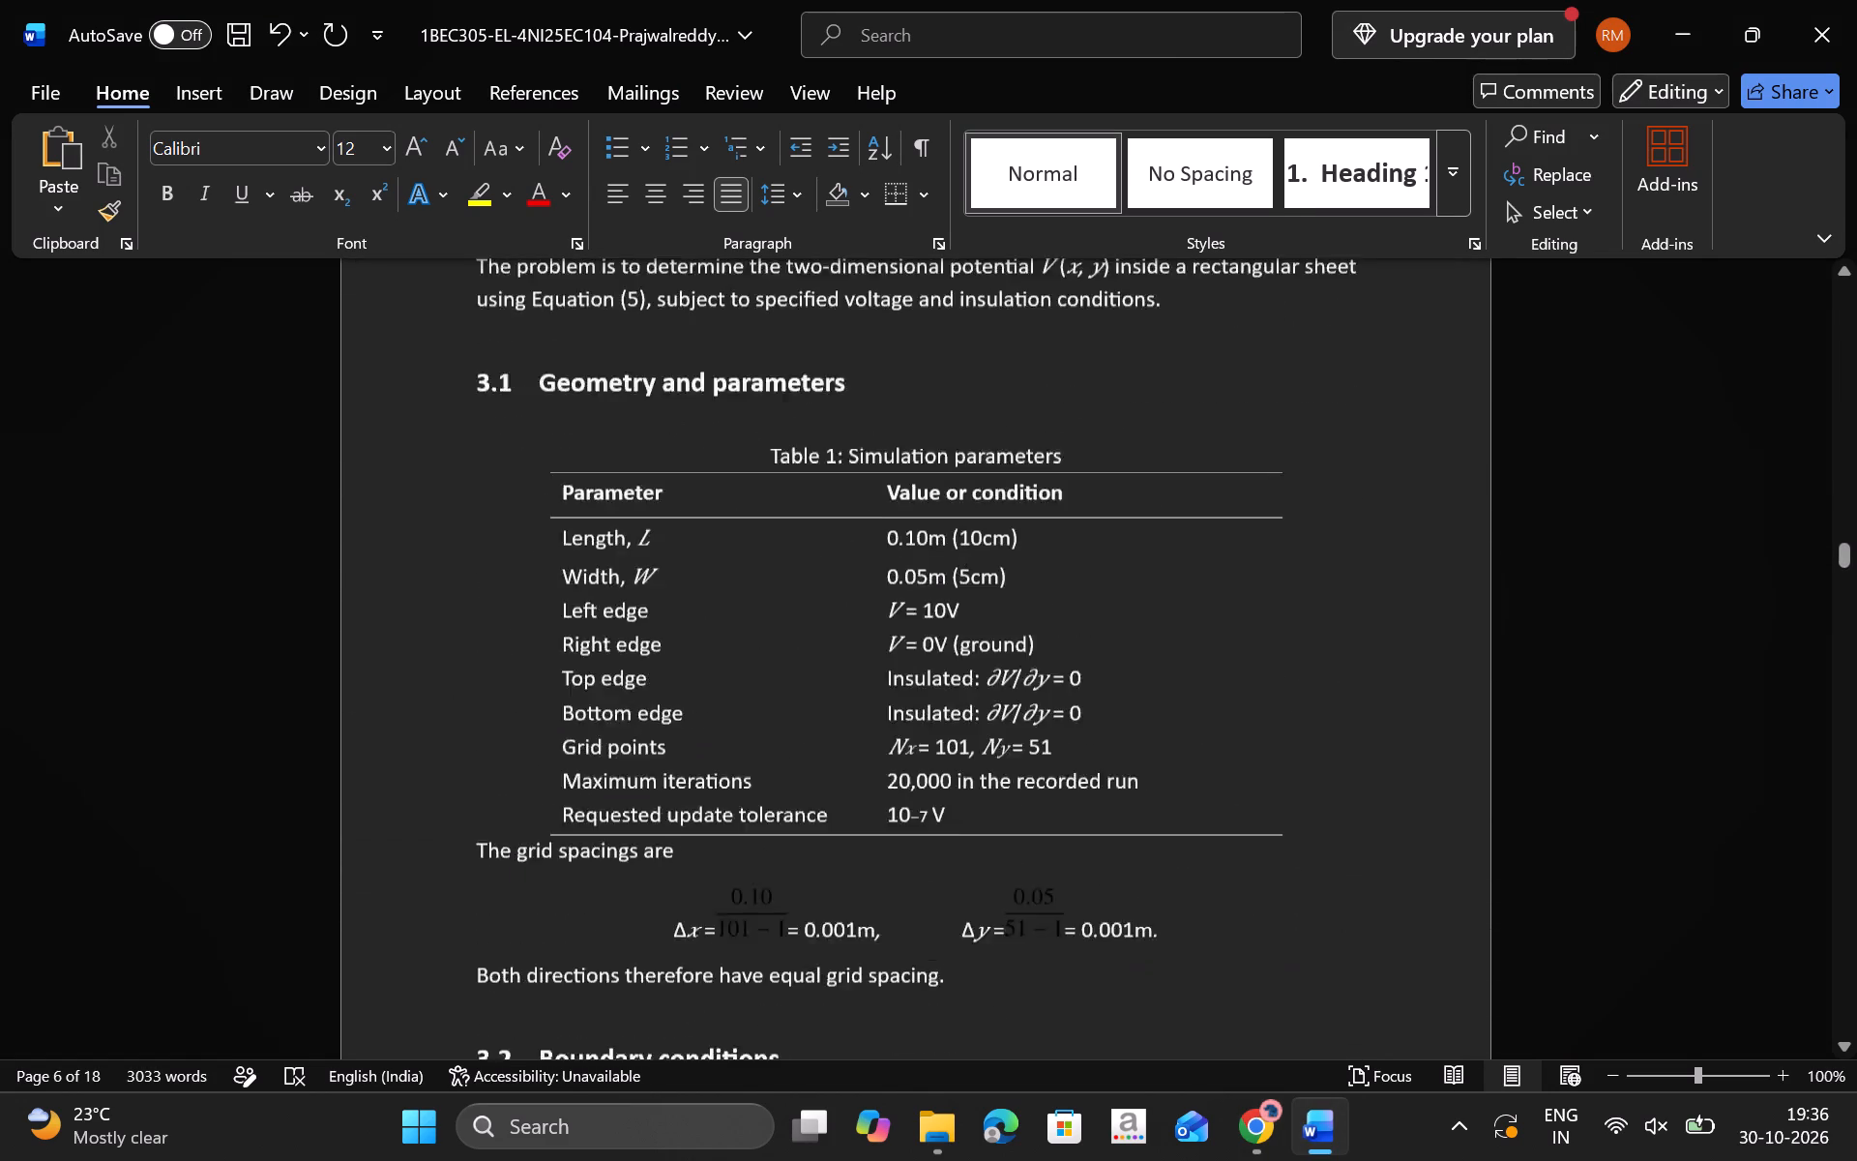
{"action": "scroll", "coordinate": [1225, 726], "scroll_direction": "up", "scroll_amount": 2}
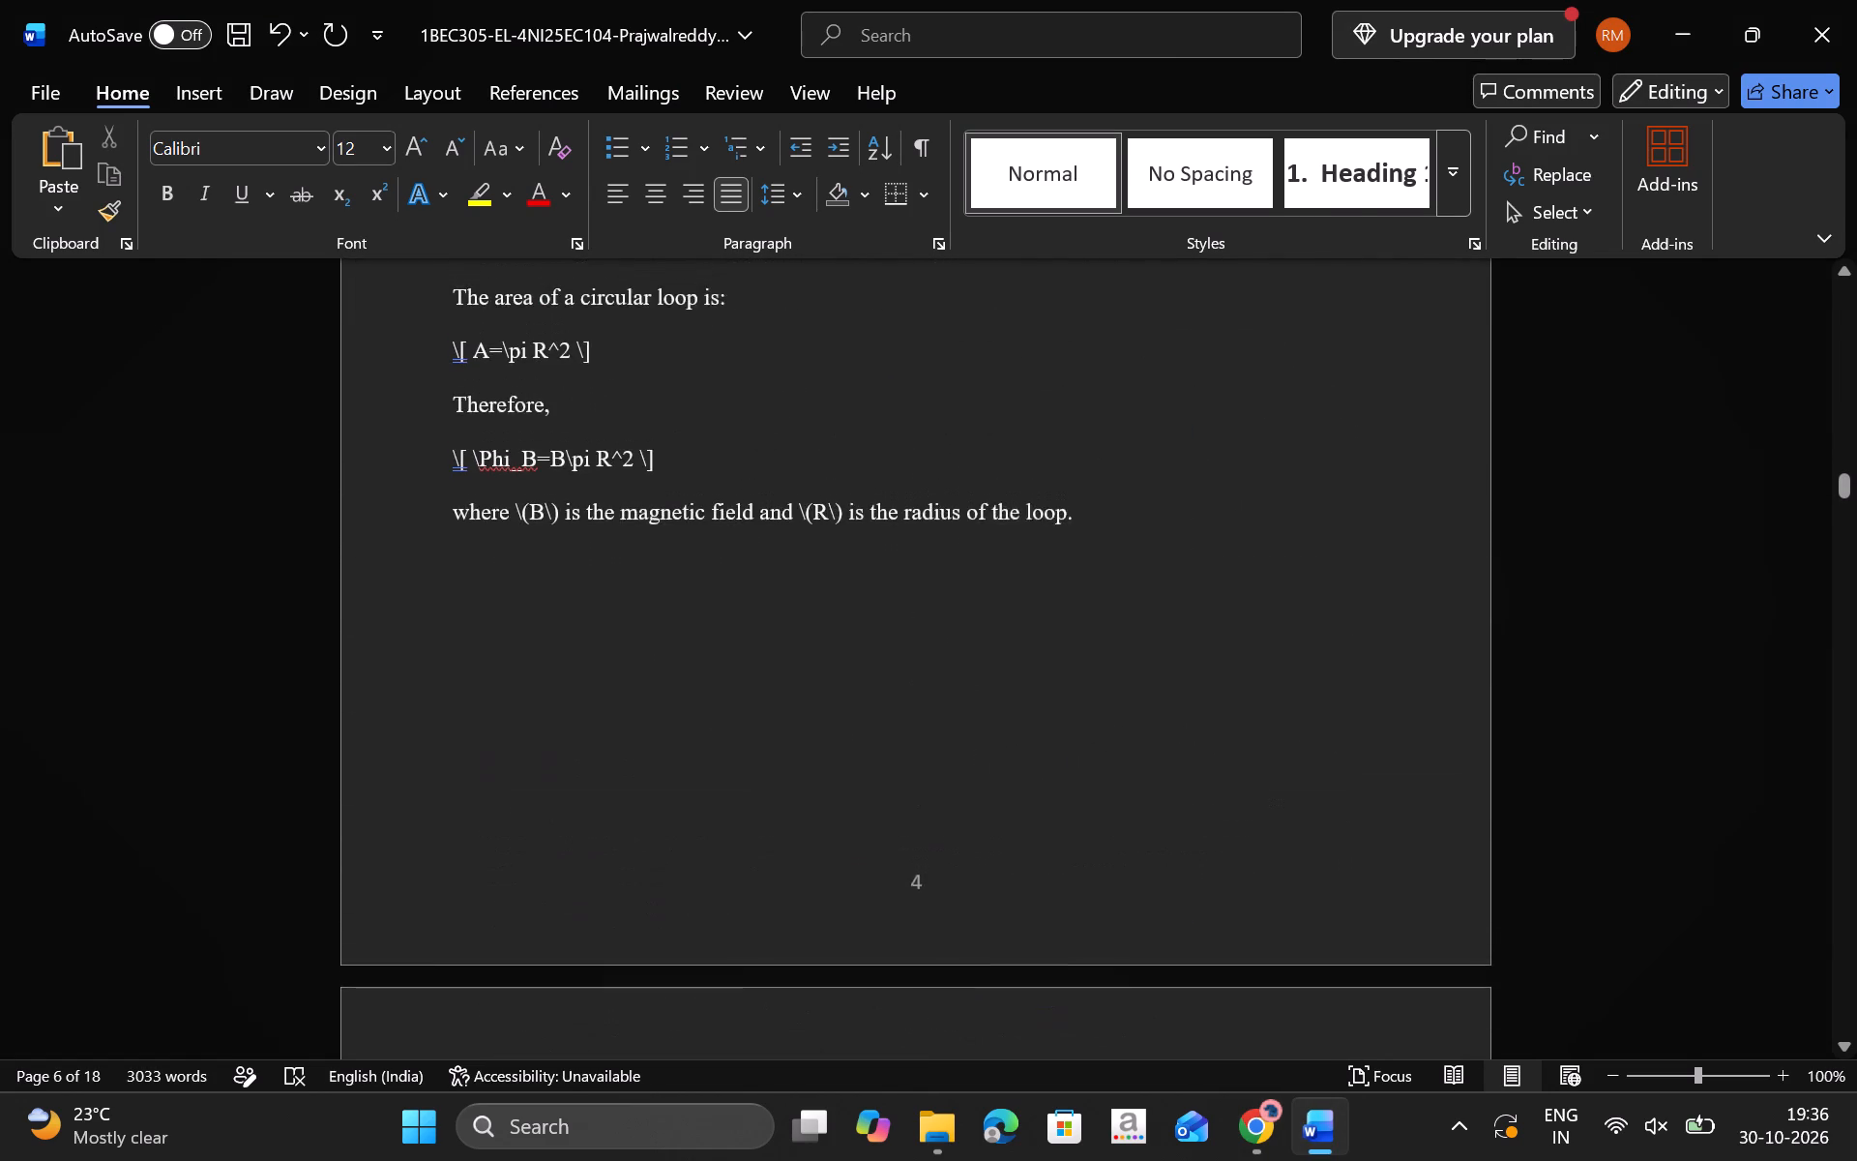
{"action": "scroll", "coordinate": [1225, 726], "scroll_direction": "up", "scroll_amount": 4}
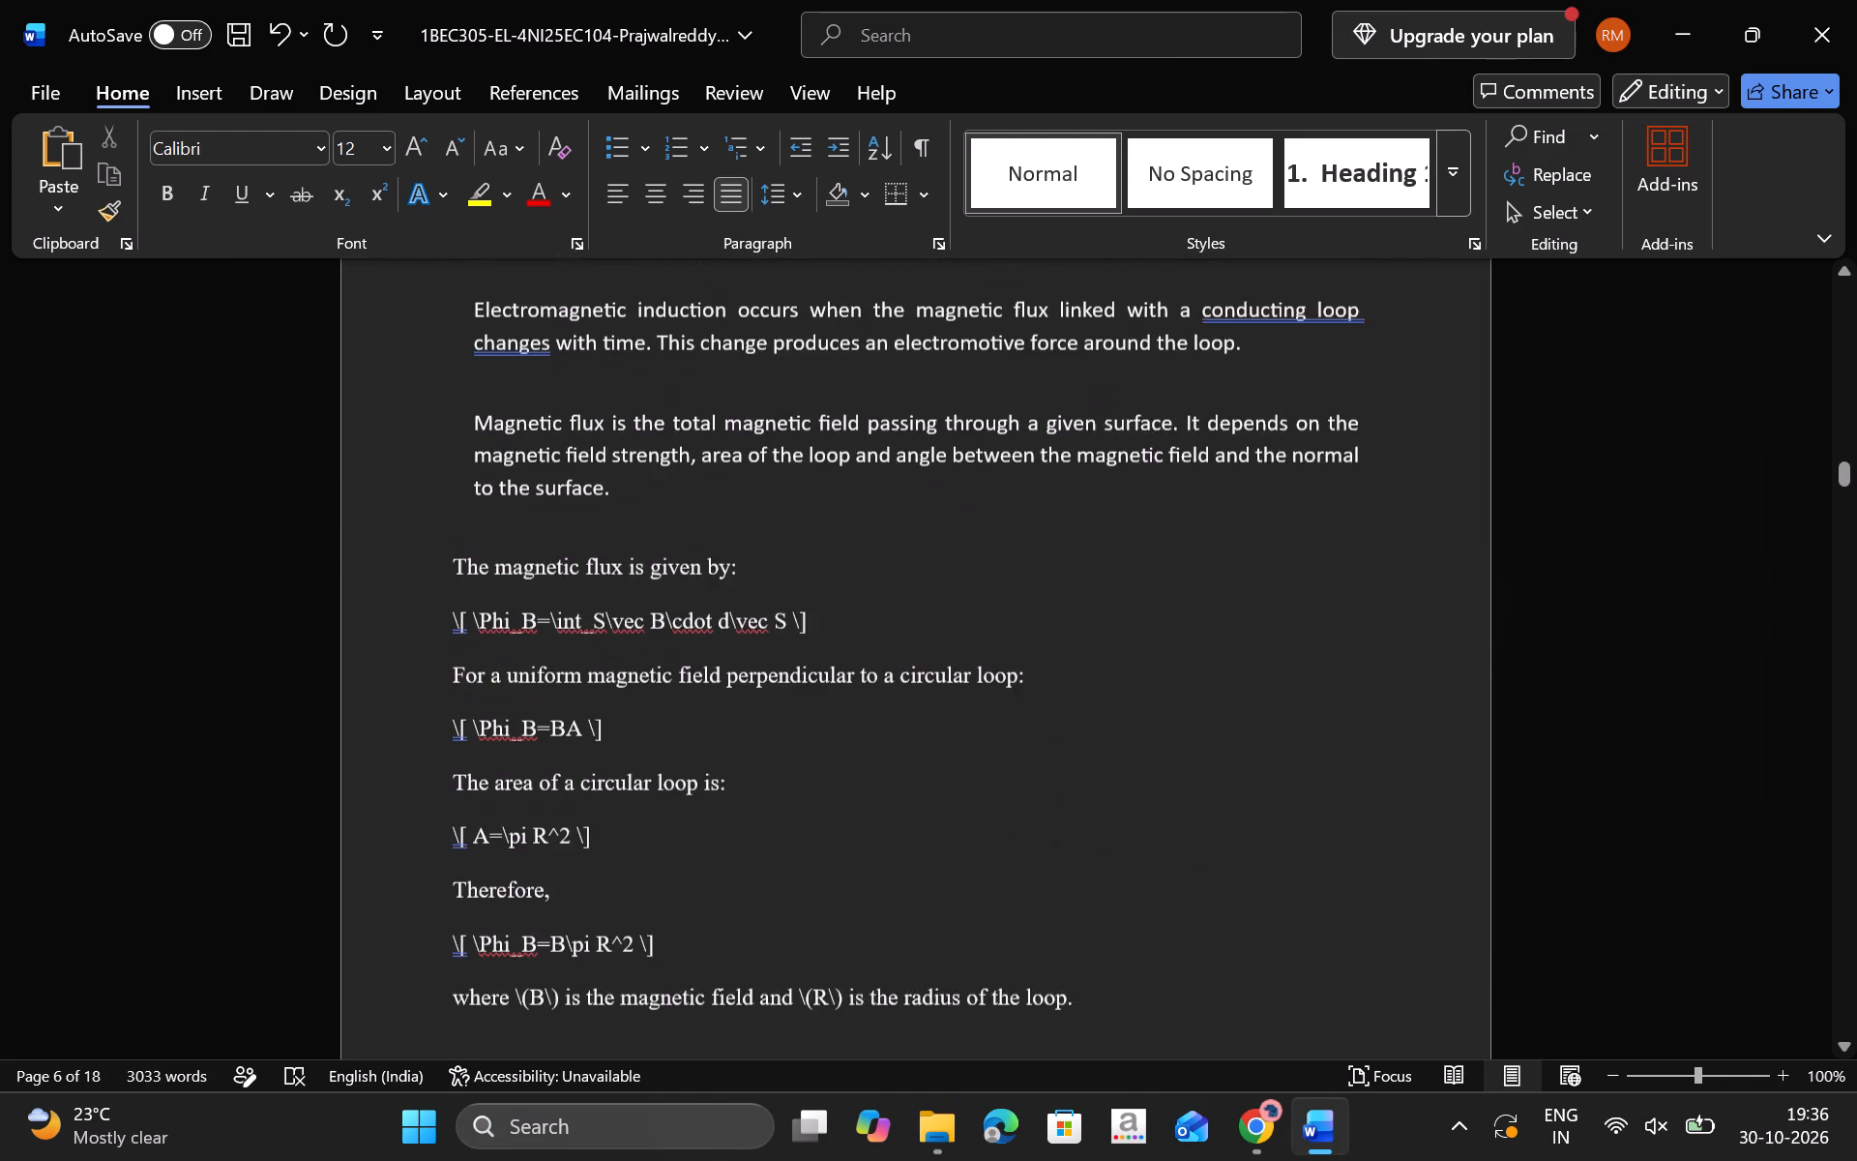
{"action": "scroll", "coordinate": [1225, 726], "scroll_direction": "up", "scroll_amount": 2}
{"action": "scroll", "coordinate": [1225, 726], "scroll_direction": "down", "scroll_amount": 2}
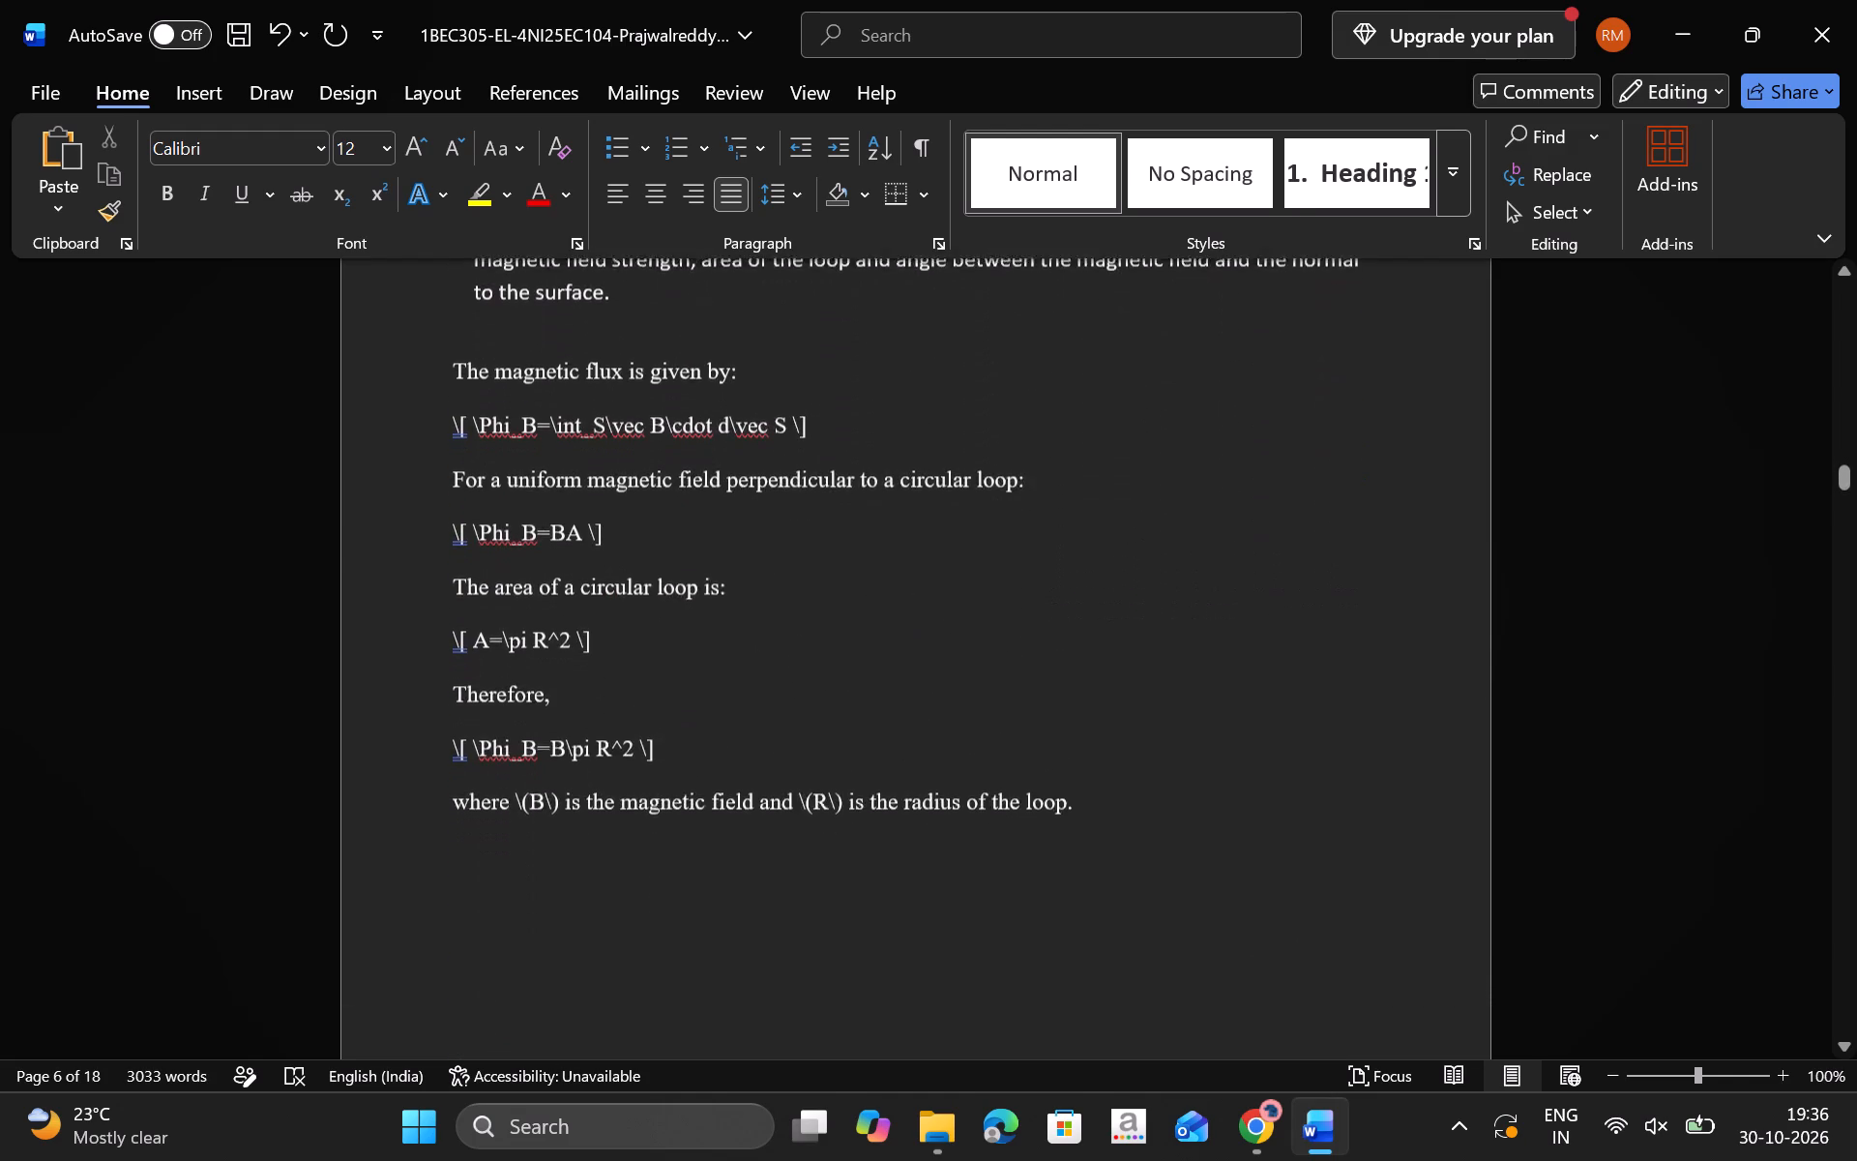
{"action": "scroll", "coordinate": [1225, 726], "scroll_direction": "down", "scroll_amount": 5}
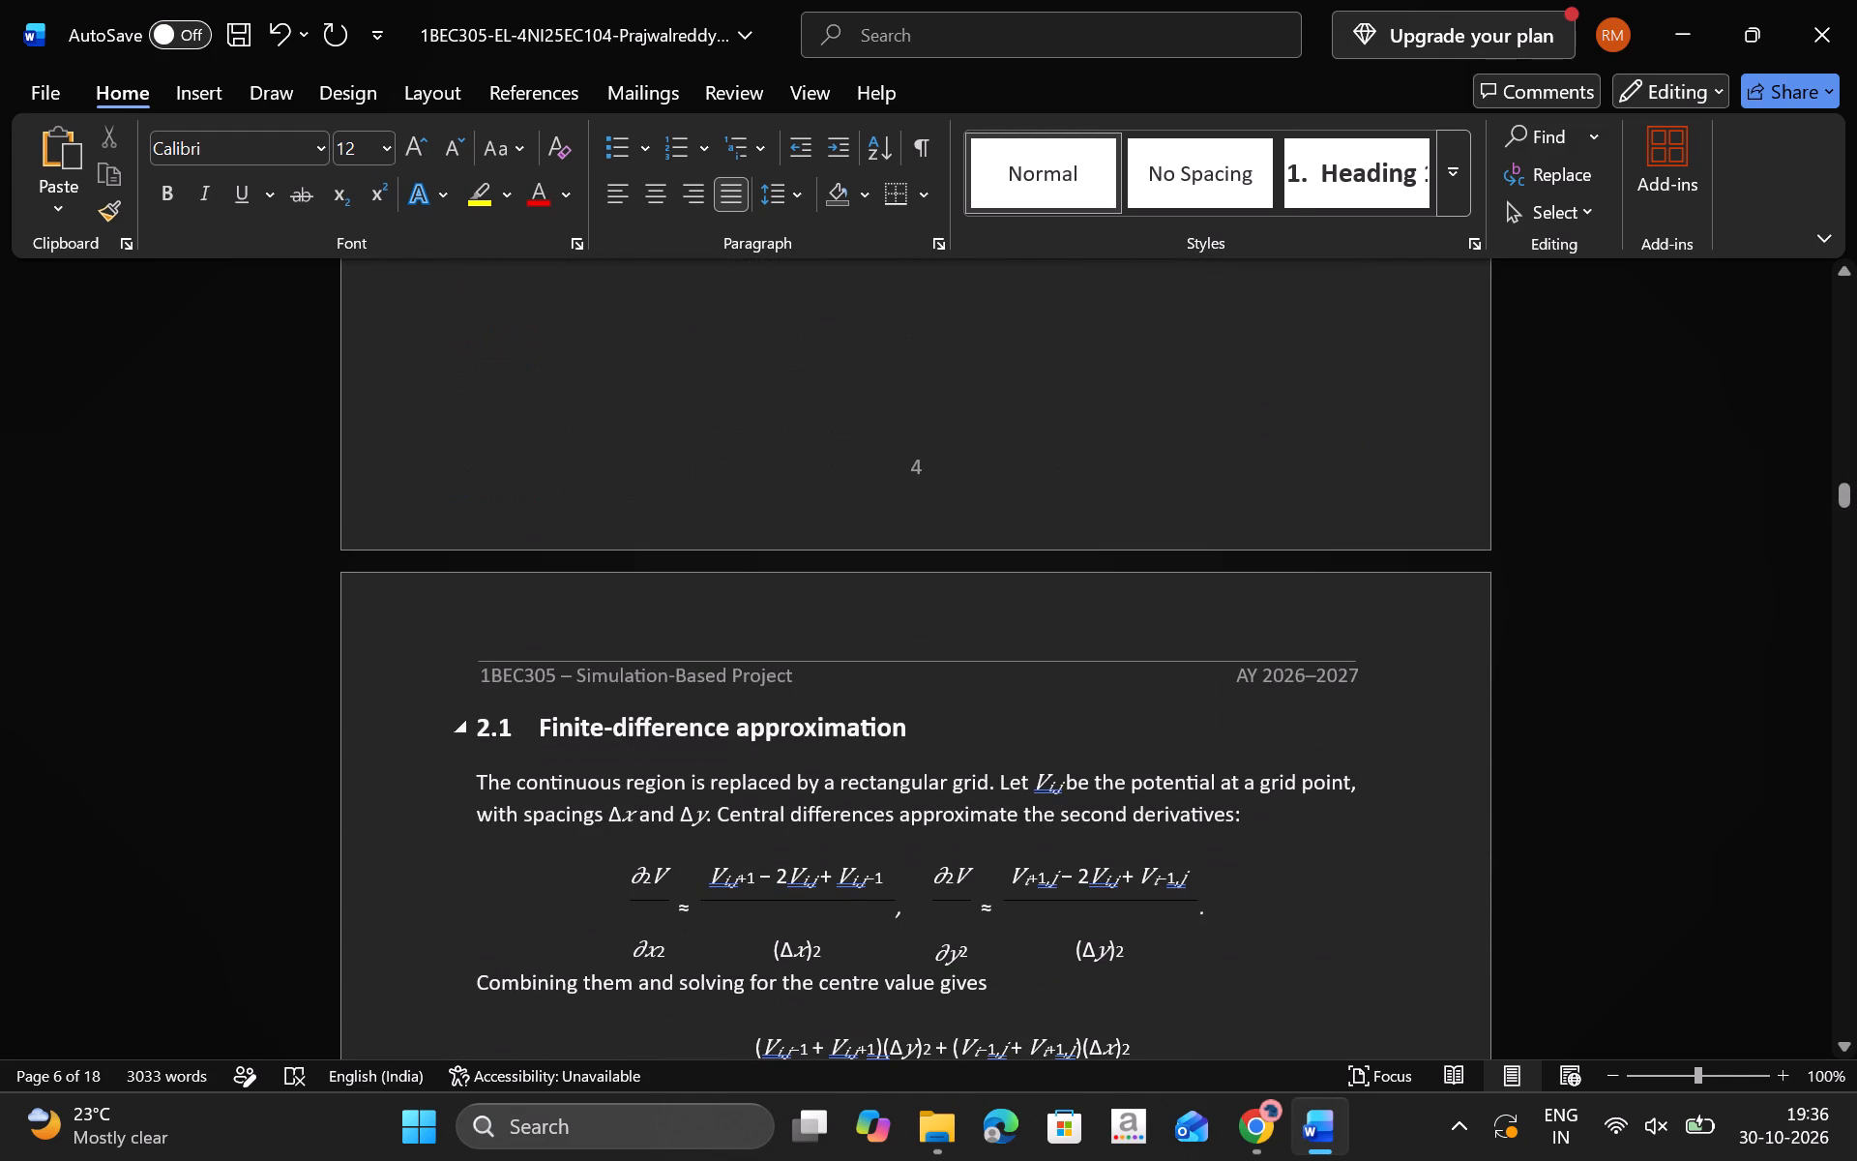
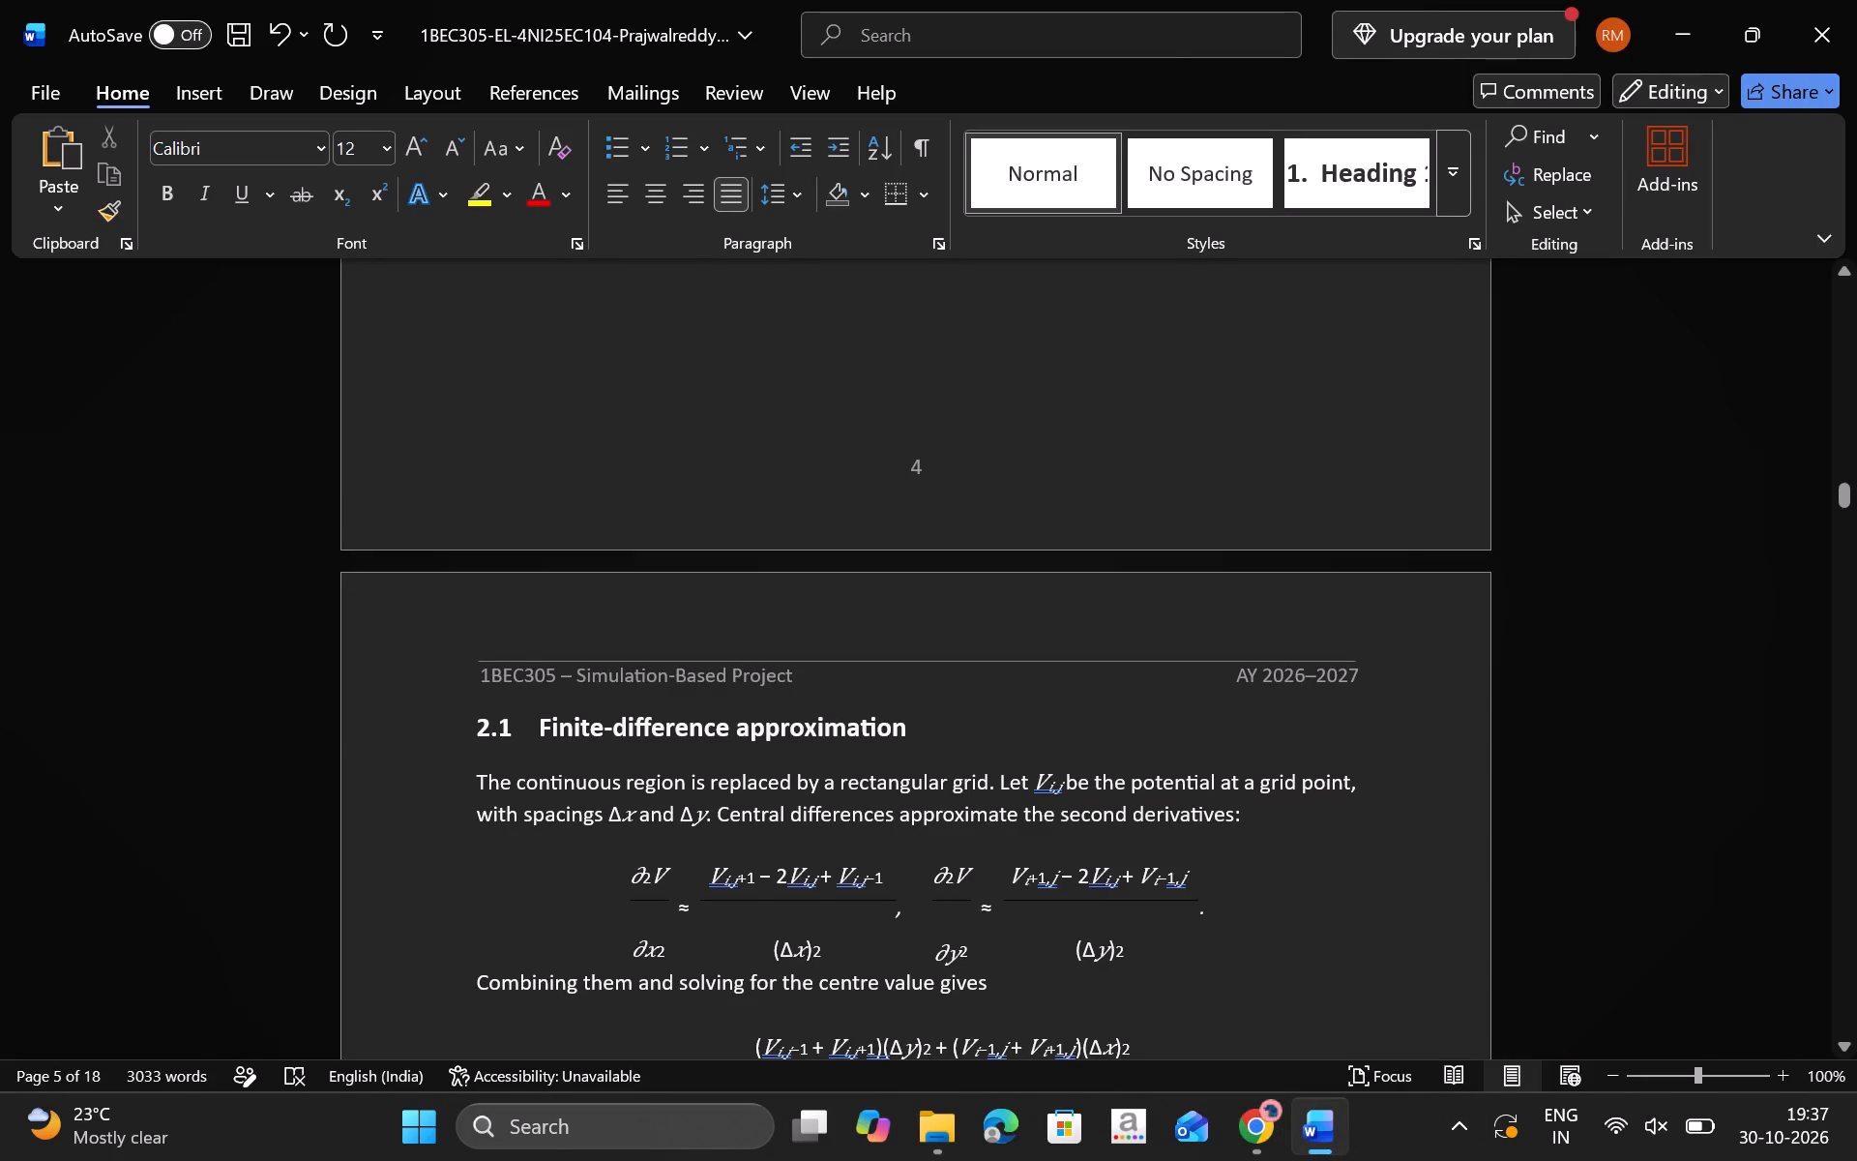
Review the Word report from the Theory text through old sections 2.1 and 2.2, checking briefly against ChatGPT's Theory text.
{"action": "scroll", "coordinate": [1281, 801], "scroll_direction": "up", "scroll_amount": 5}
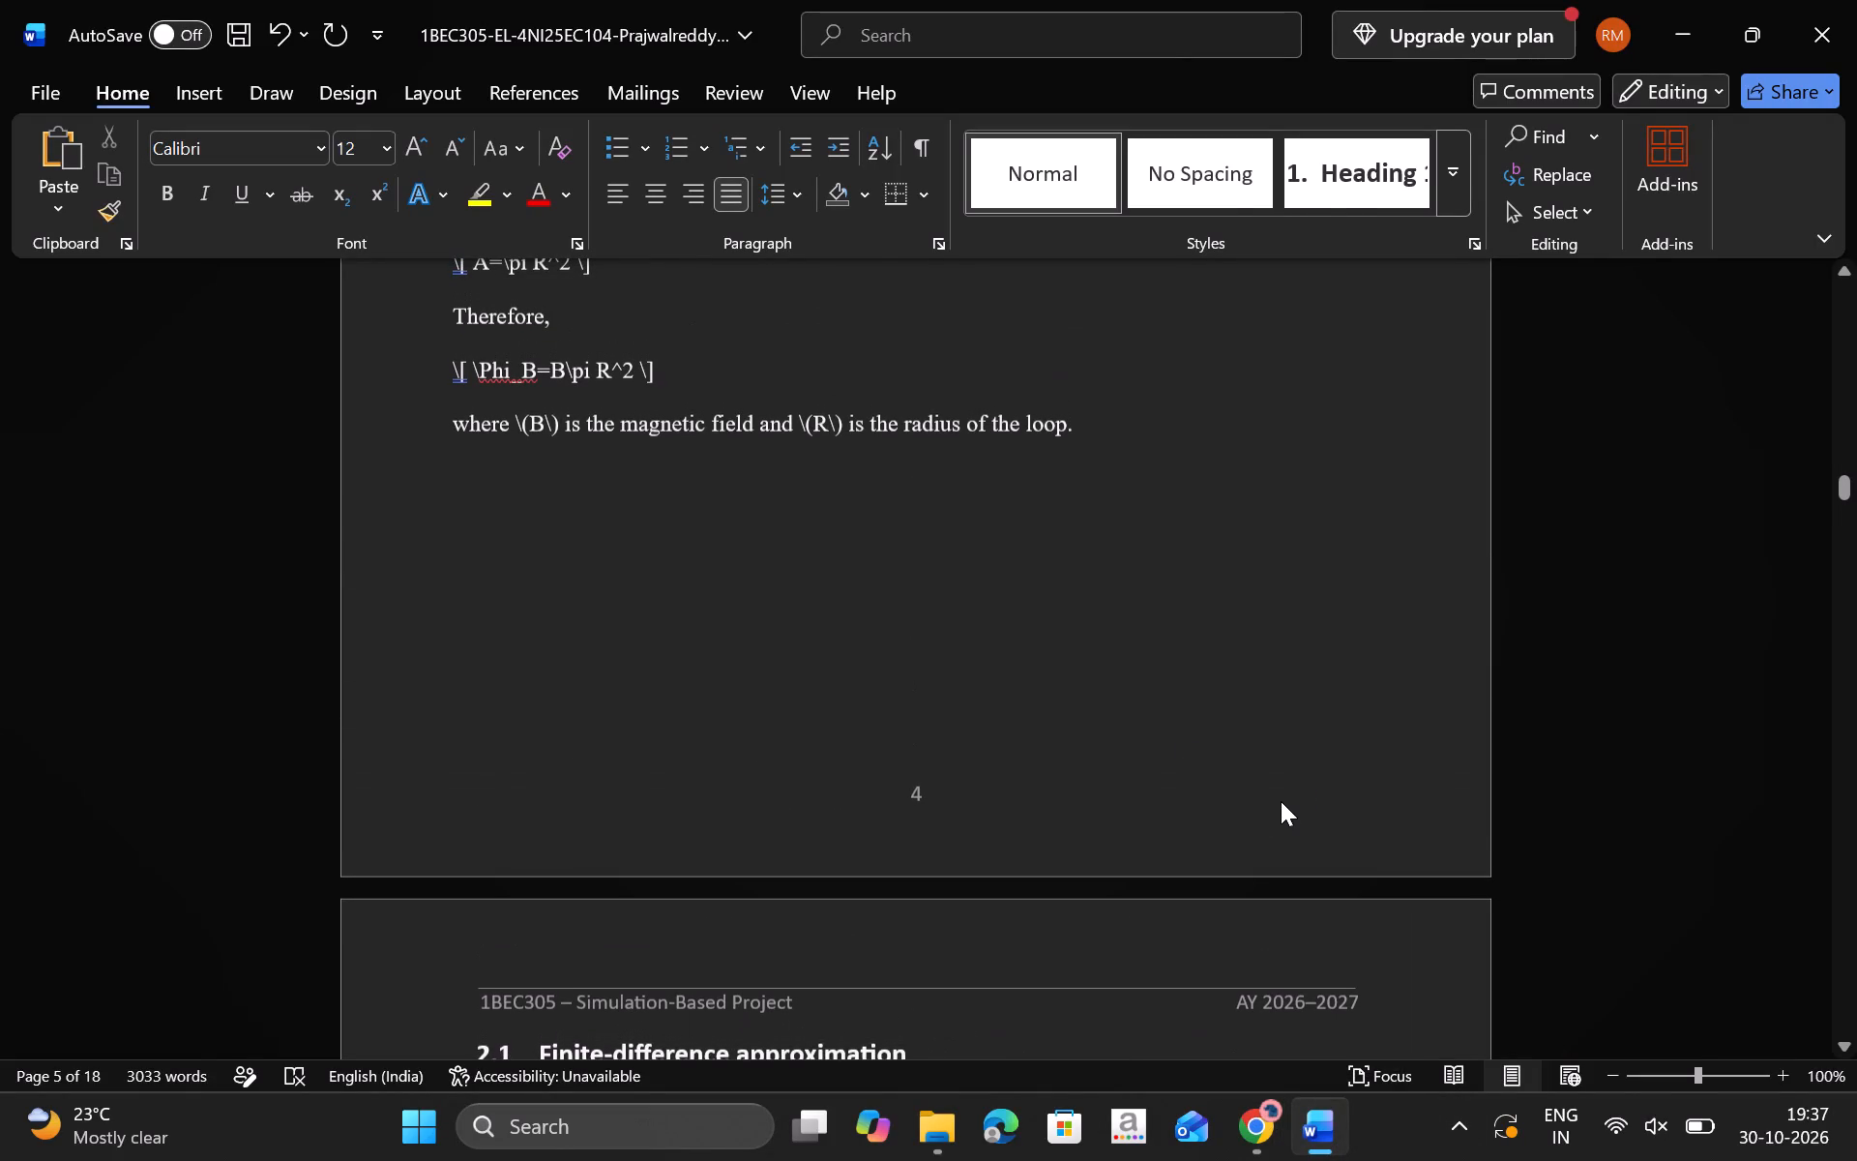
{"action": "scroll", "coordinate": [1281, 801], "scroll_direction": "up", "scroll_amount": 1}
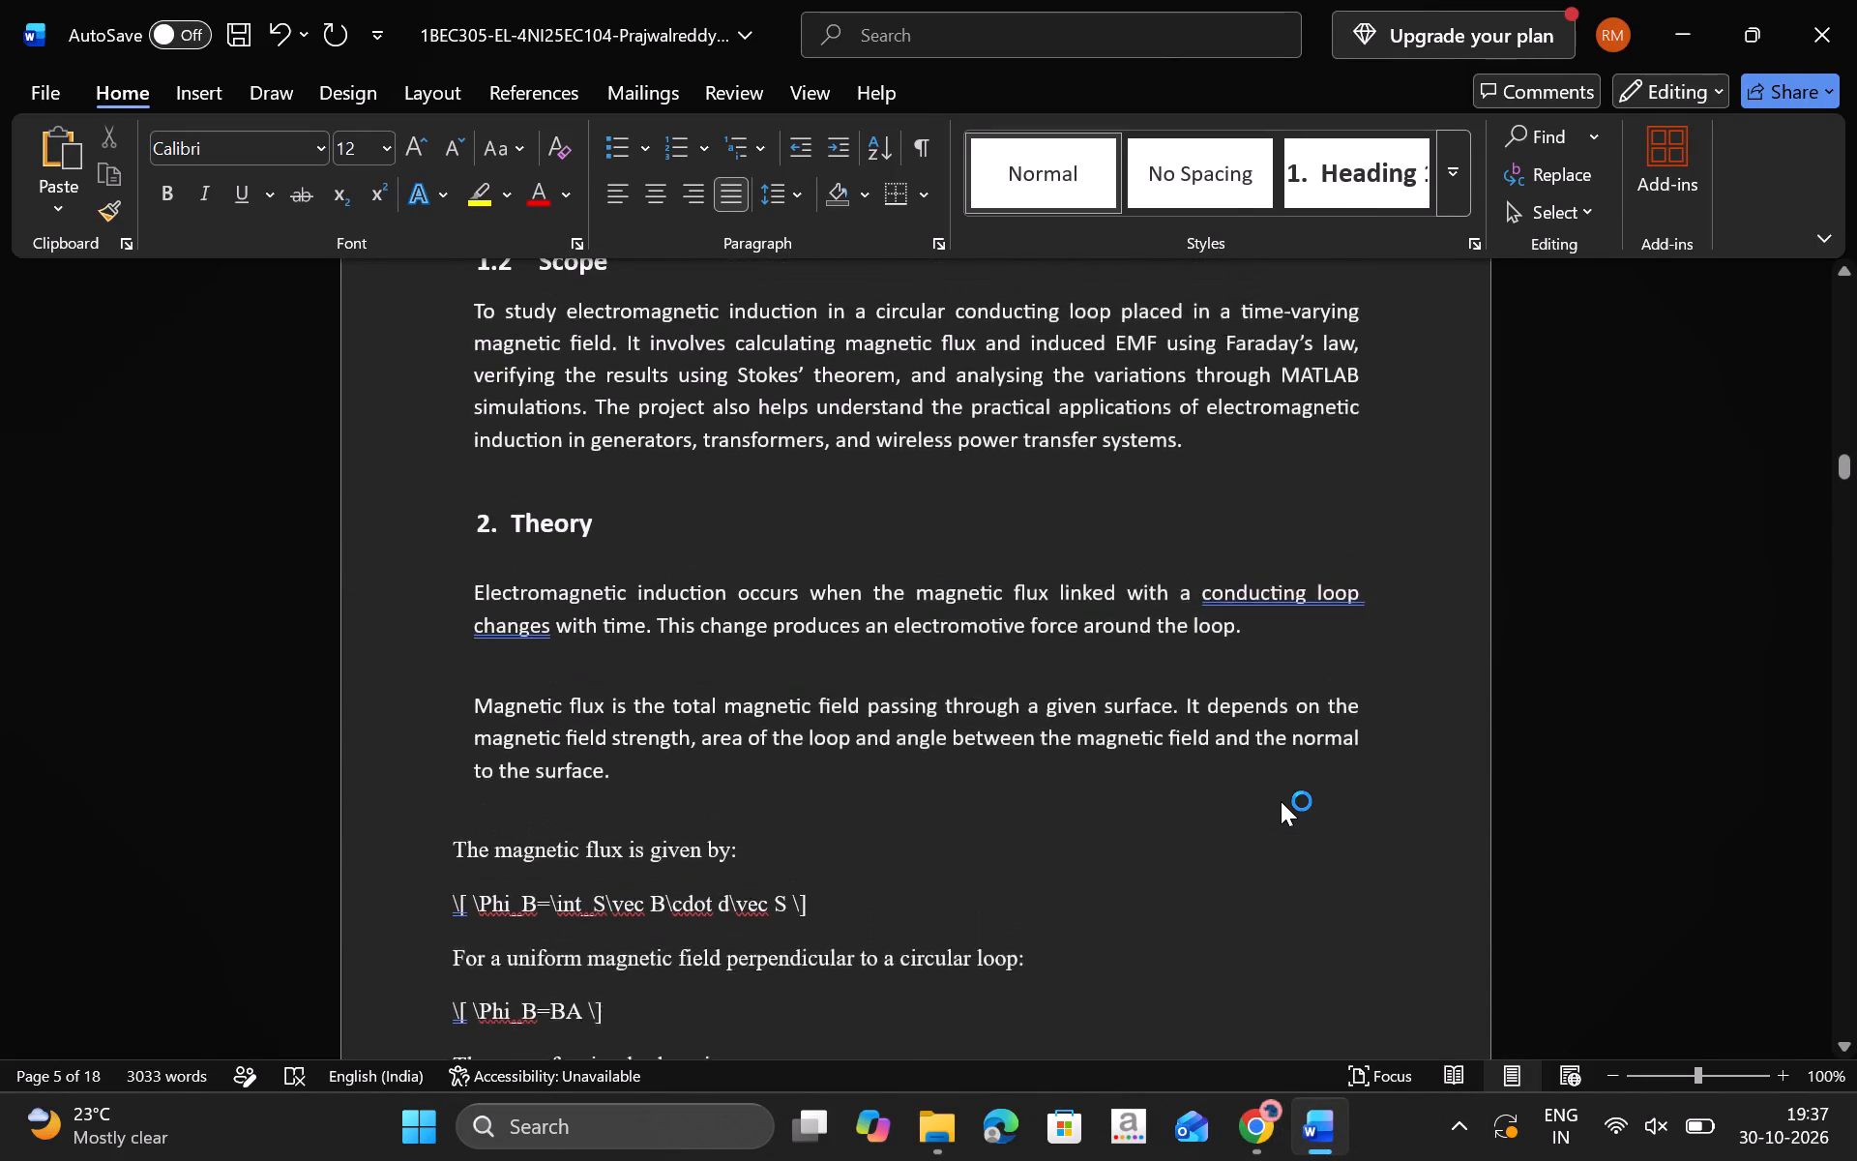
{"action": "scroll", "coordinate": [1281, 801], "scroll_direction": "down", "scroll_amount": 2}
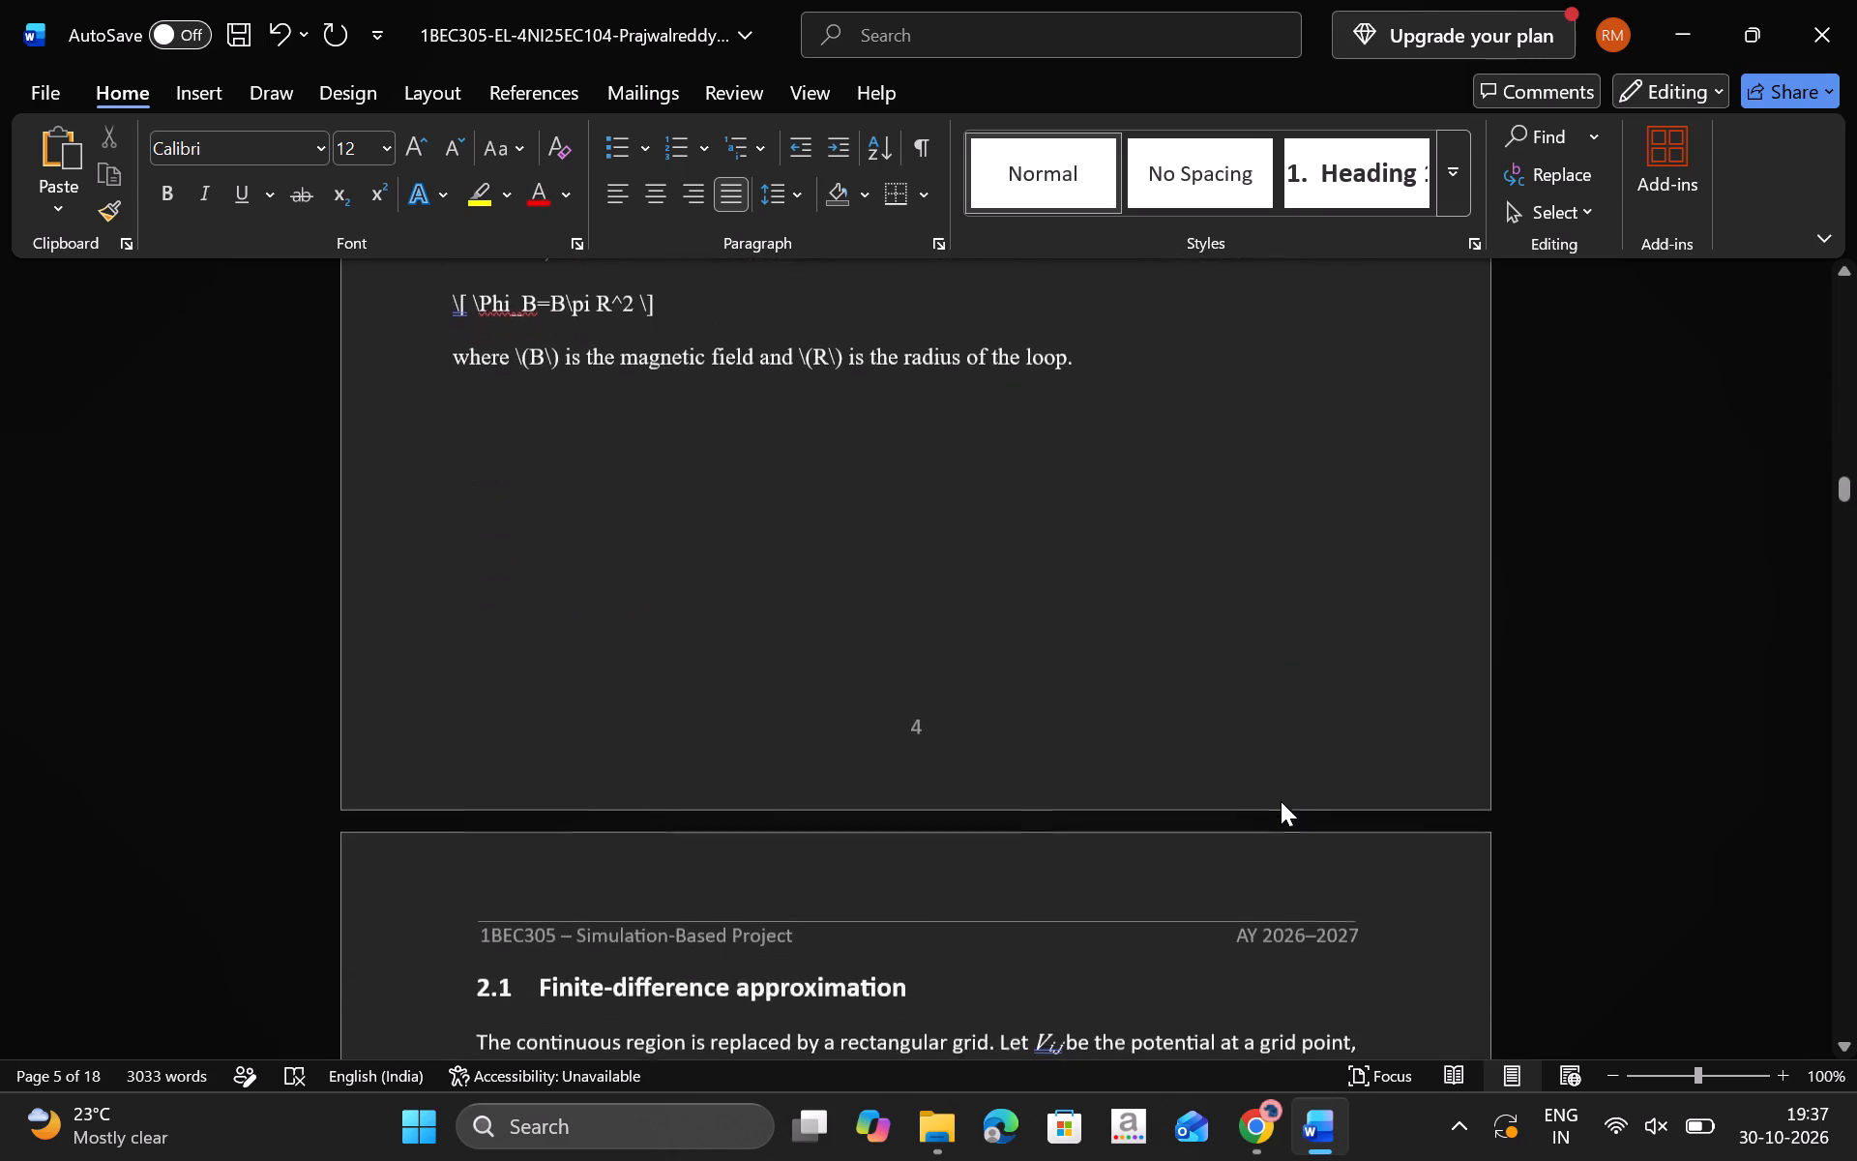
{"action": "scroll", "coordinate": [1281, 801], "scroll_direction": "down", "scroll_amount": 5}
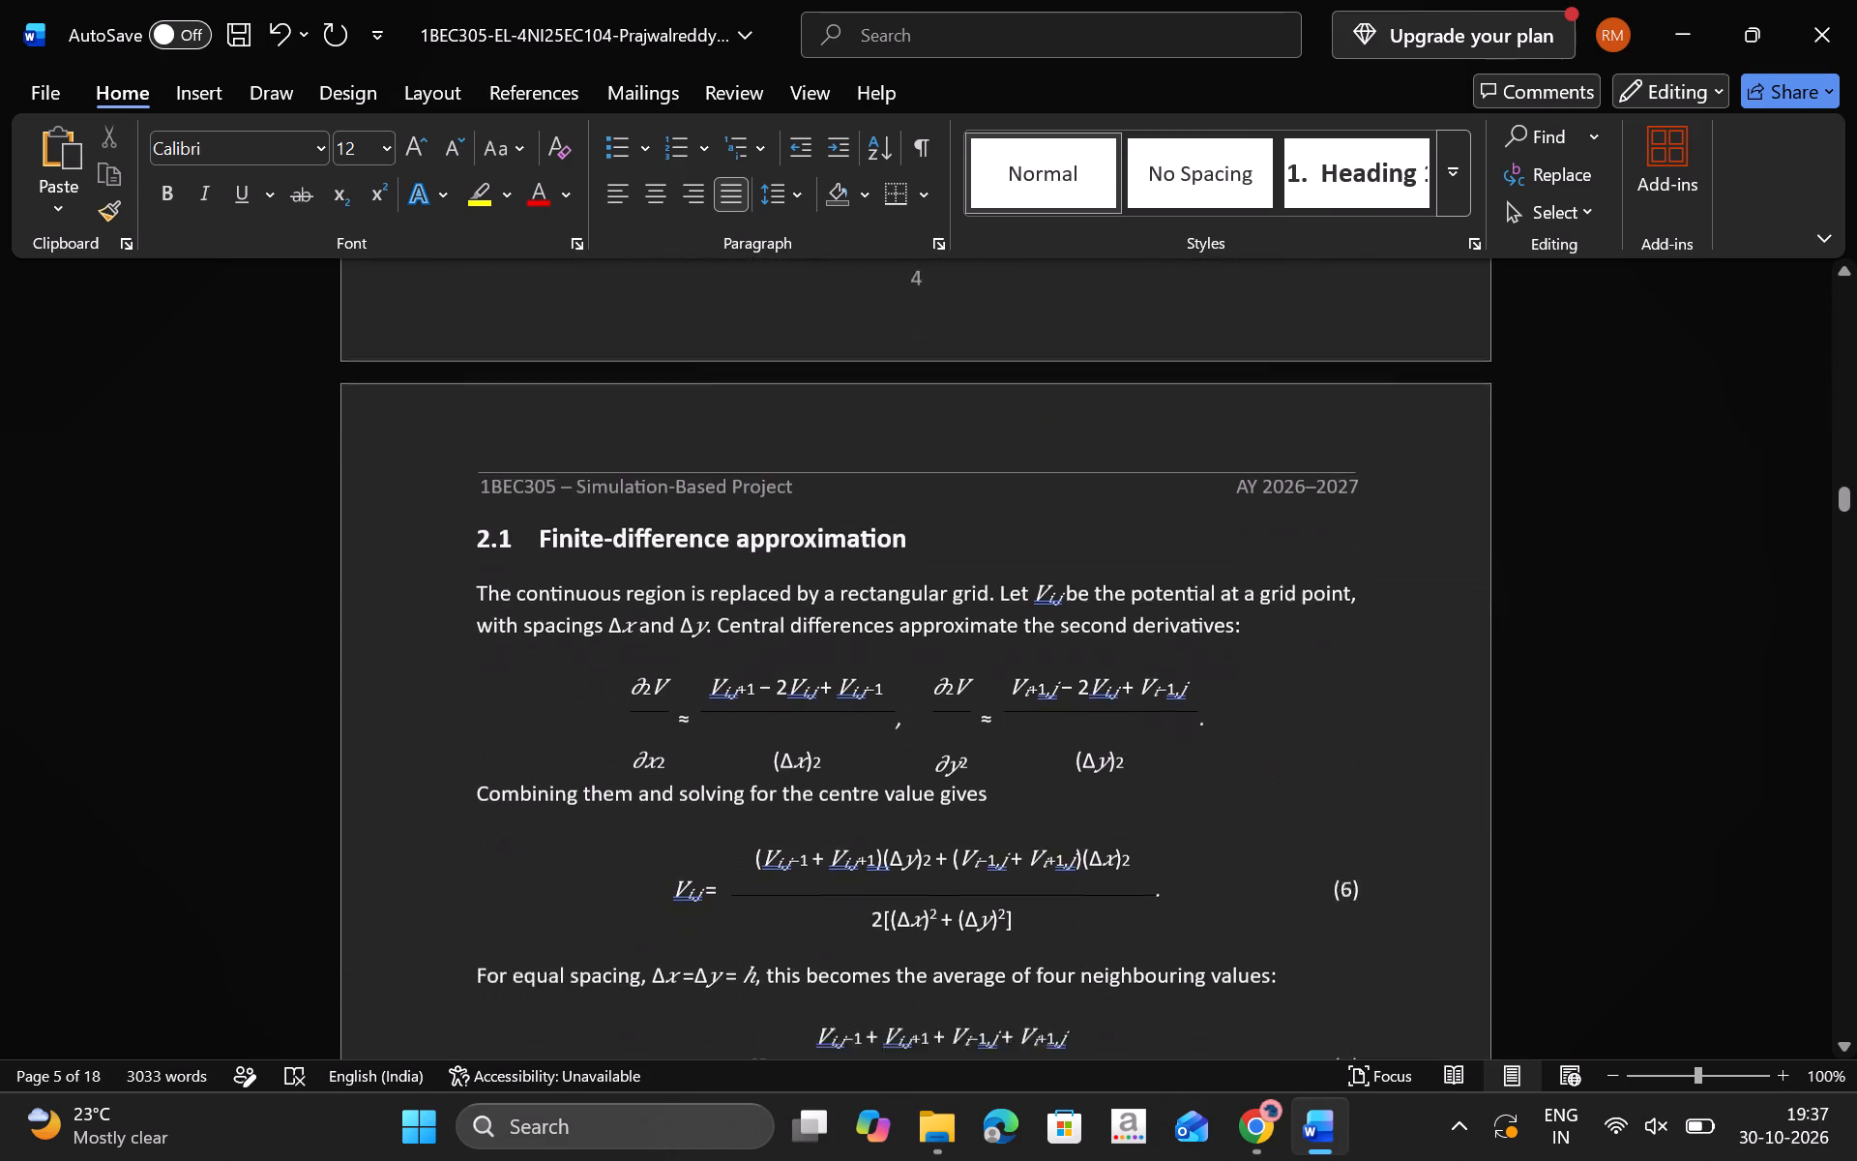
{"action": "scroll", "coordinate": [1281, 801], "scroll_direction": "down", "scroll_amount": 4}
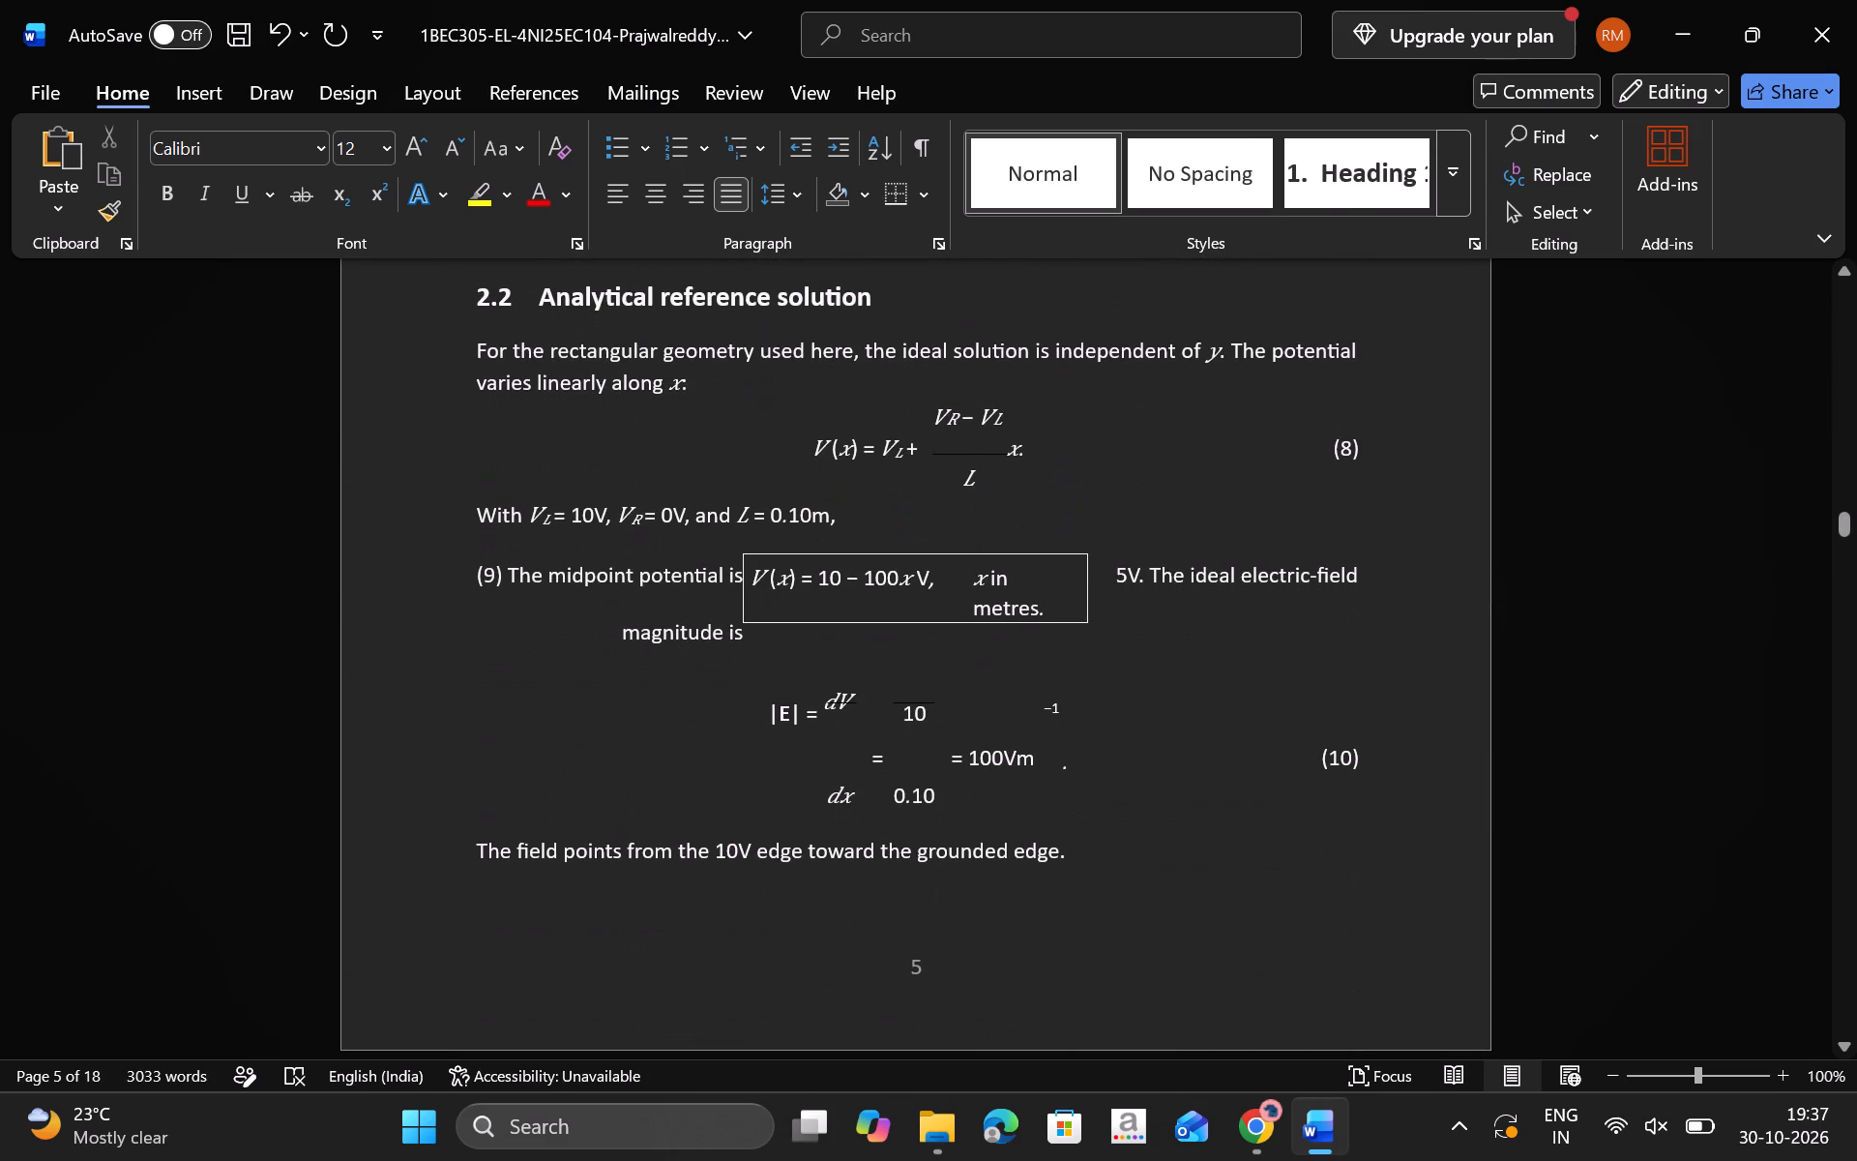
{"action": "left_click", "coordinate": [1273, 1127]}
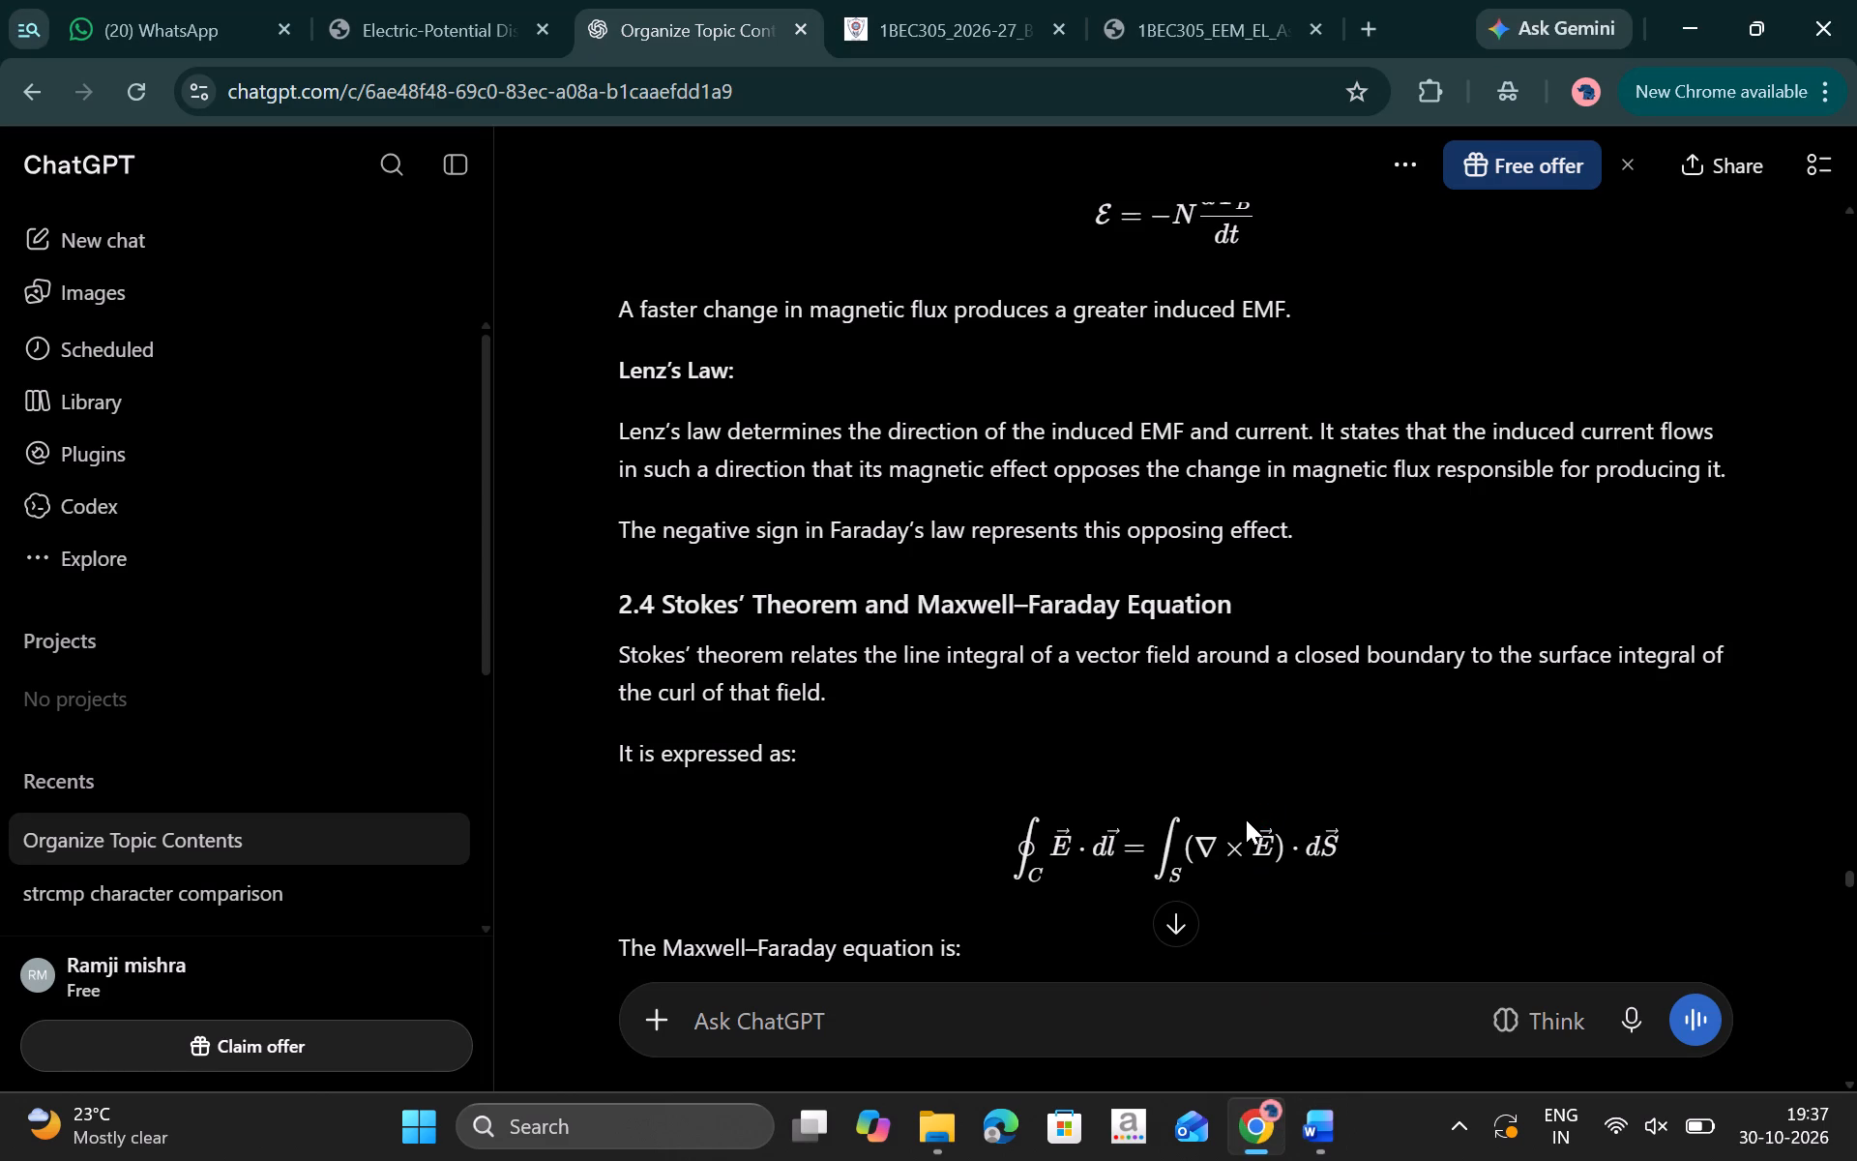
{"action": "left_click", "coordinate": [1320, 1160]}
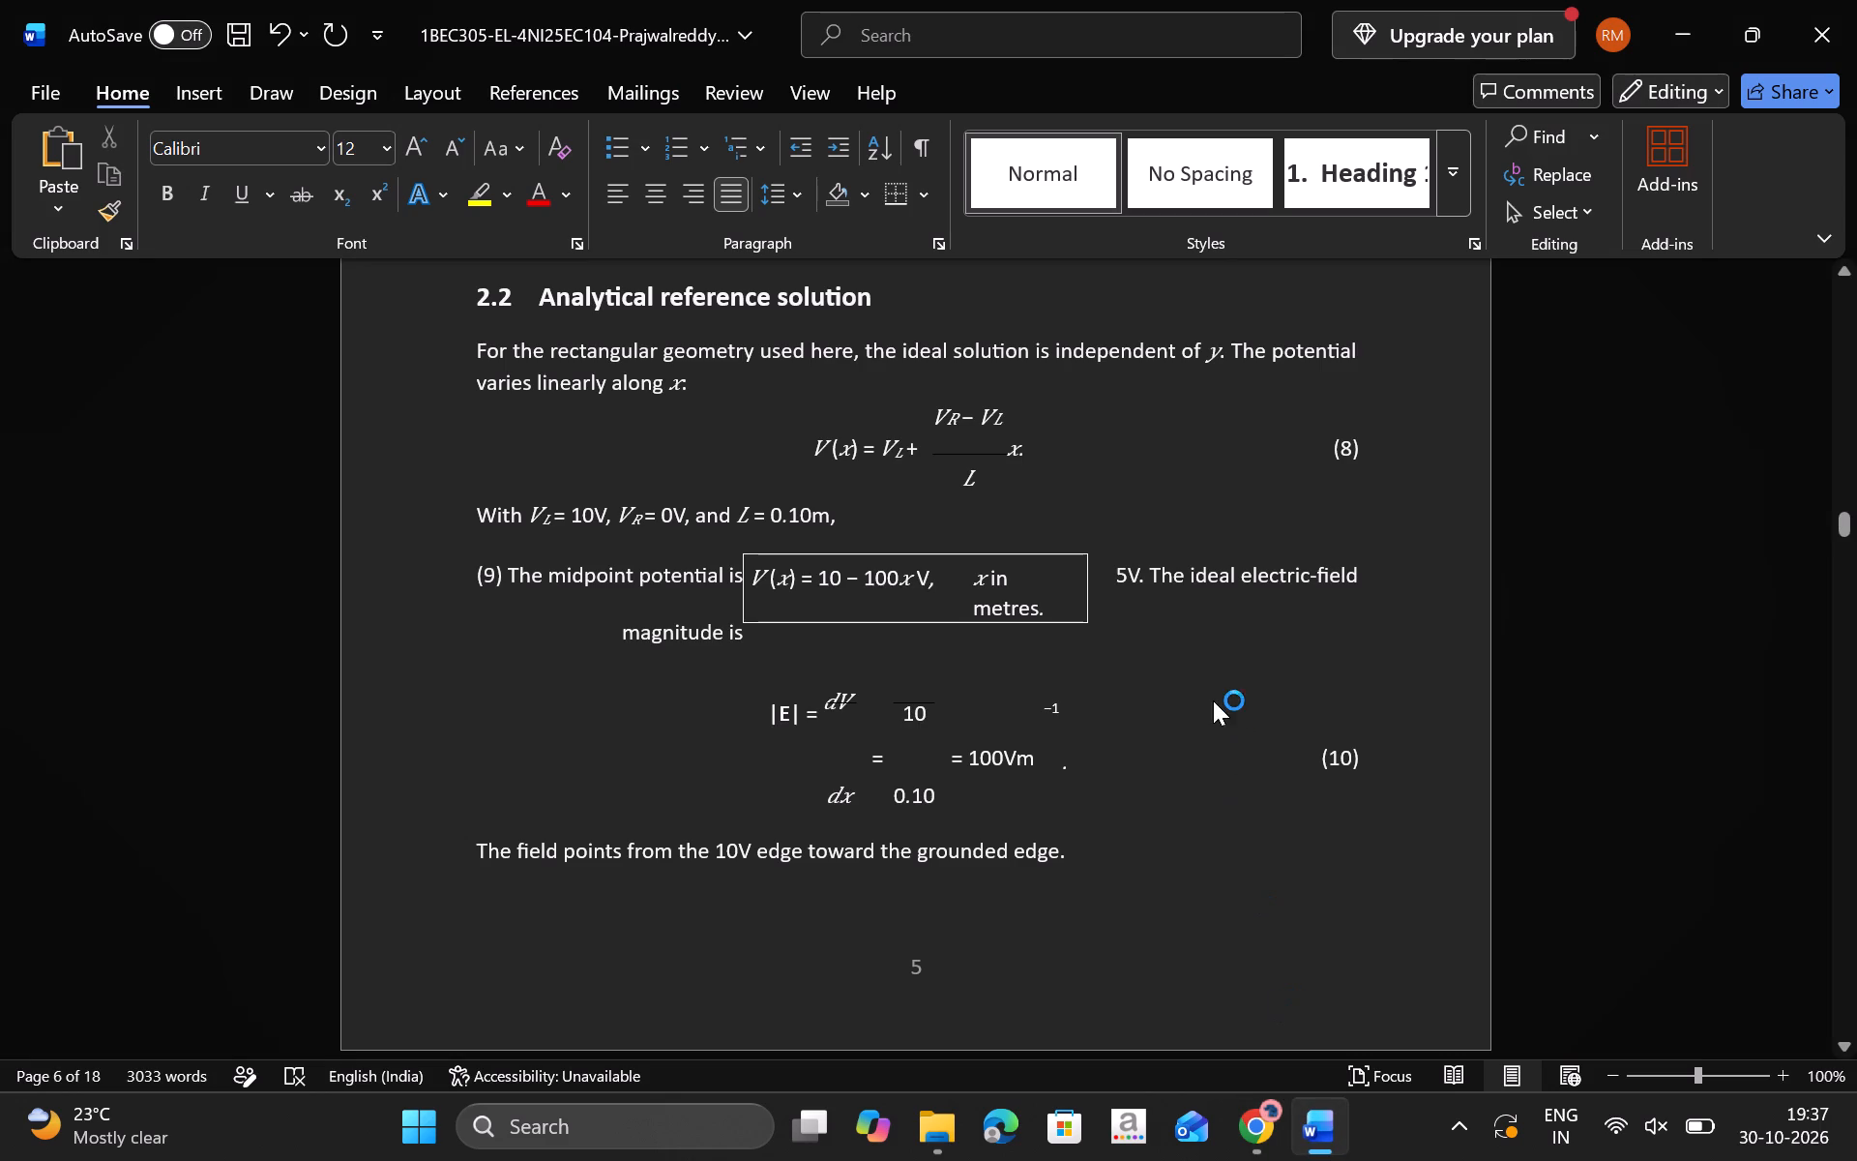
Delete the old section 2.2 "Analytical reference solution", including its heading, text and equations (8) to (10).
{"action": "scroll", "coordinate": [1183, 730], "scroll_direction": "up", "scroll_amount": 1}
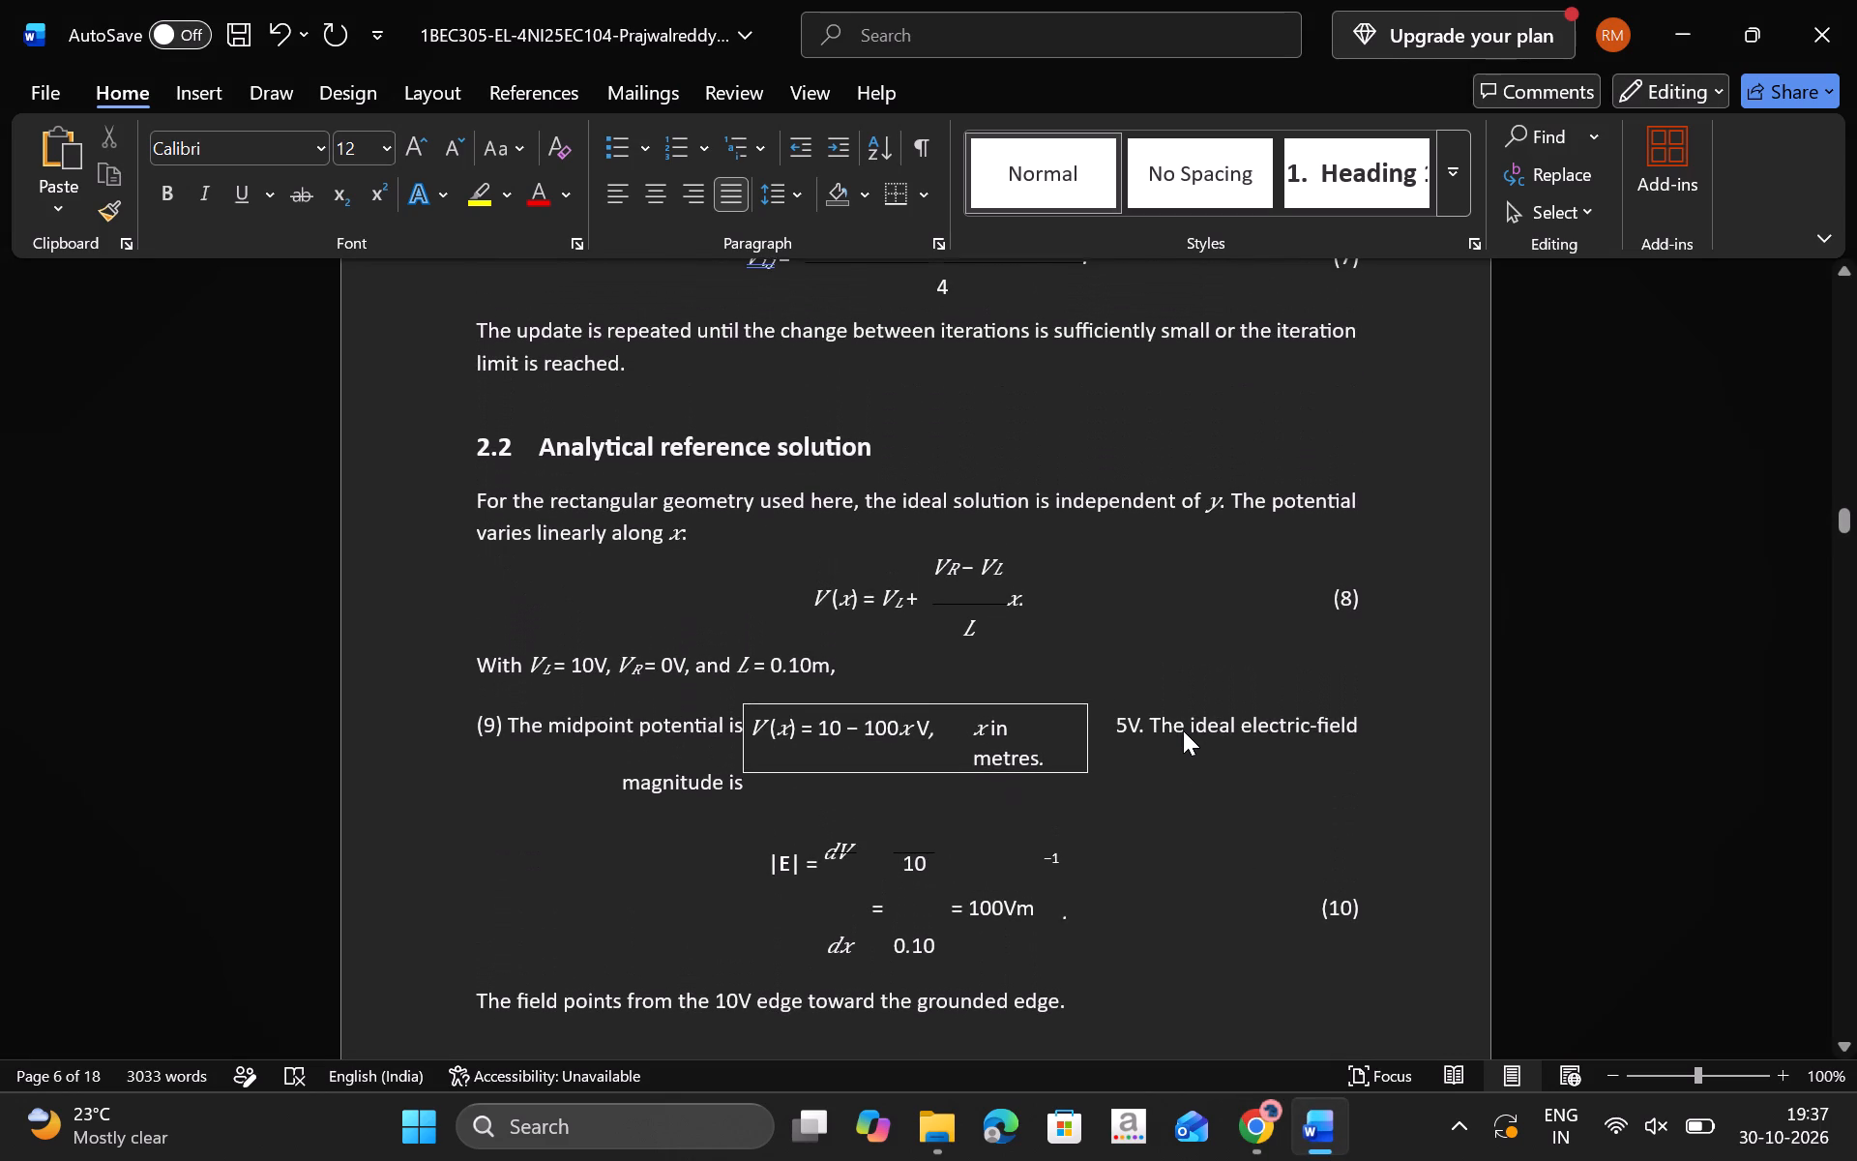
{"action": "scroll", "coordinate": [1183, 730], "scroll_direction": "up", "scroll_amount": 1}
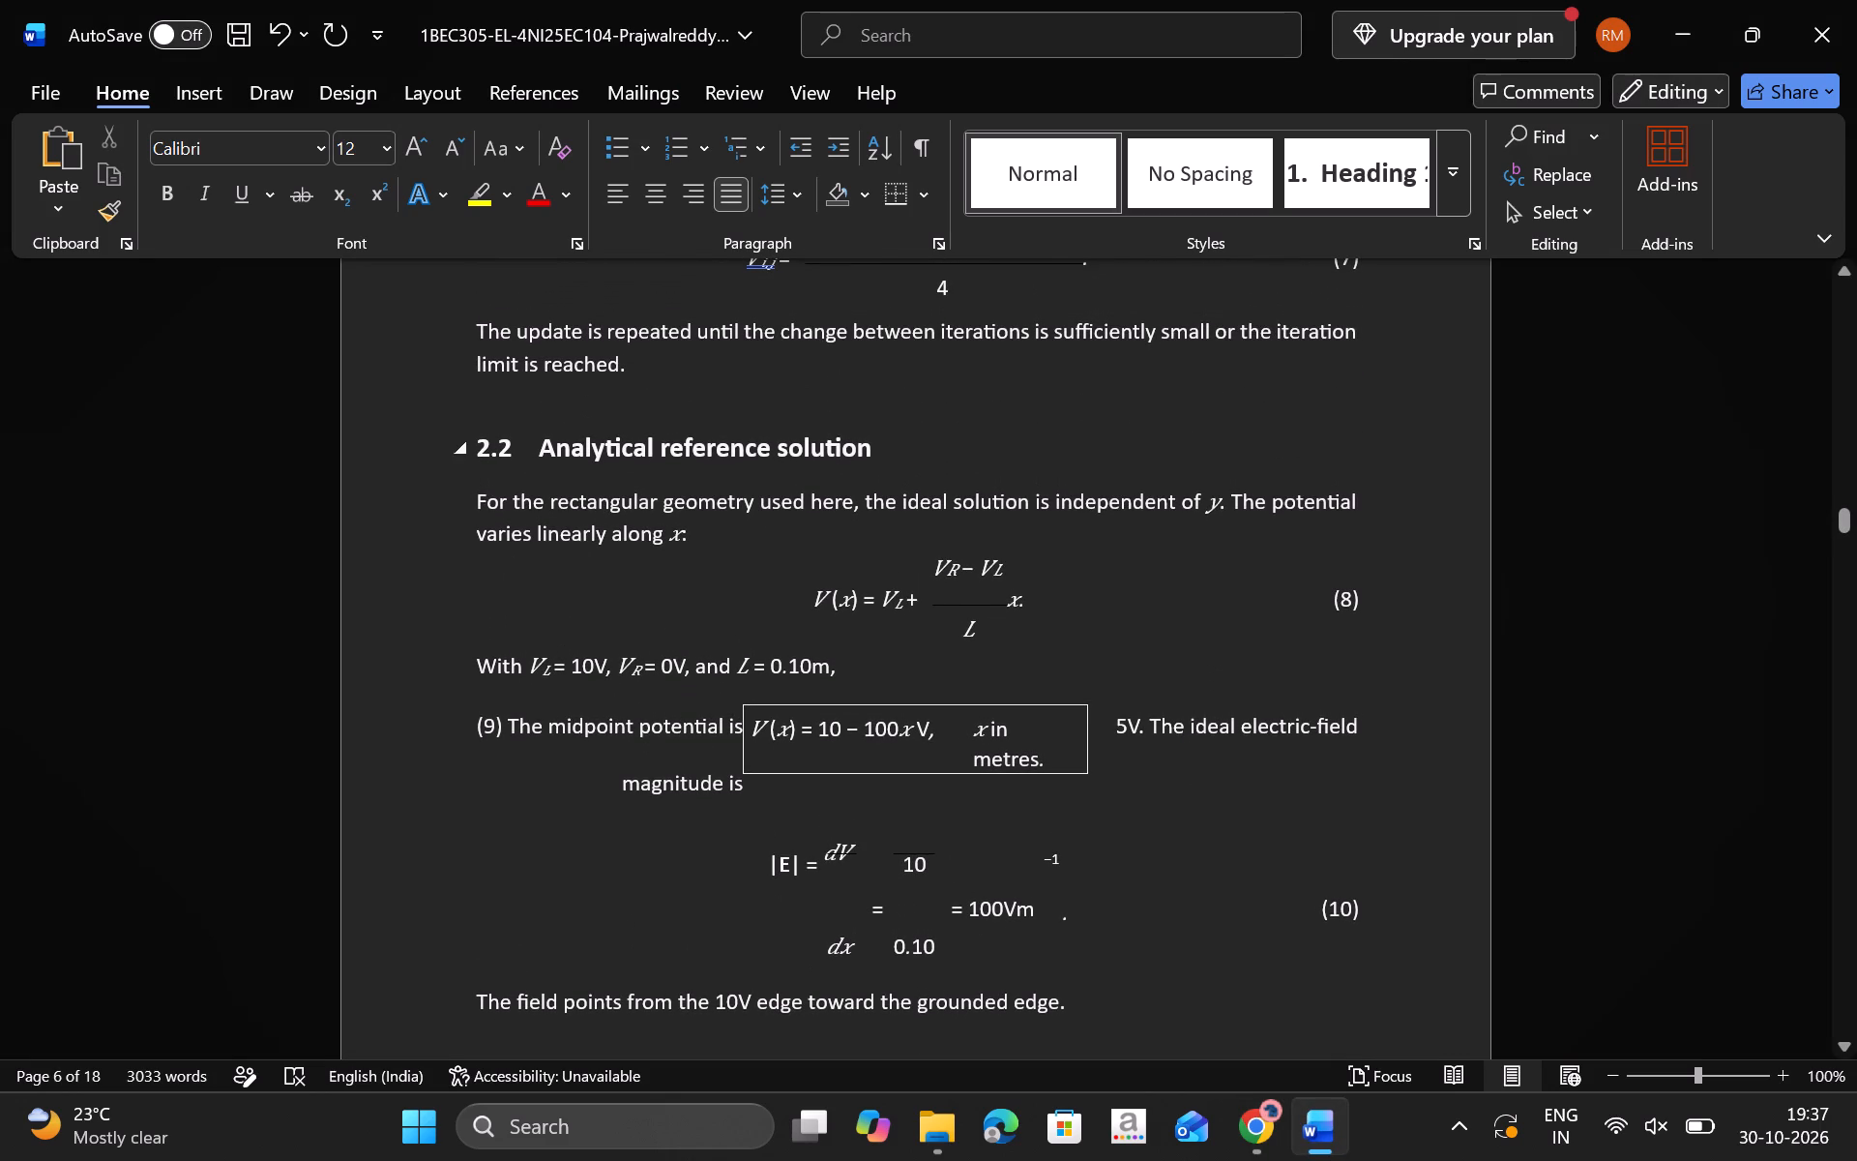
{"action": "left_click_drag", "start_coordinate": [533, 438], "coordinate": [962, 838]}
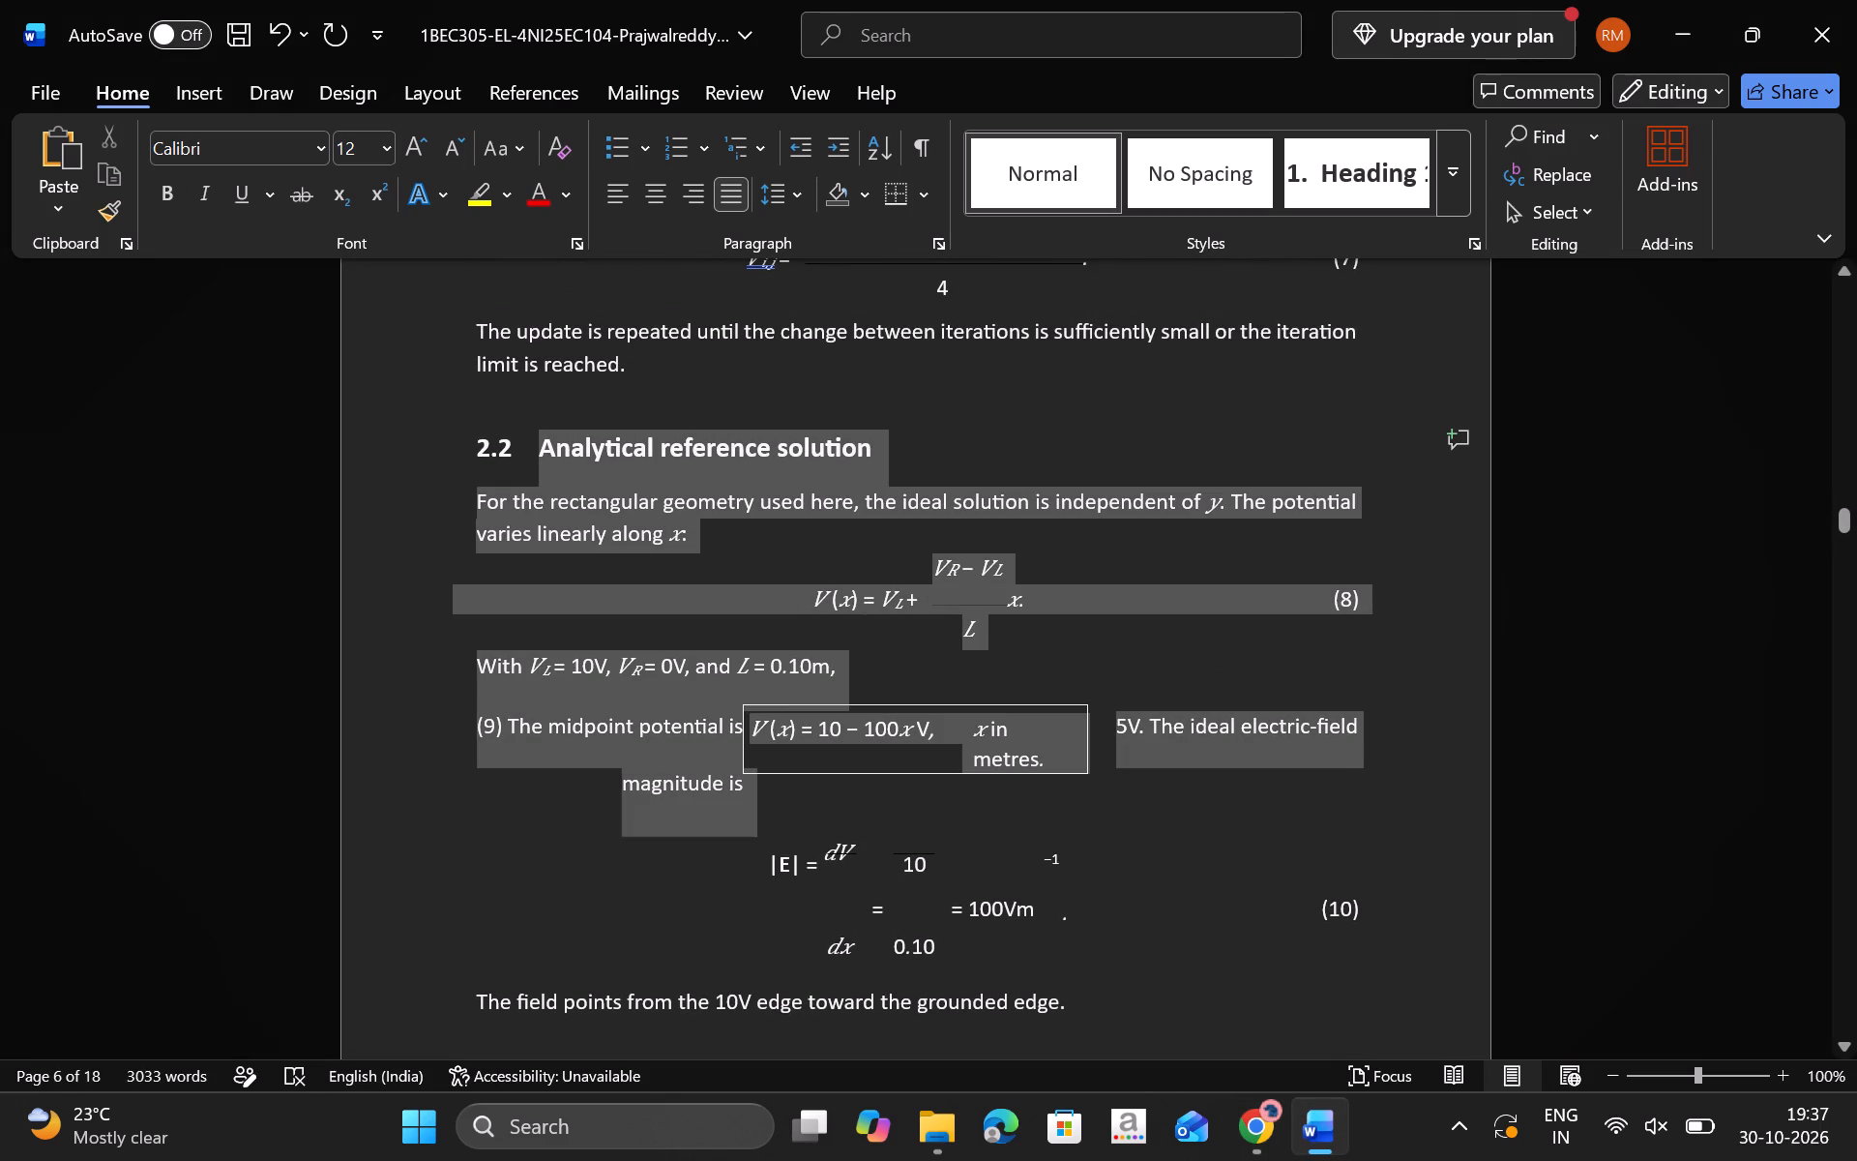
{"action": "left_click_drag", "start_coordinate": [962, 838], "coordinate": [1153, 1025]}
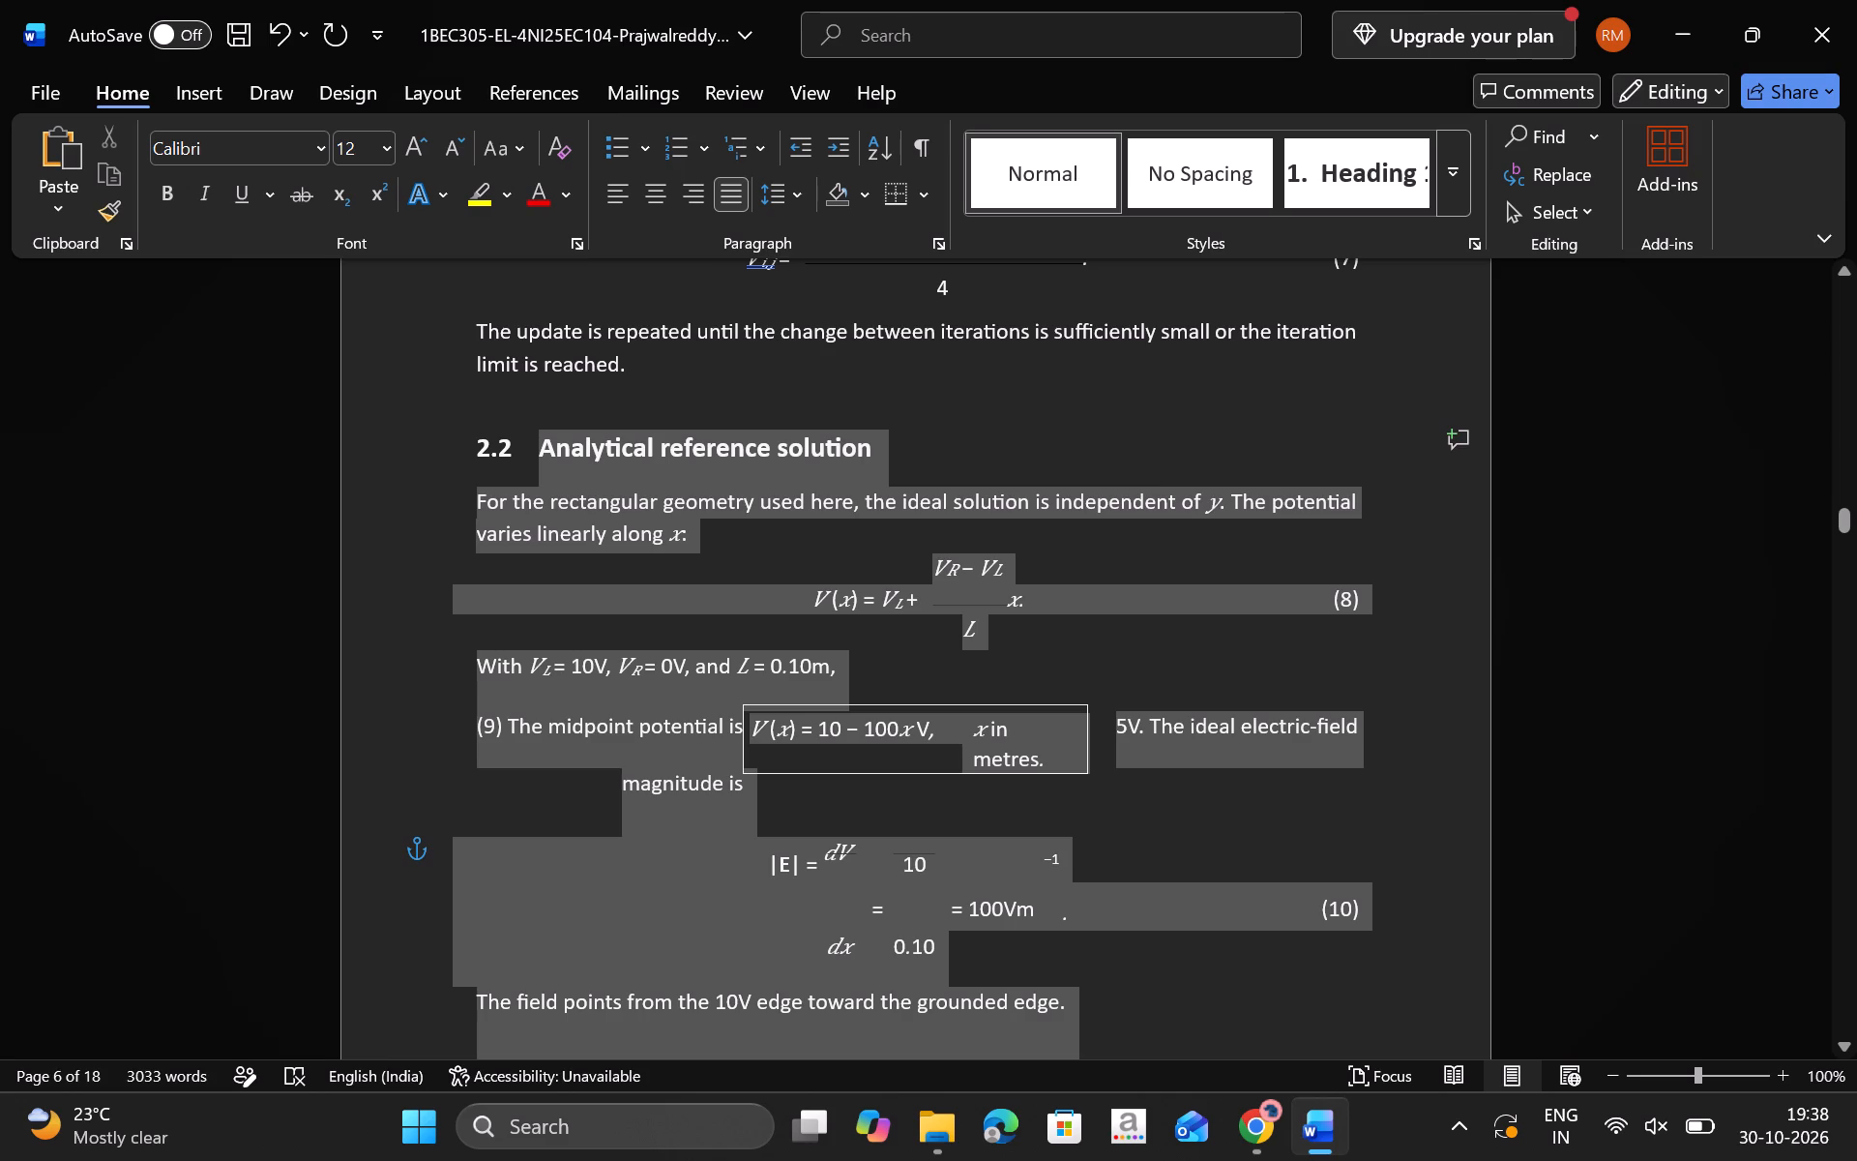
{"action": "left_click_drag", "start_coordinate": [1153, 1025], "coordinate": [1174, 1054]}
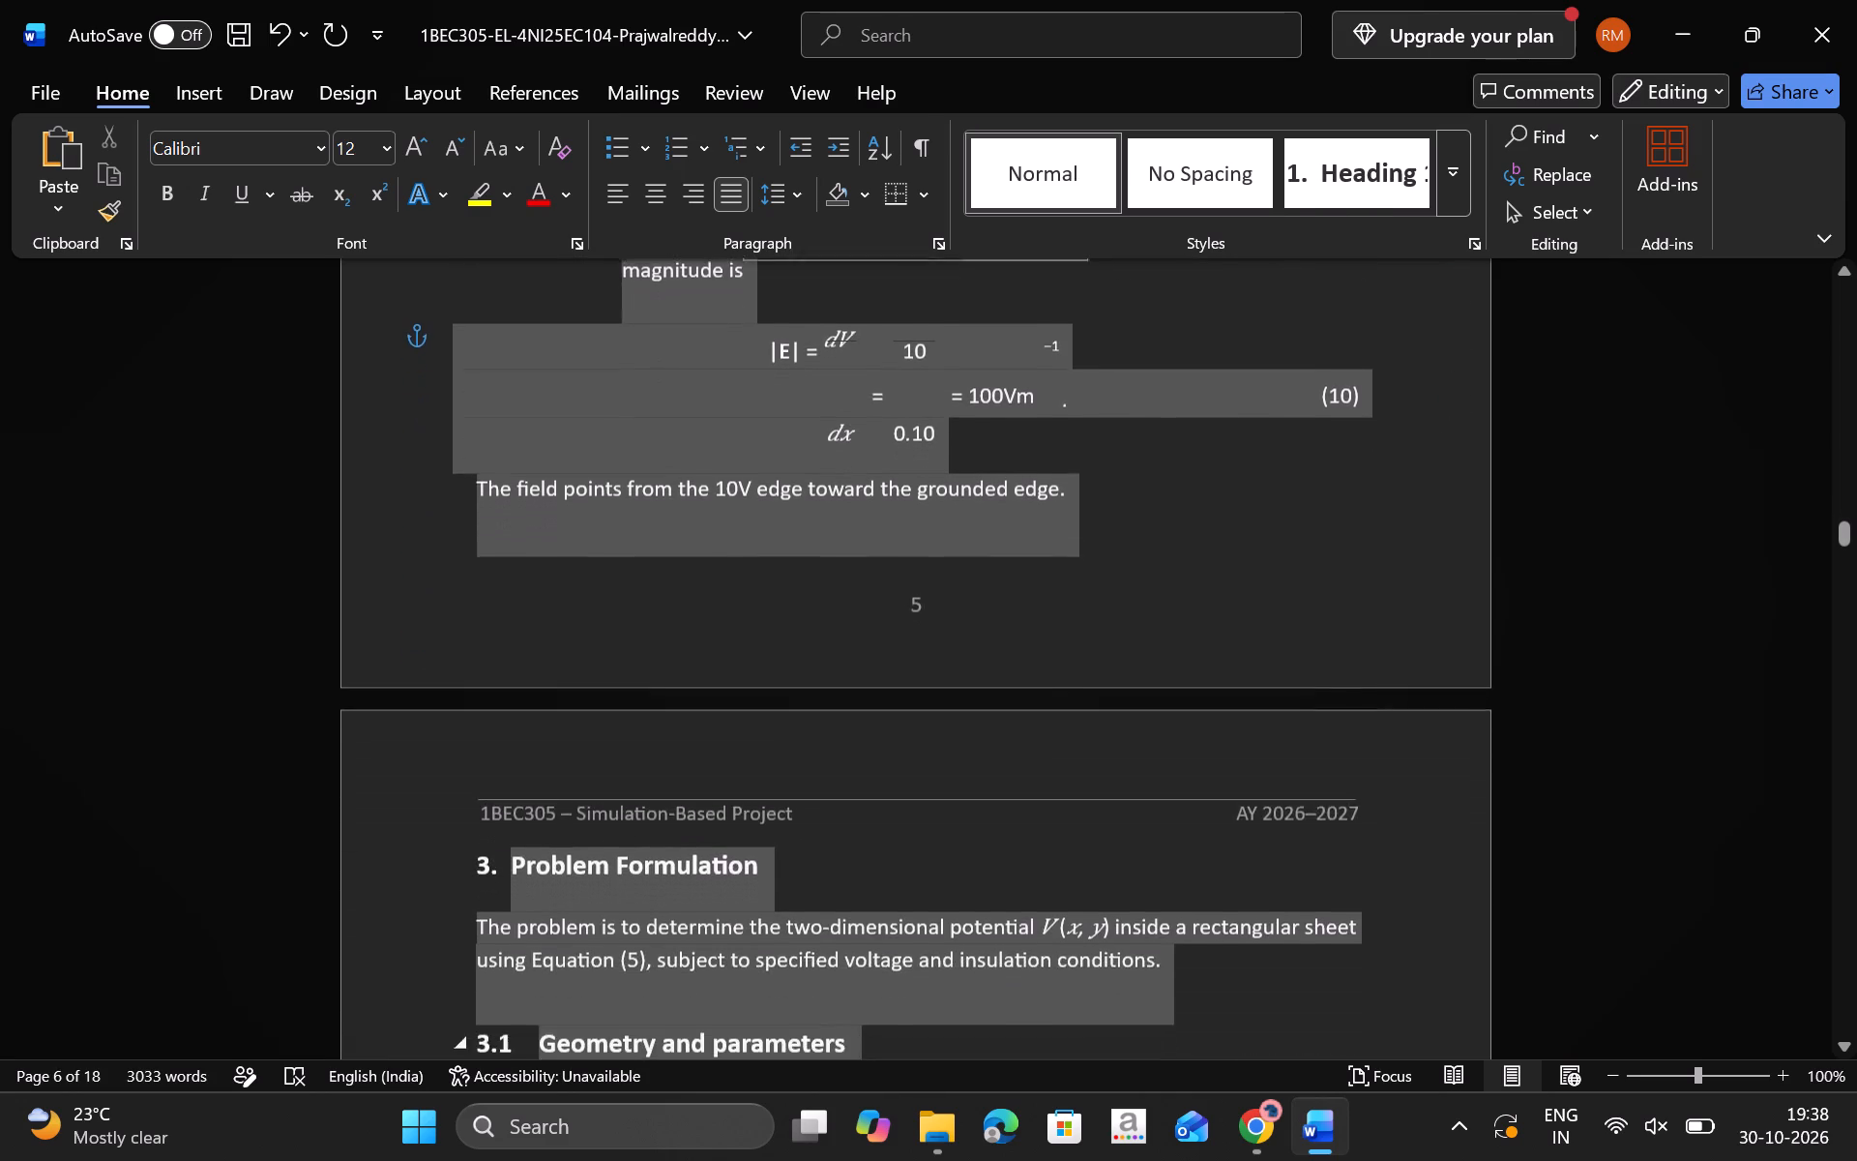
{"action": "left_click_drag", "start_coordinate": [1174, 1054], "coordinate": [1126, 527]}
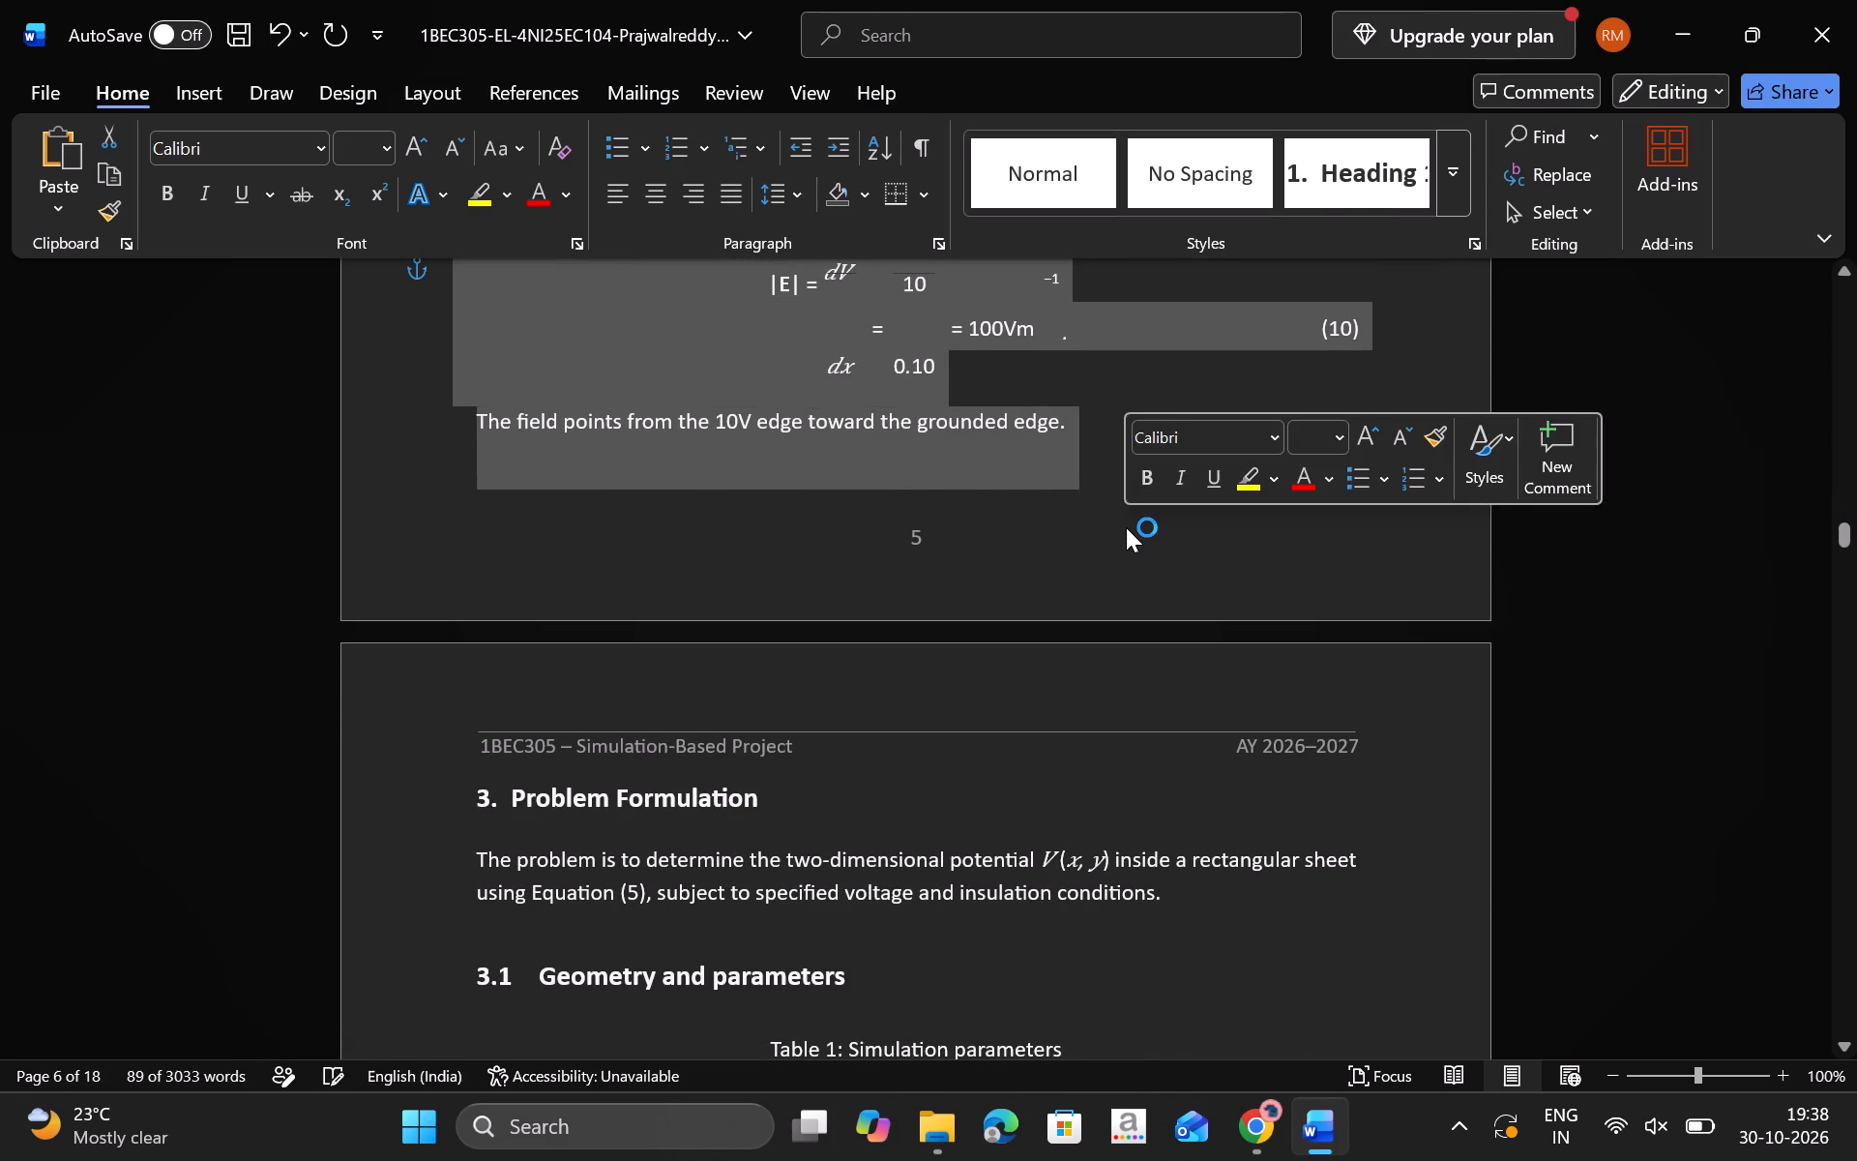
{"action": "key", "text": "Delete"}
Delete the text and equations under the heading 2.1 "Finite-difference approximation", keeping the heading itself.
{"action": "scroll", "coordinate": [986, 470], "scroll_direction": "up", "scroll_amount": 1}
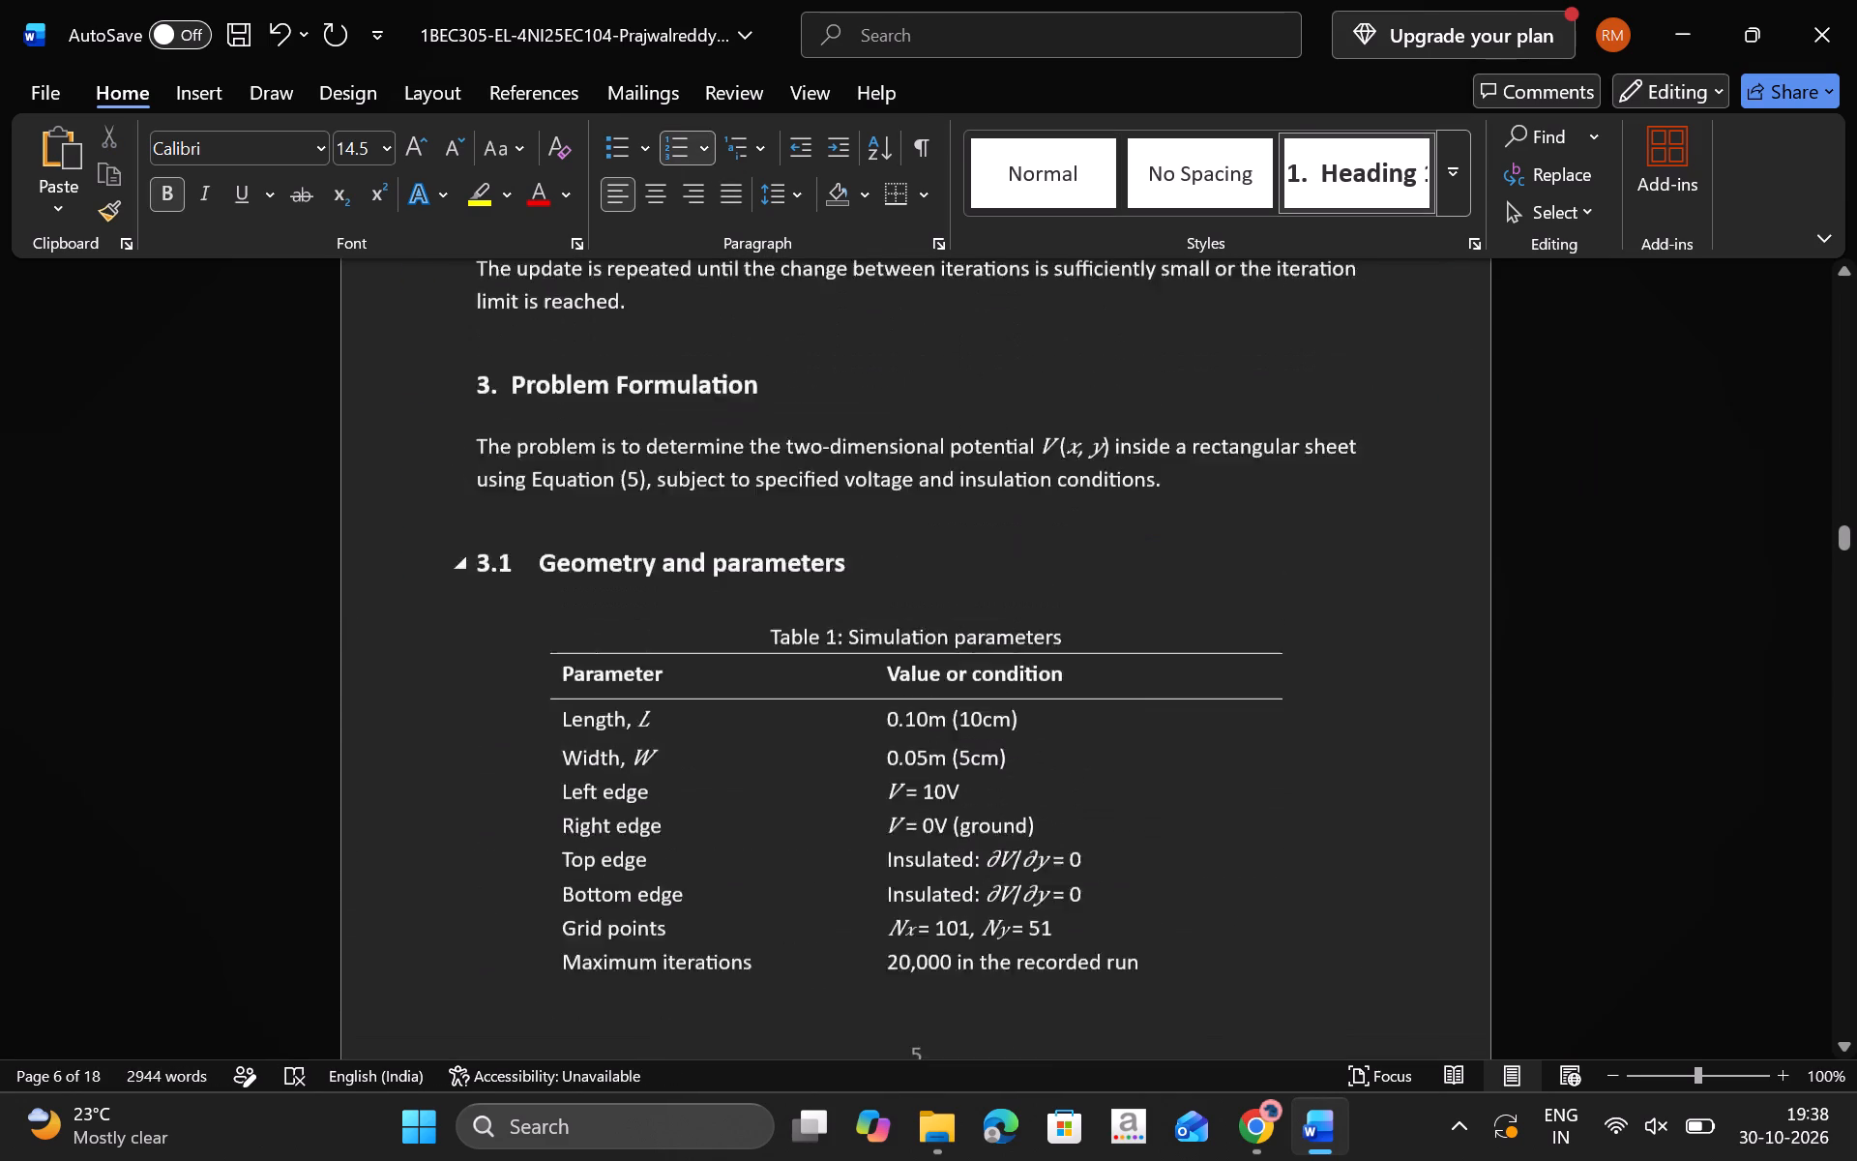
{"action": "scroll", "coordinate": [986, 470], "scroll_direction": "up", "scroll_amount": 8}
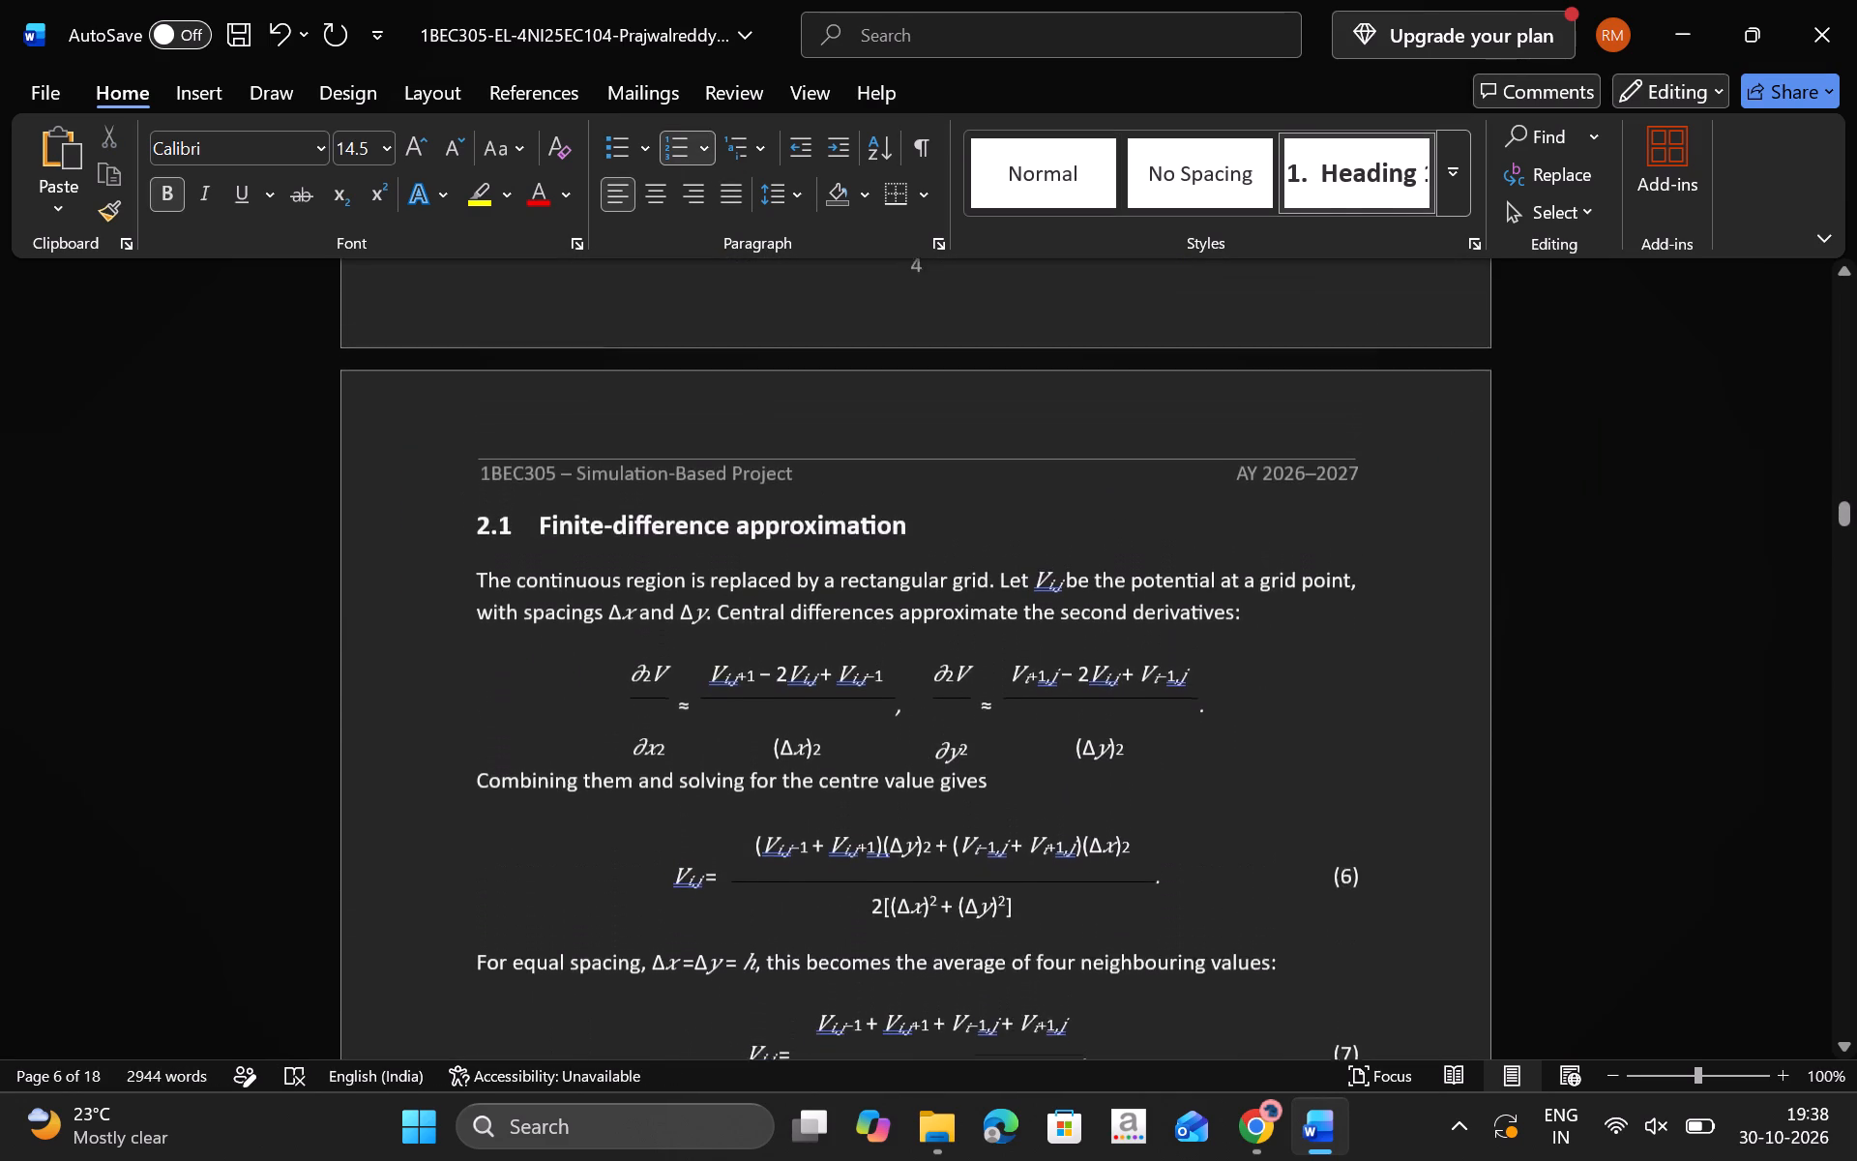
{"action": "scroll", "coordinate": [986, 470], "scroll_direction": "up", "scroll_amount": 2}
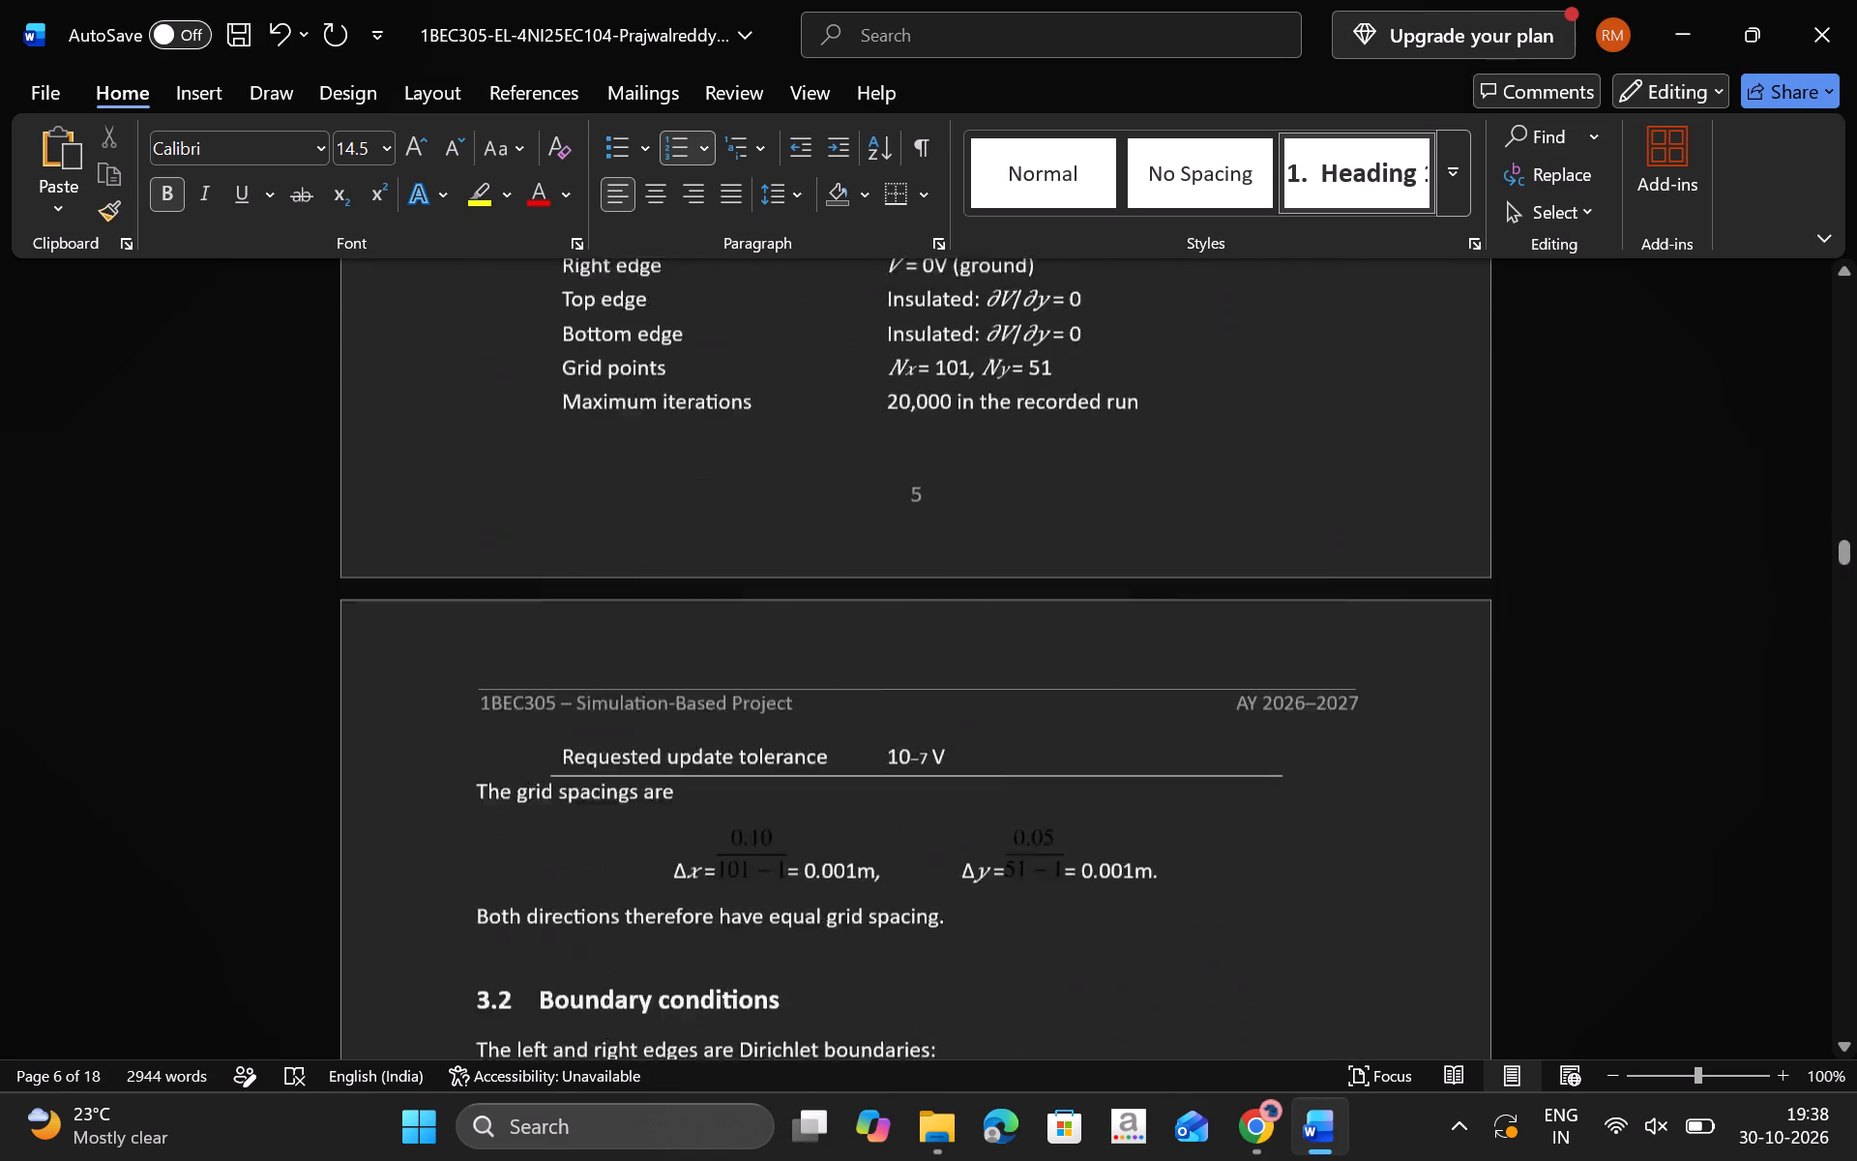
{"action": "scroll", "coordinate": [986, 470], "scroll_direction": "up", "scroll_amount": 5}
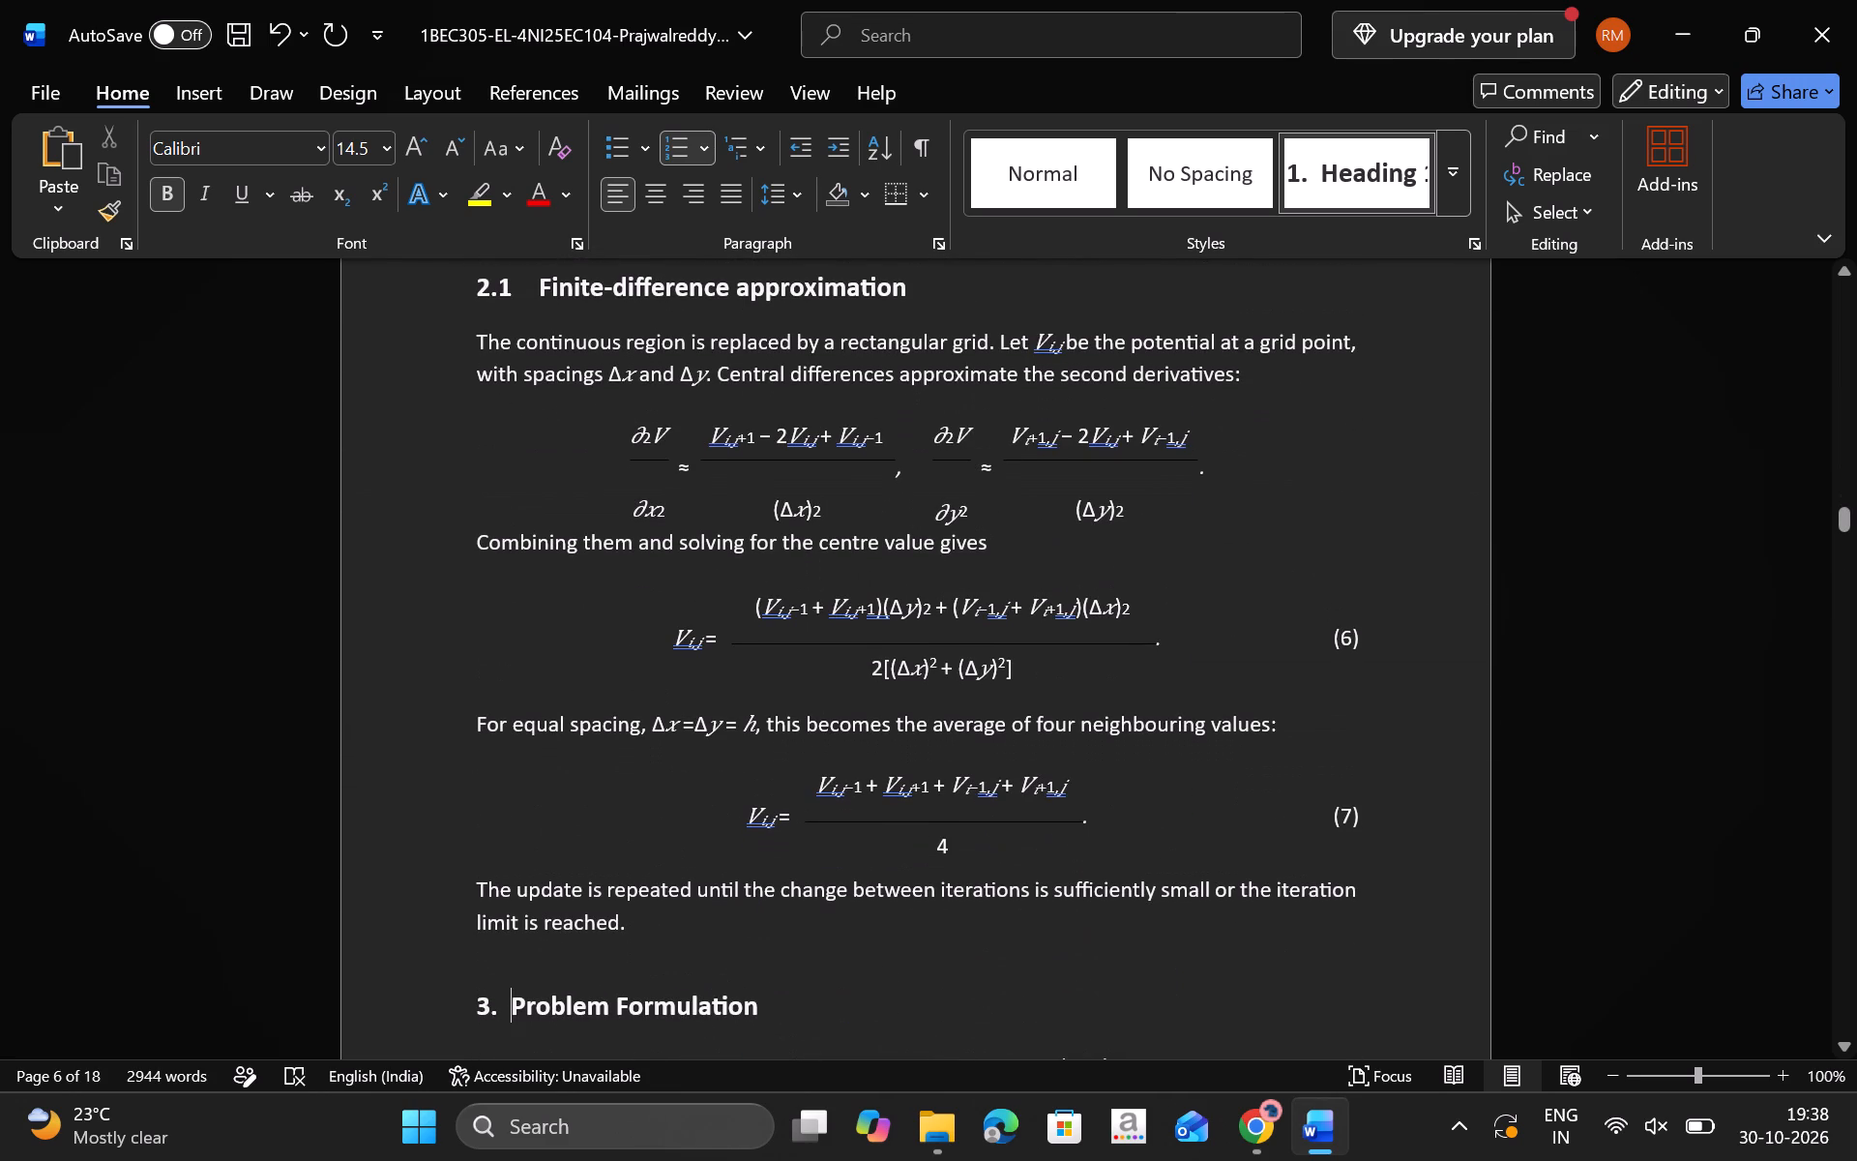
{"action": "left_click_drag", "start_coordinate": [467, 335], "coordinate": [1100, 824]}
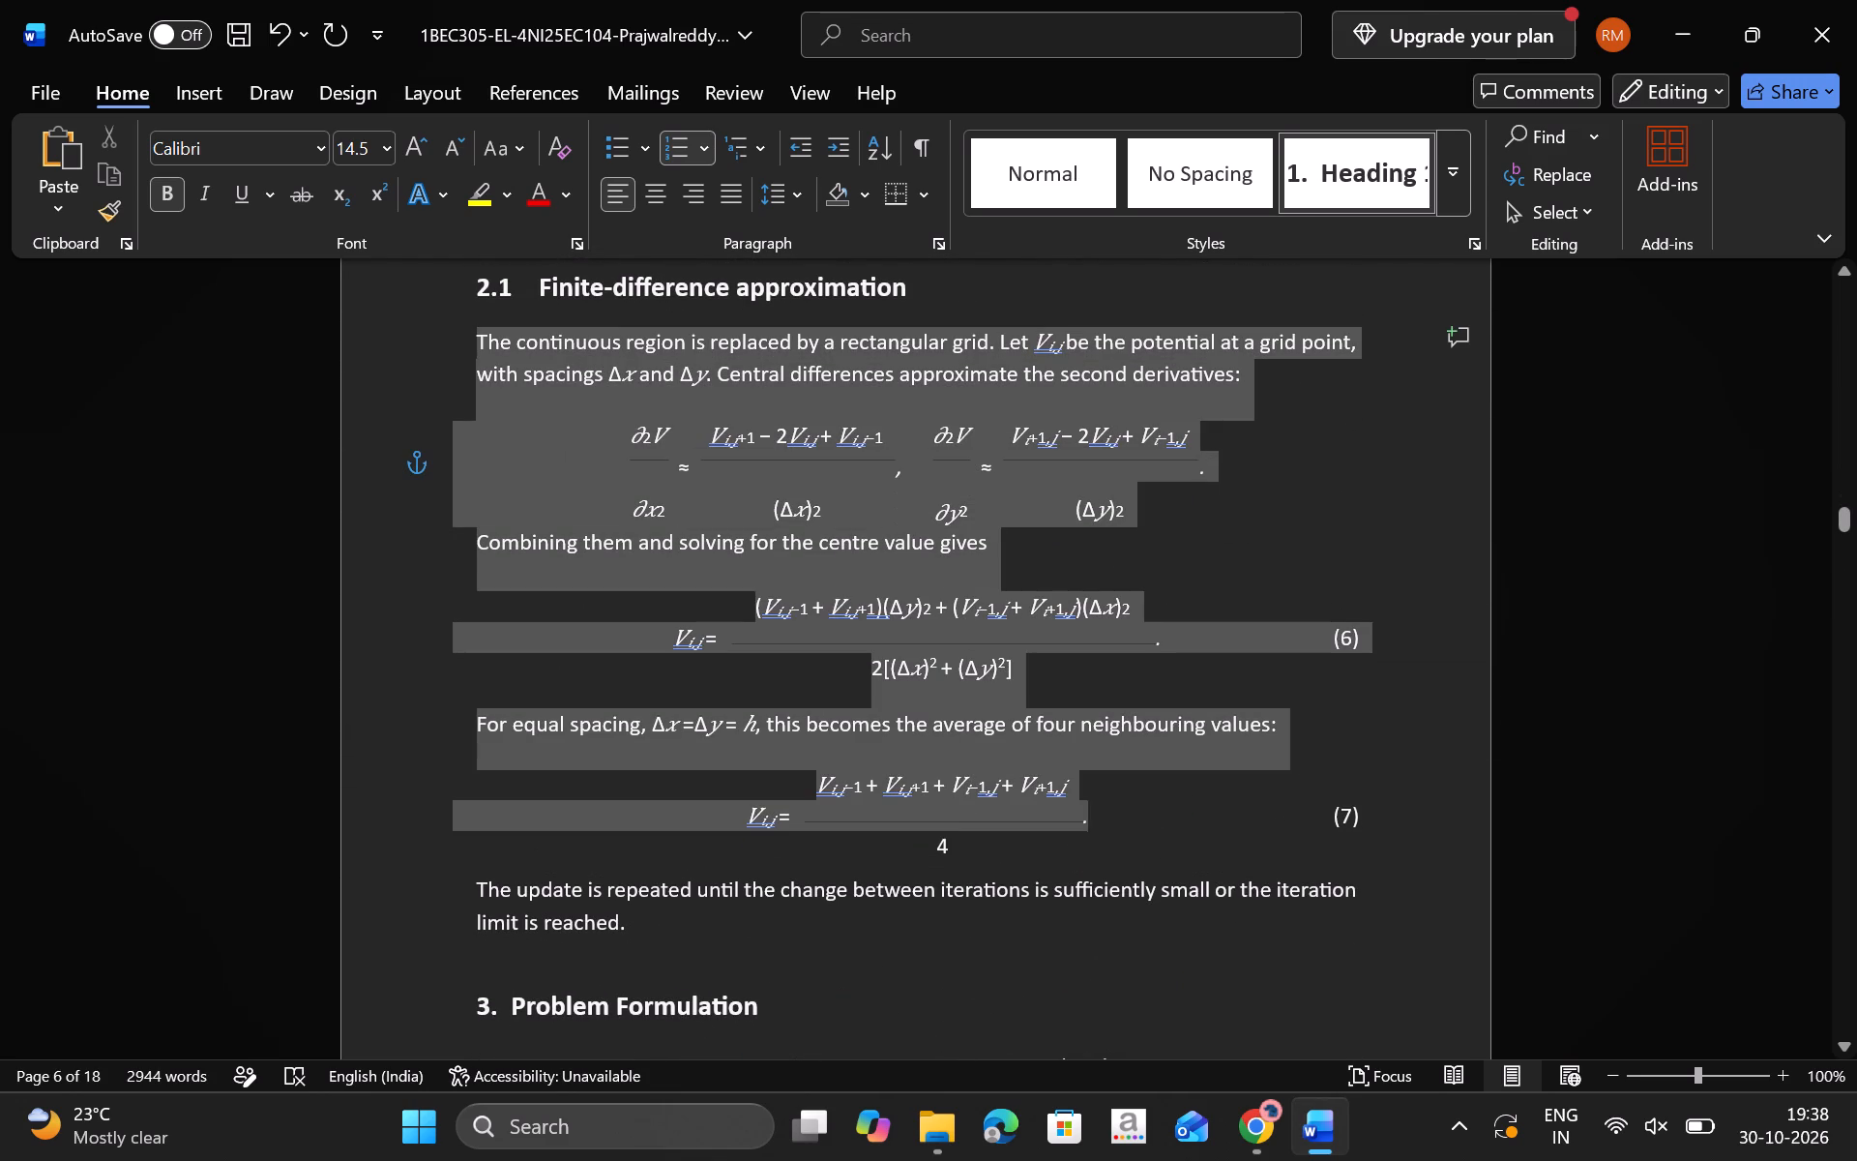
{"action": "left_click_drag", "start_coordinate": [1100, 824], "coordinate": [1373, 908]}
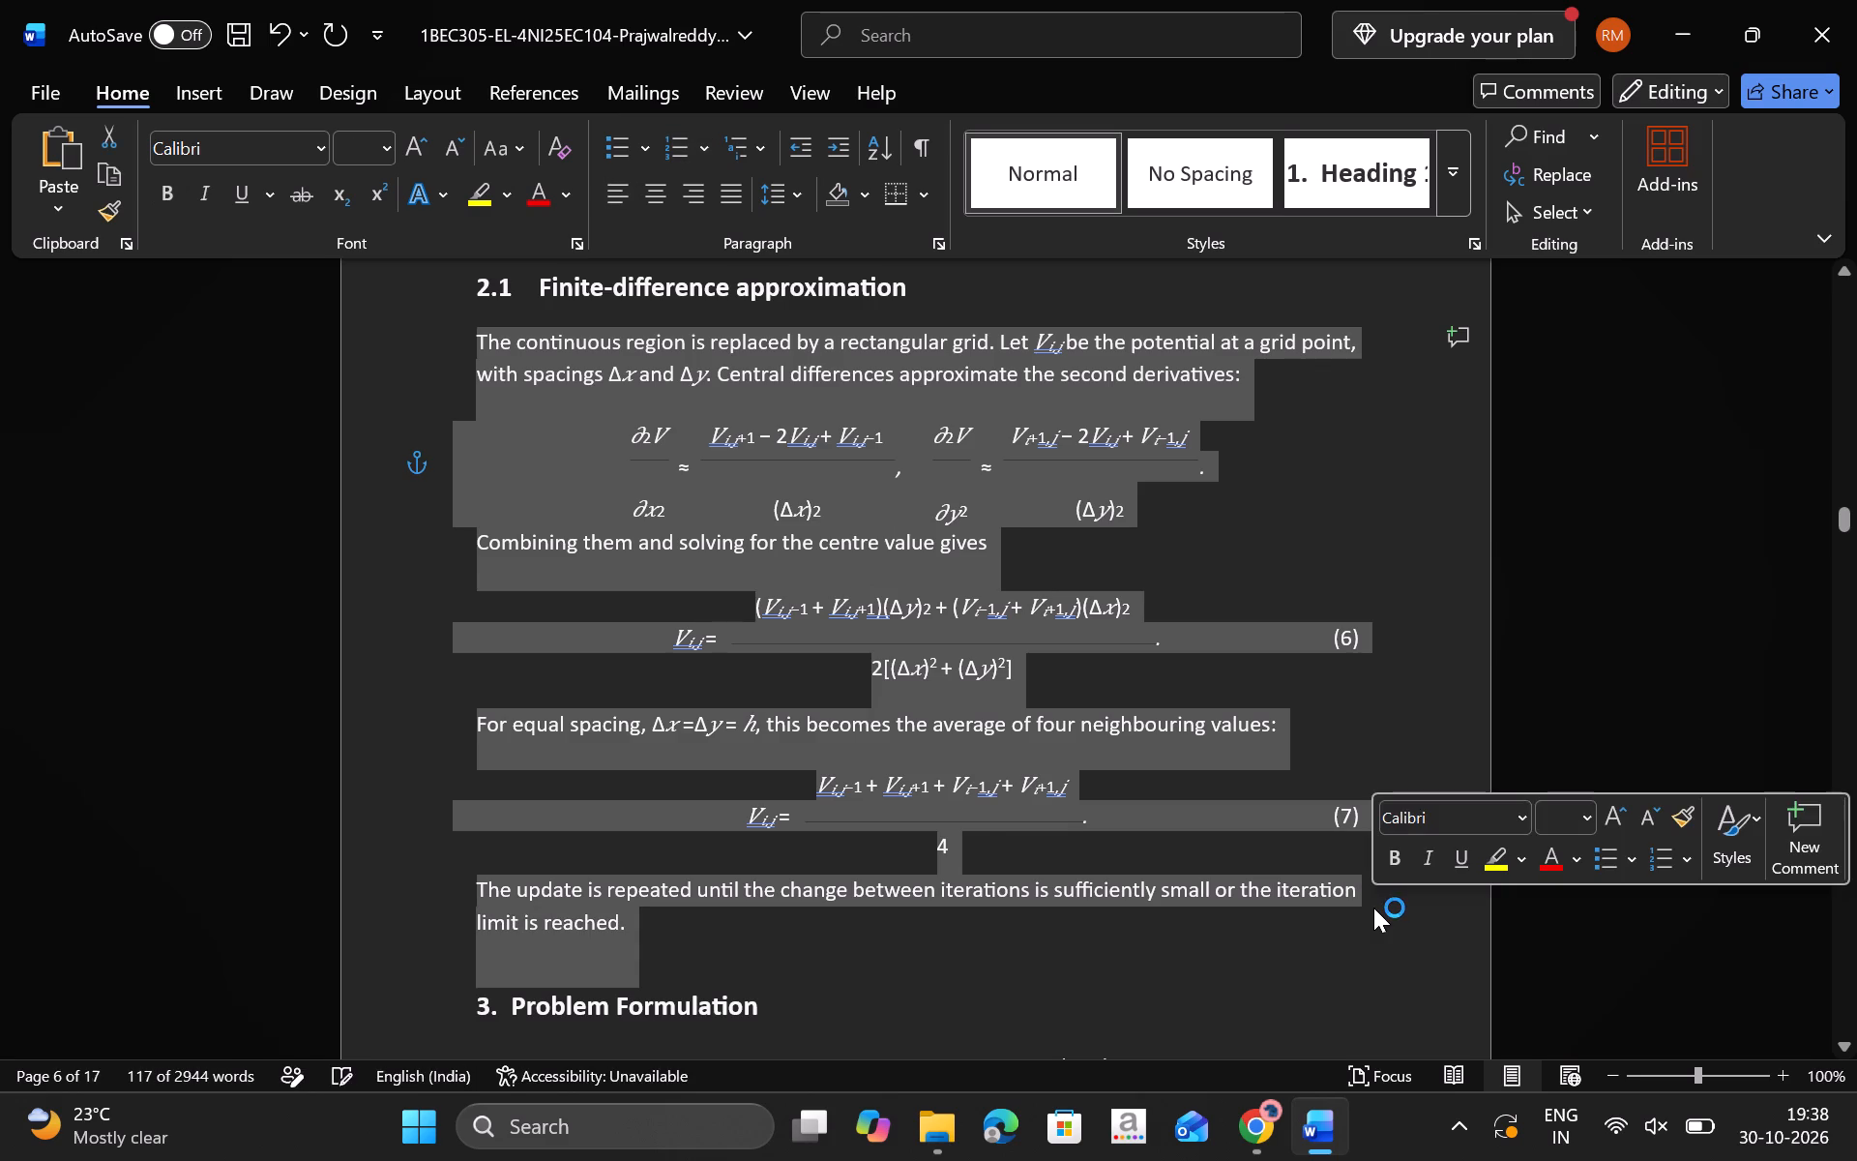
{"action": "key", "text": "Delete"}
Insert an empty body paragraph below the heading 2.1 "Finite-difference approximation".
{"action": "scroll", "coordinate": [1241, 797], "scroll_direction": "up", "scroll_amount": 2}
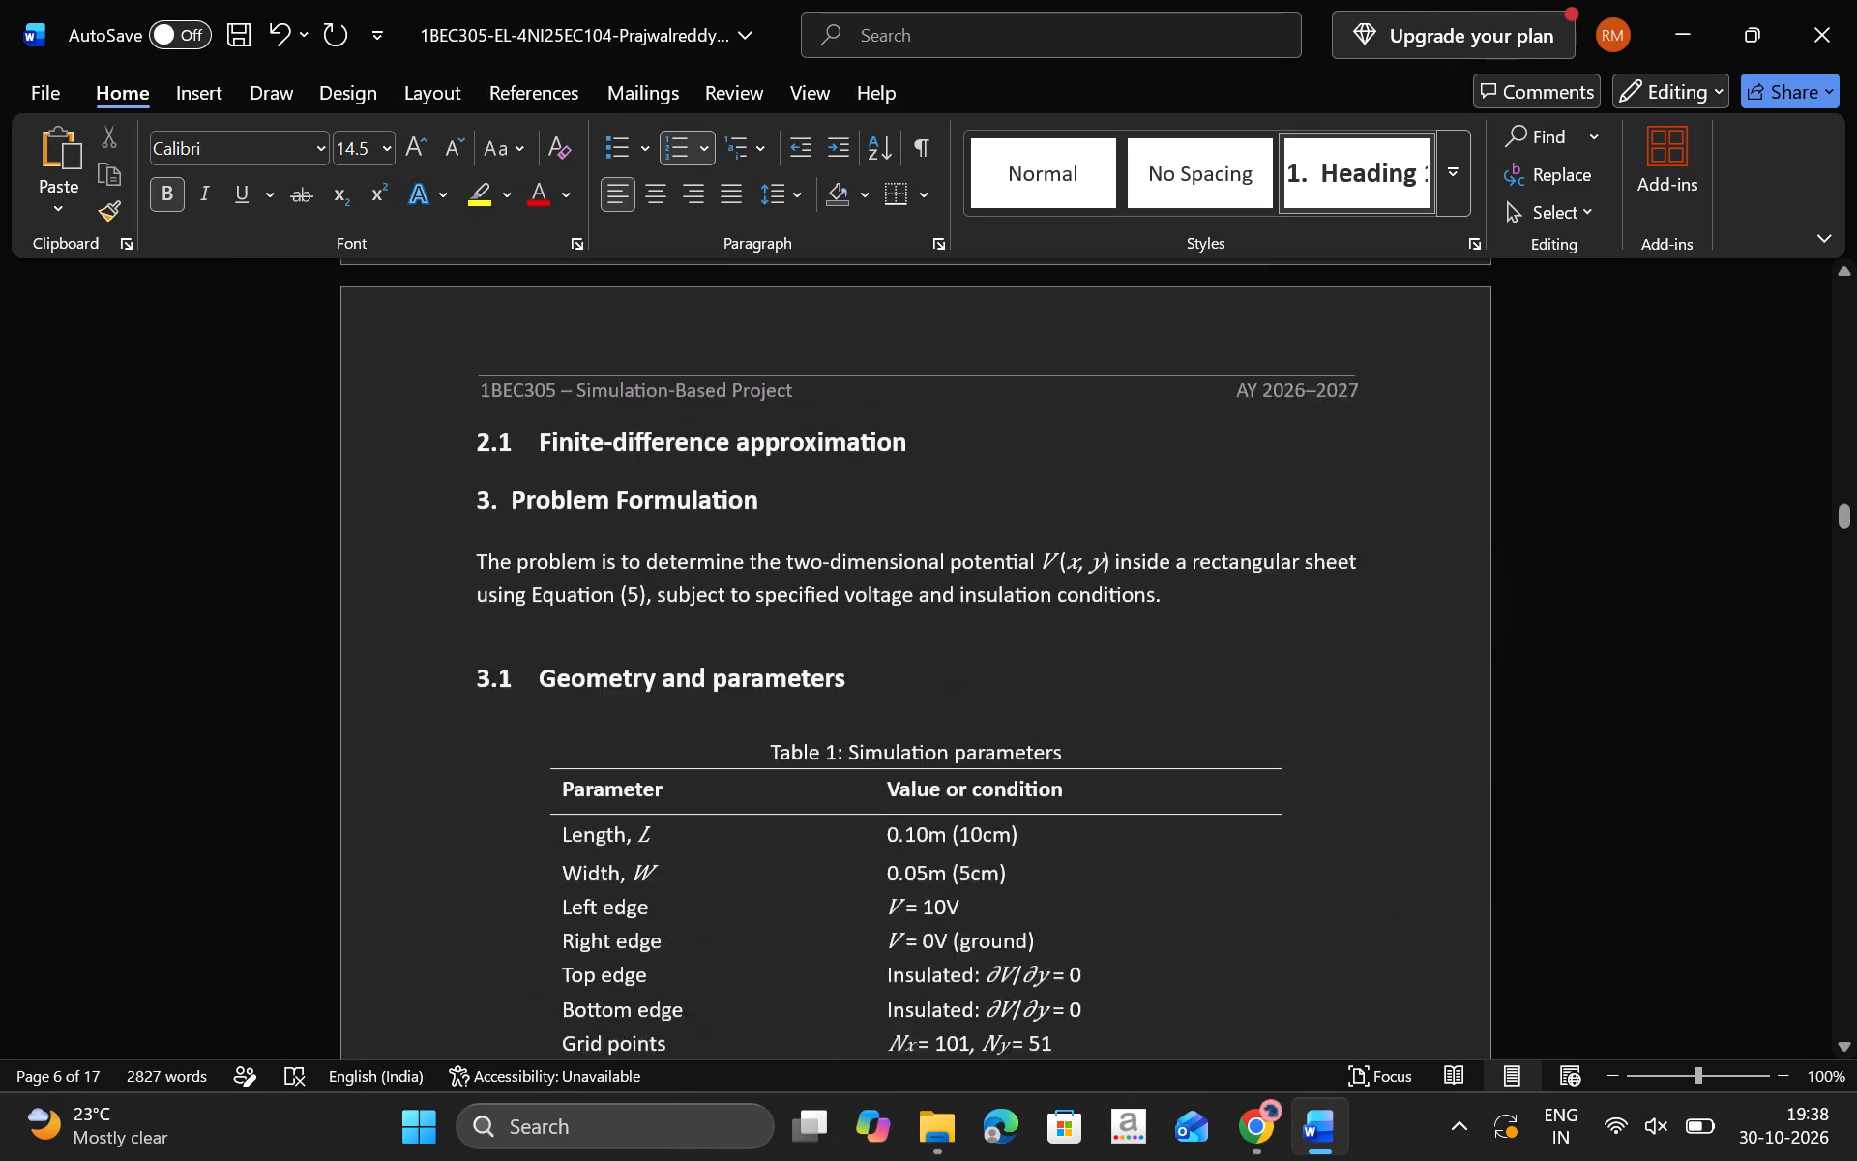
{"action": "scroll", "coordinate": [1241, 797], "scroll_direction": "up", "scroll_amount": 2}
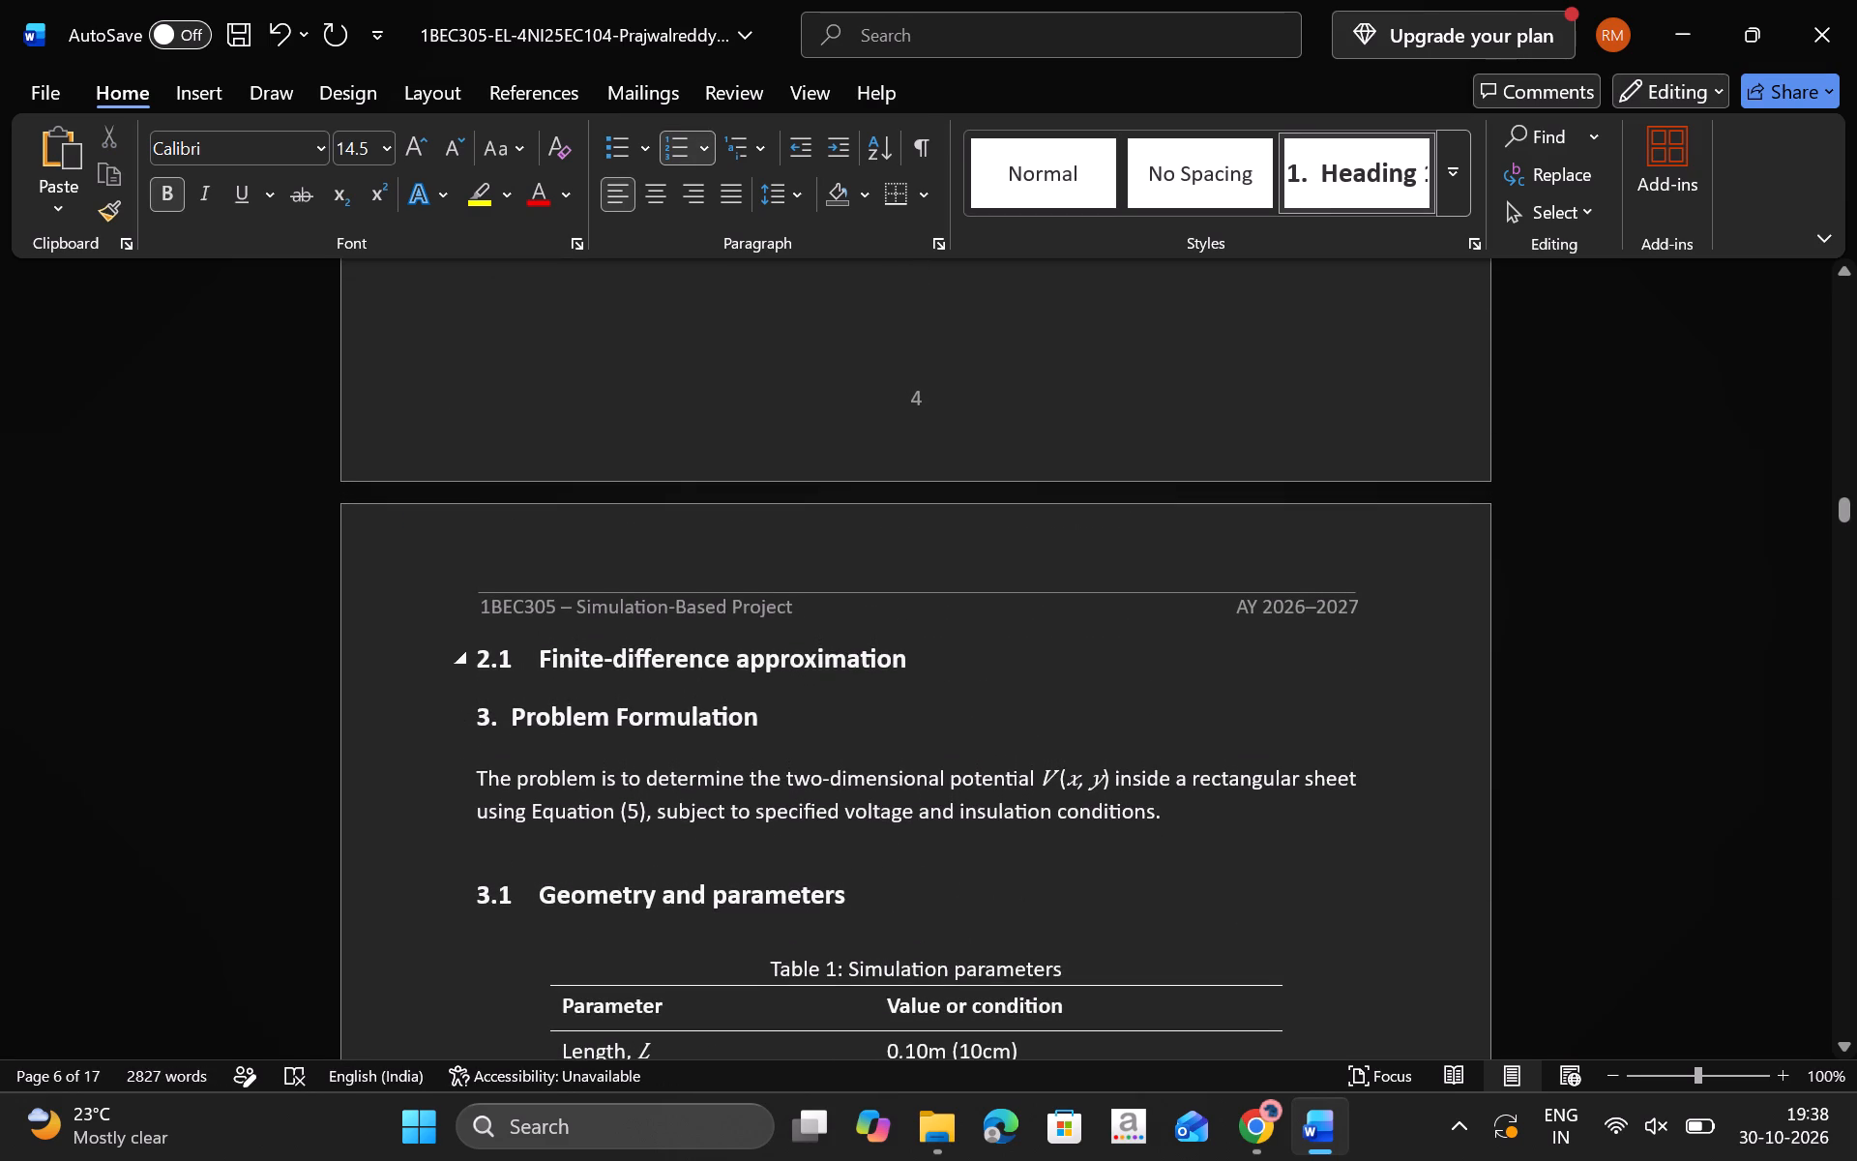
{"action": "left_click", "coordinate": [913, 659]}
{"action": "key", "text": "Return"}
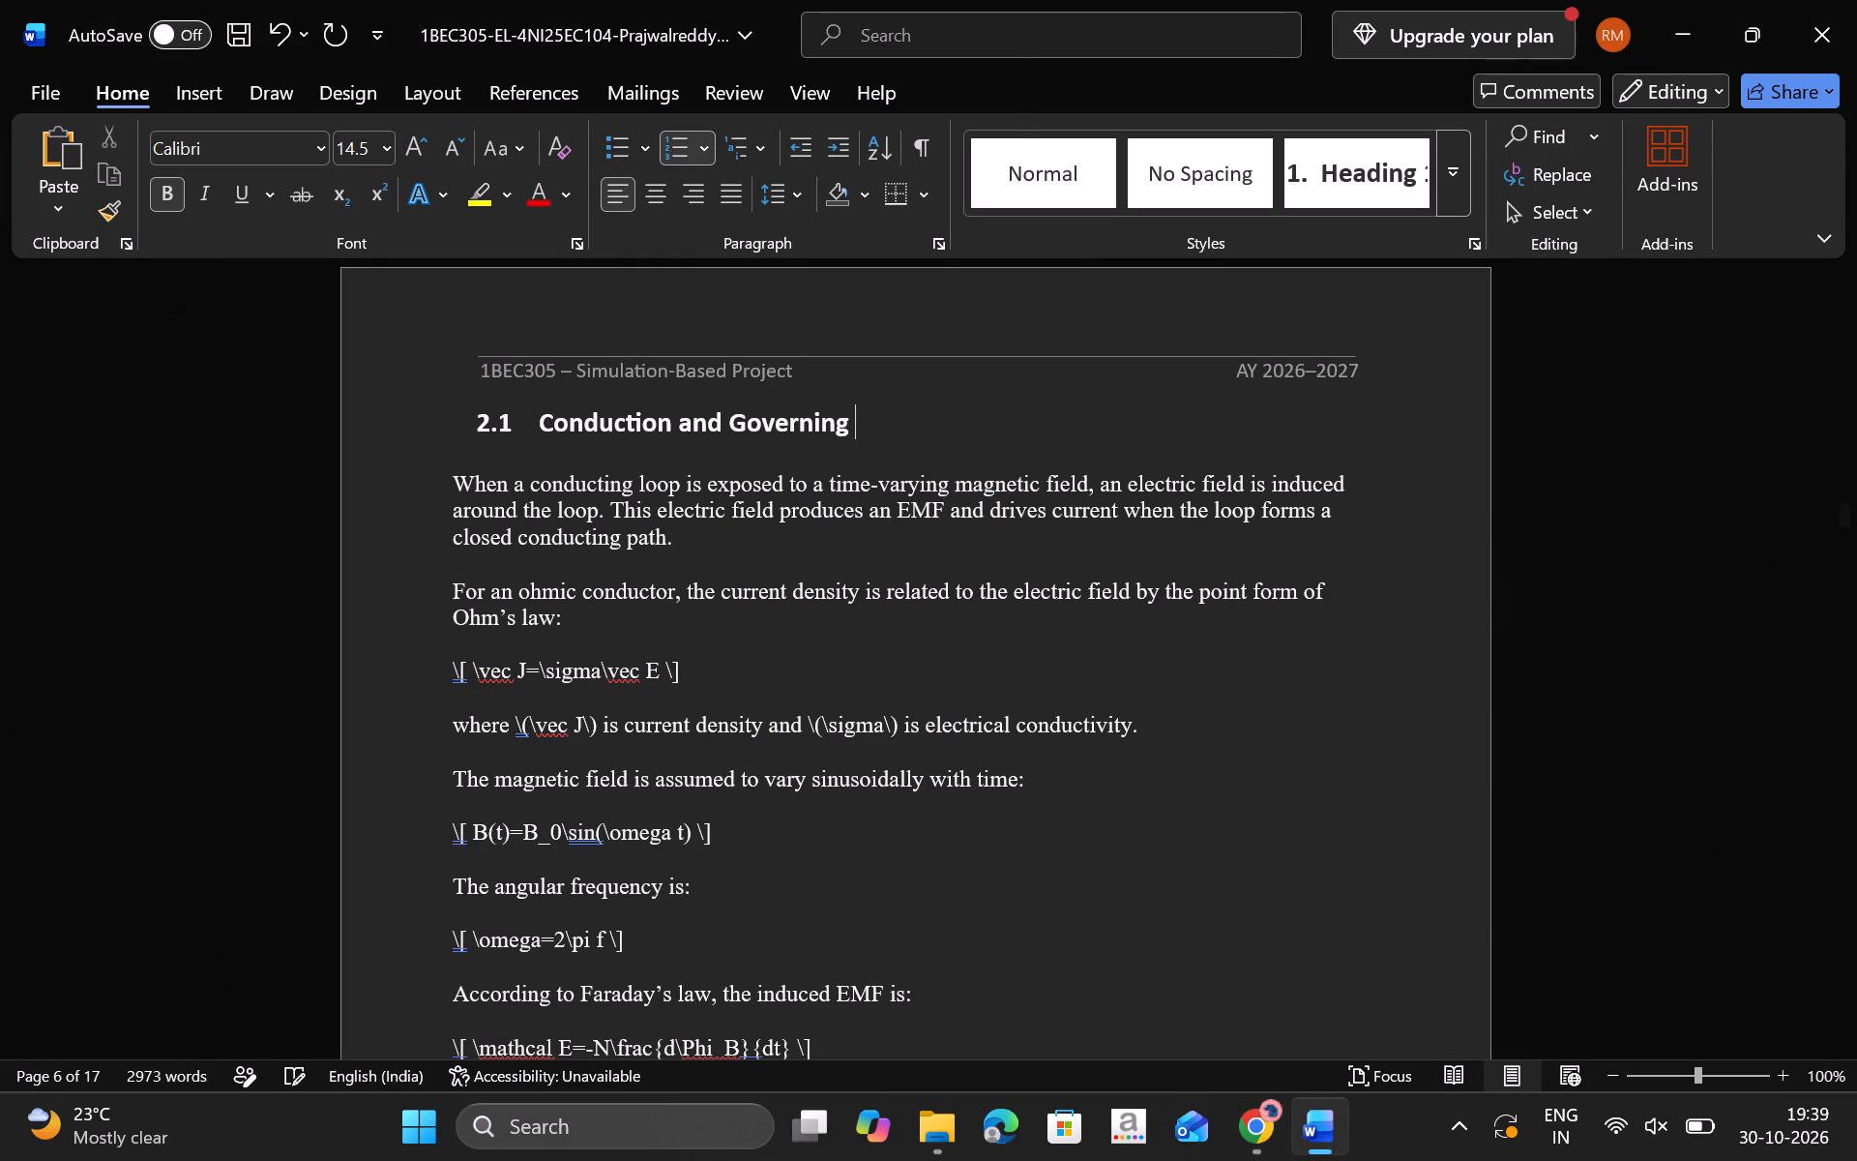
{"action": "type", "text": "quation"}
Insert an empty paragraph after the closing Lenz's law sentence, above the heading "Problem Formulation".
{"action": "scroll", "coordinate": [951, 548], "scroll_direction": "down", "scroll_amount": 6}
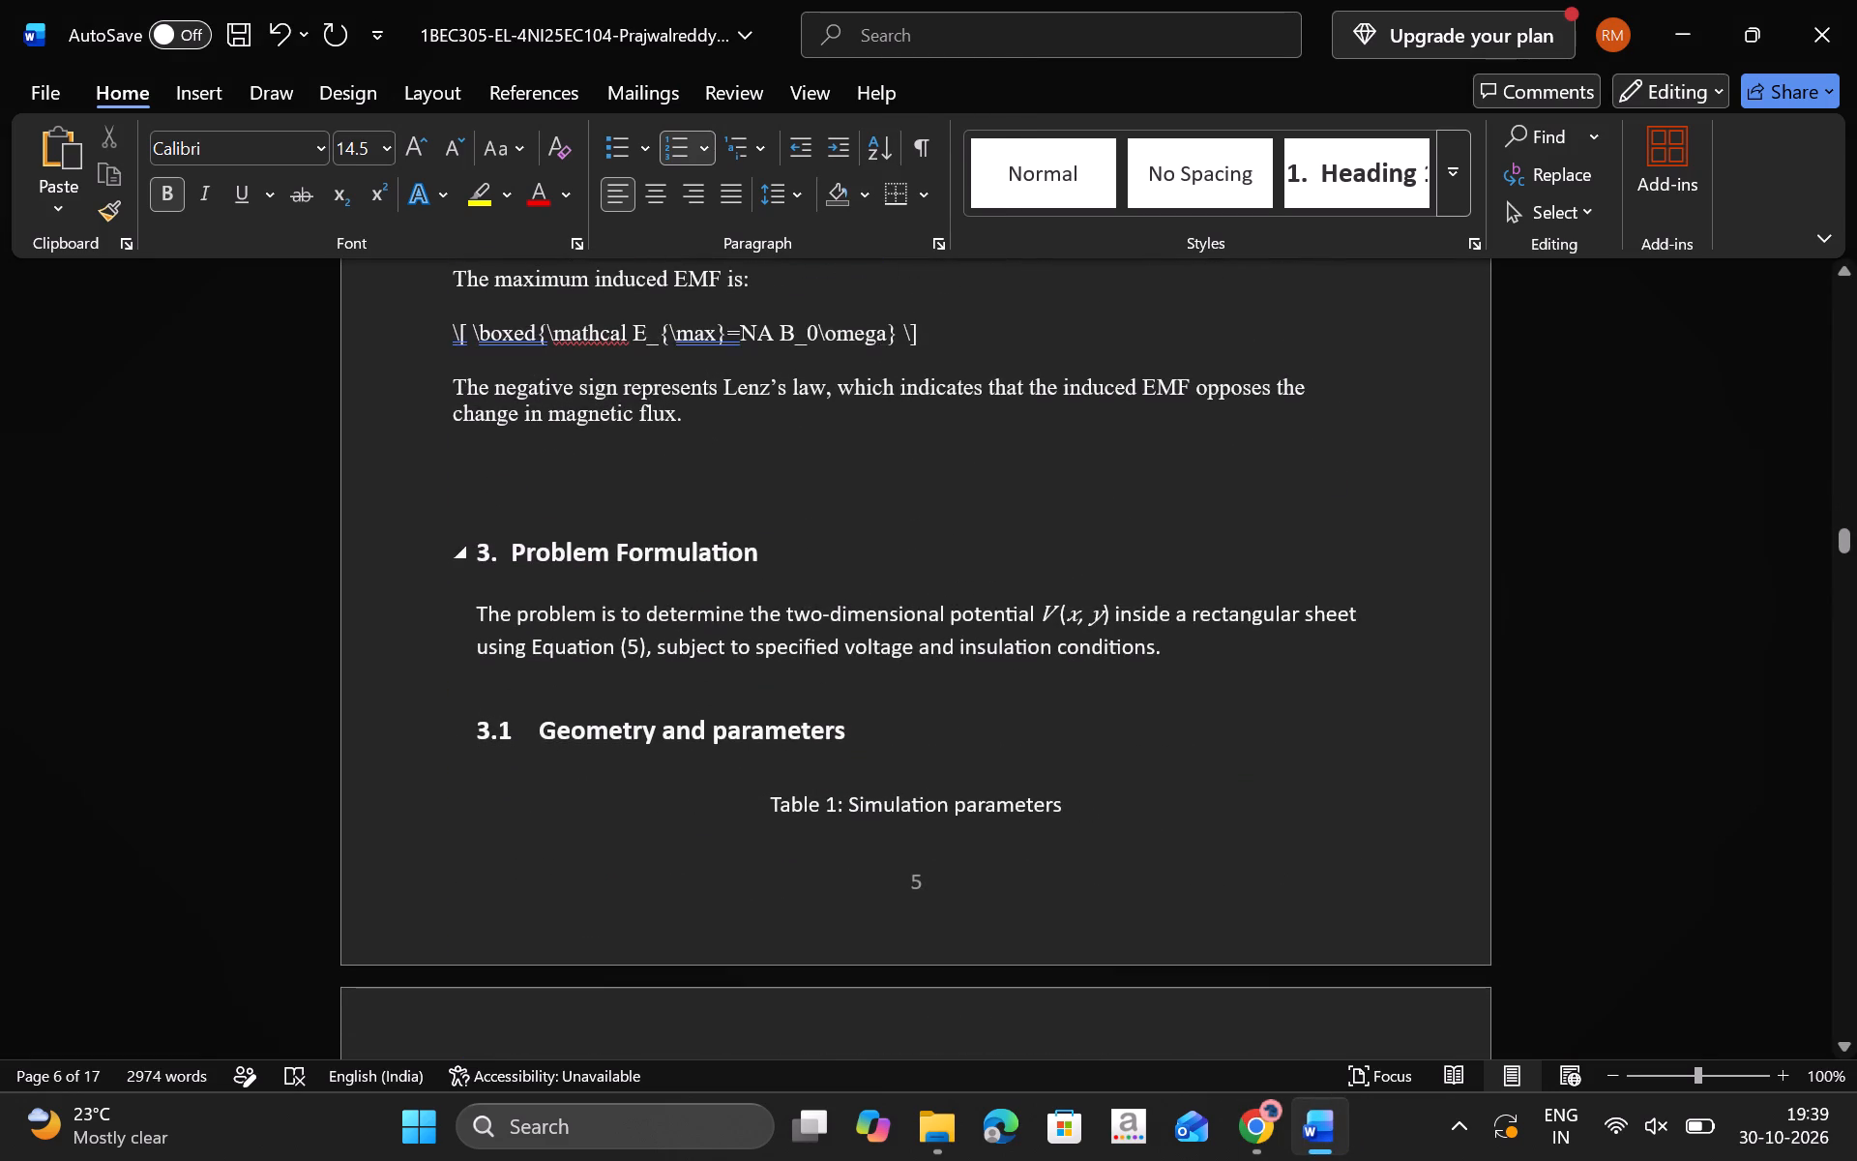
{"action": "scroll", "coordinate": [951, 548], "scroll_direction": "up", "scroll_amount": 1}
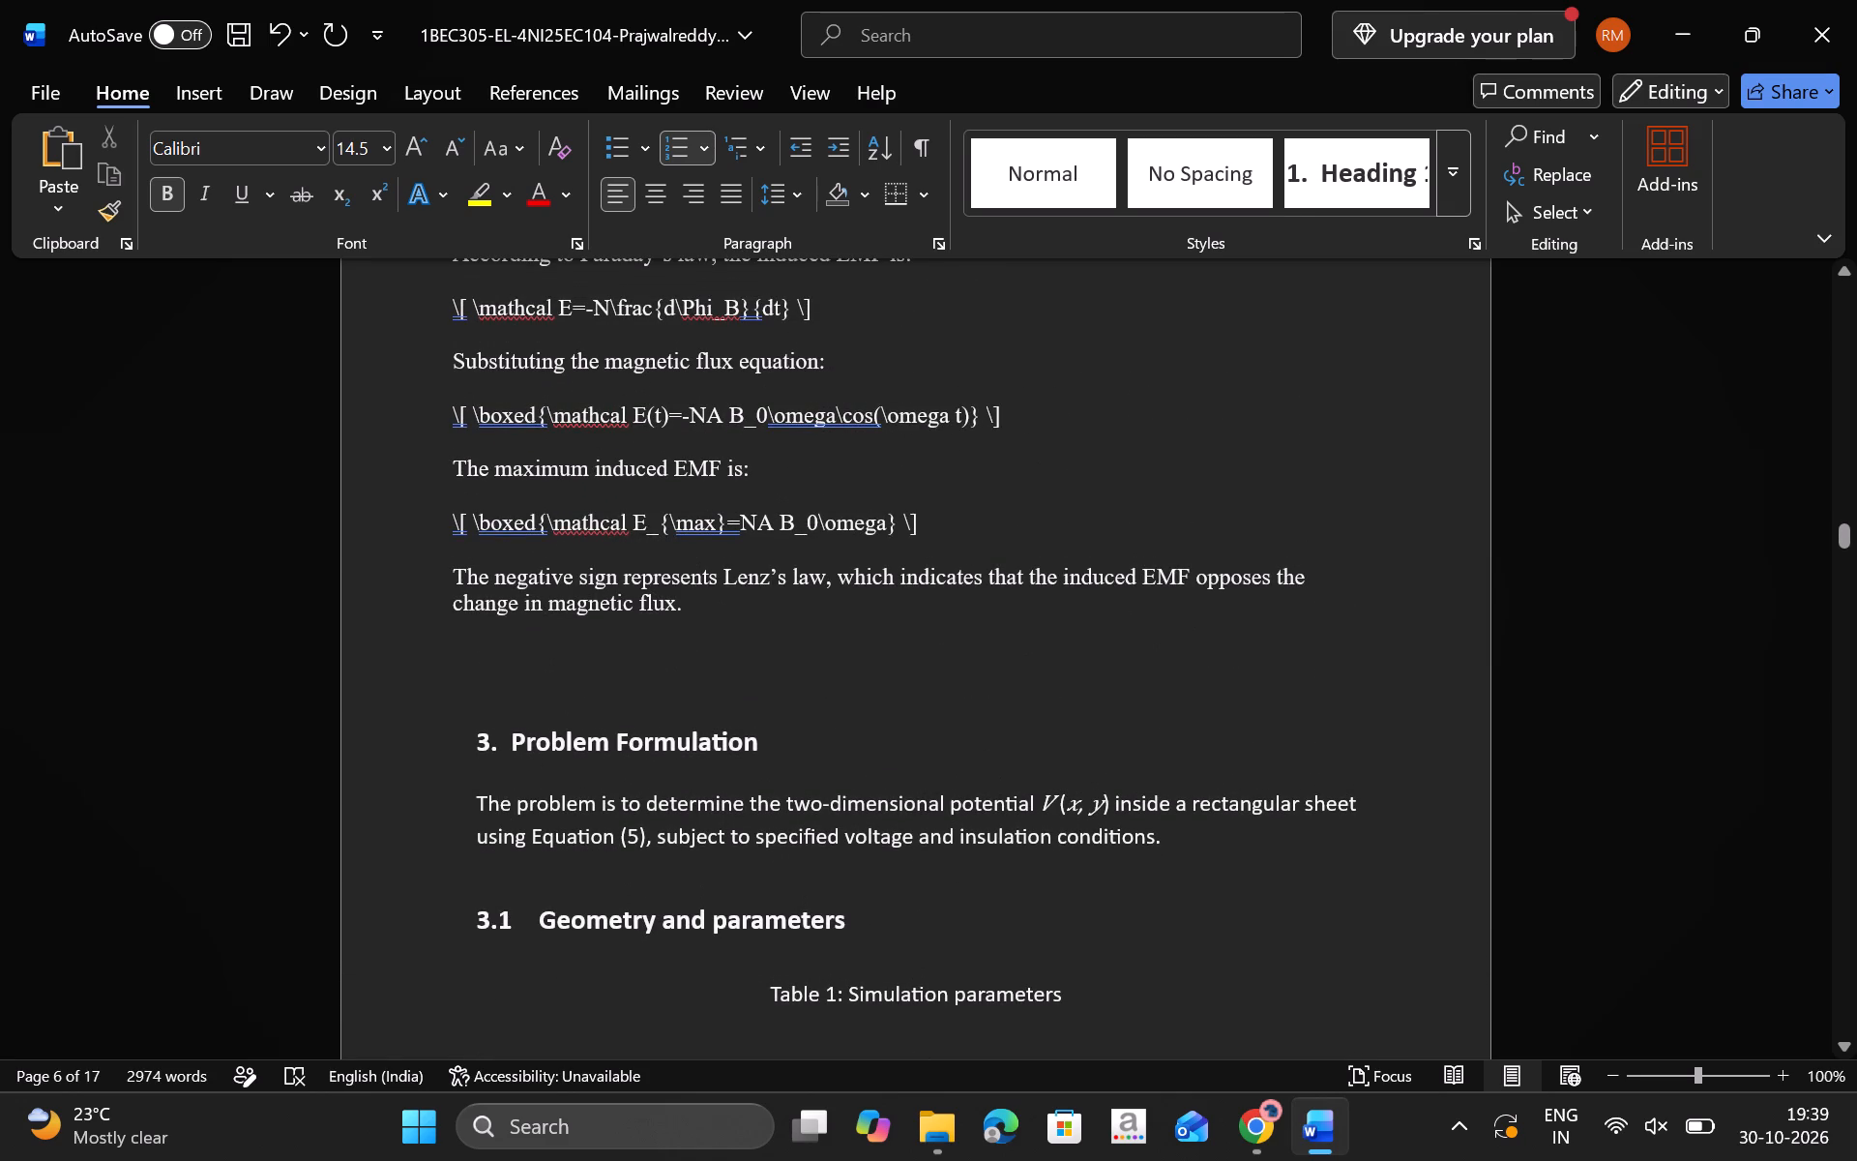
{"action": "scroll", "coordinate": [679, 468], "scroll_direction": "up", "scroll_amount": 6}
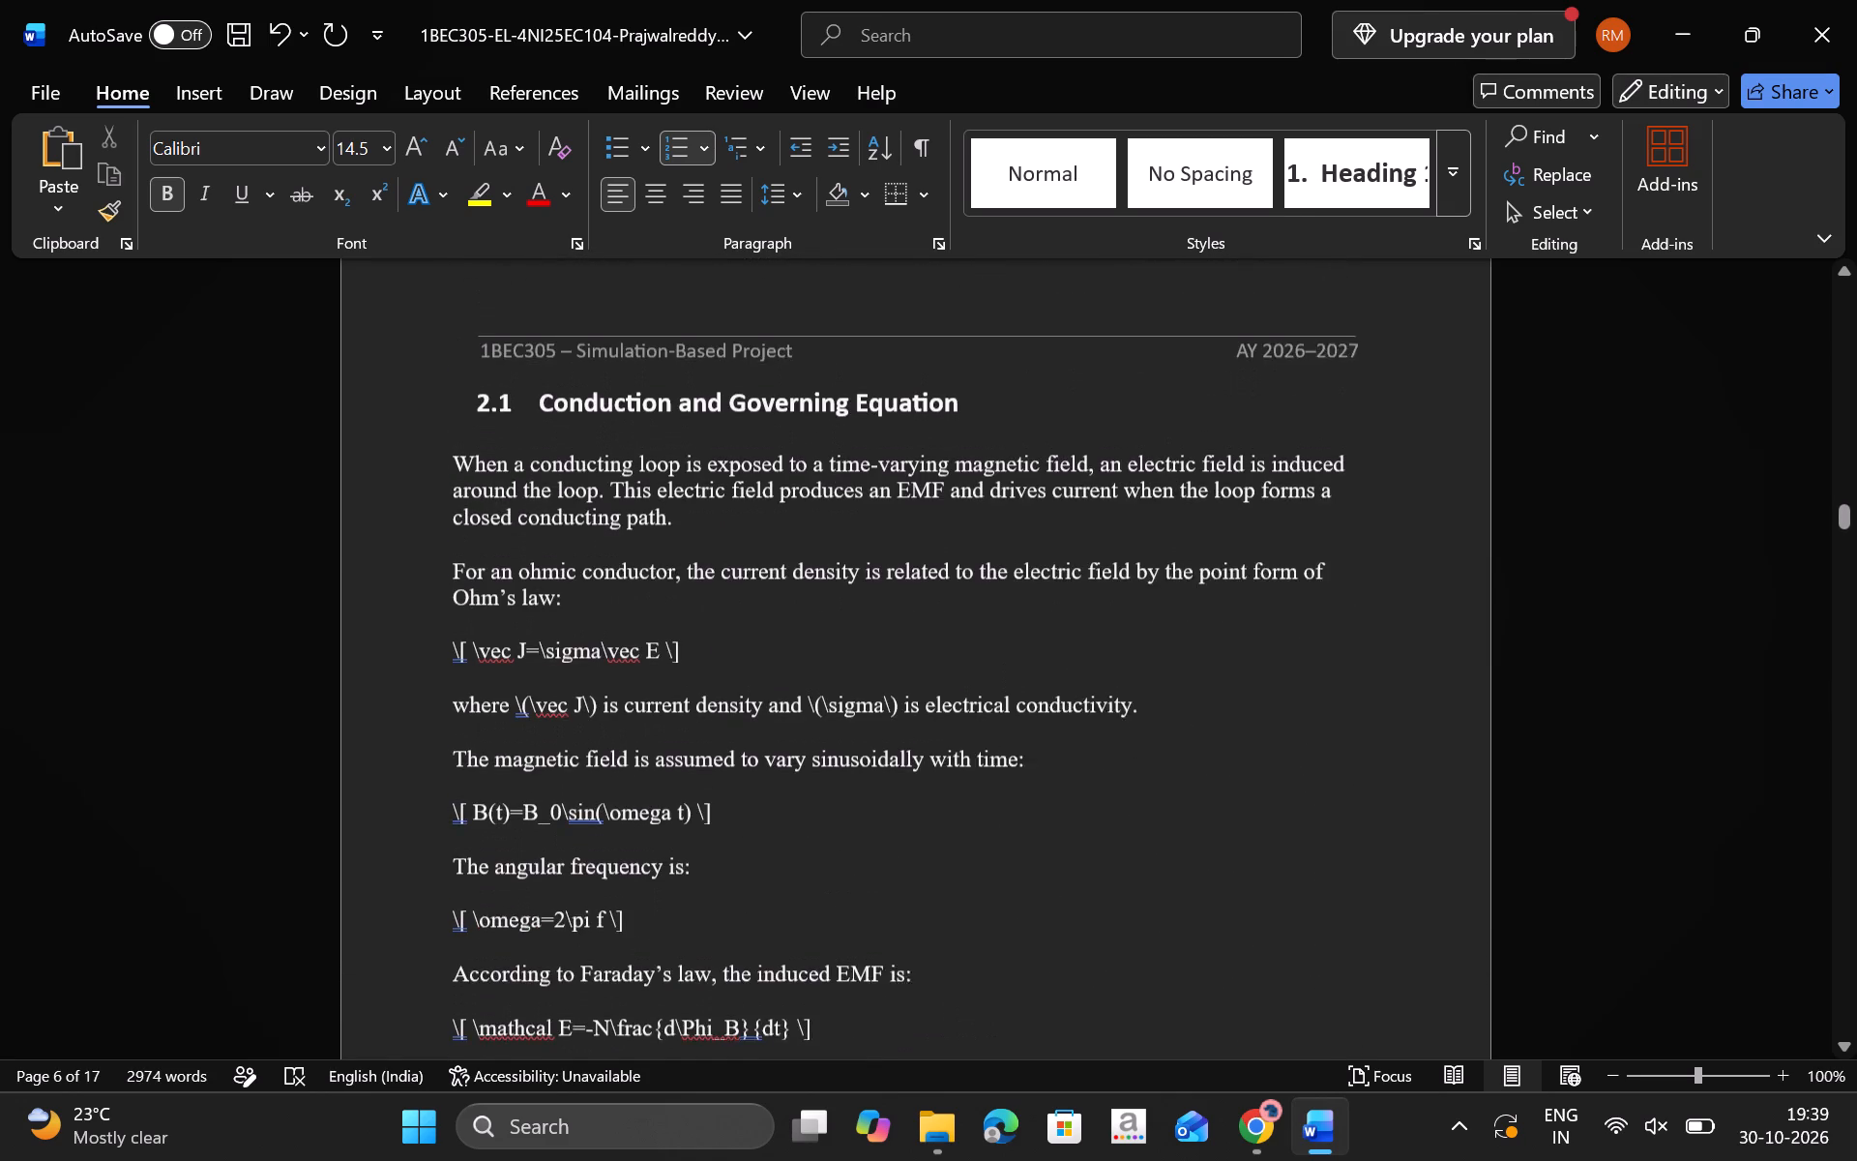
{"action": "scroll", "coordinate": [679, 468], "scroll_direction": "down", "scroll_amount": 2}
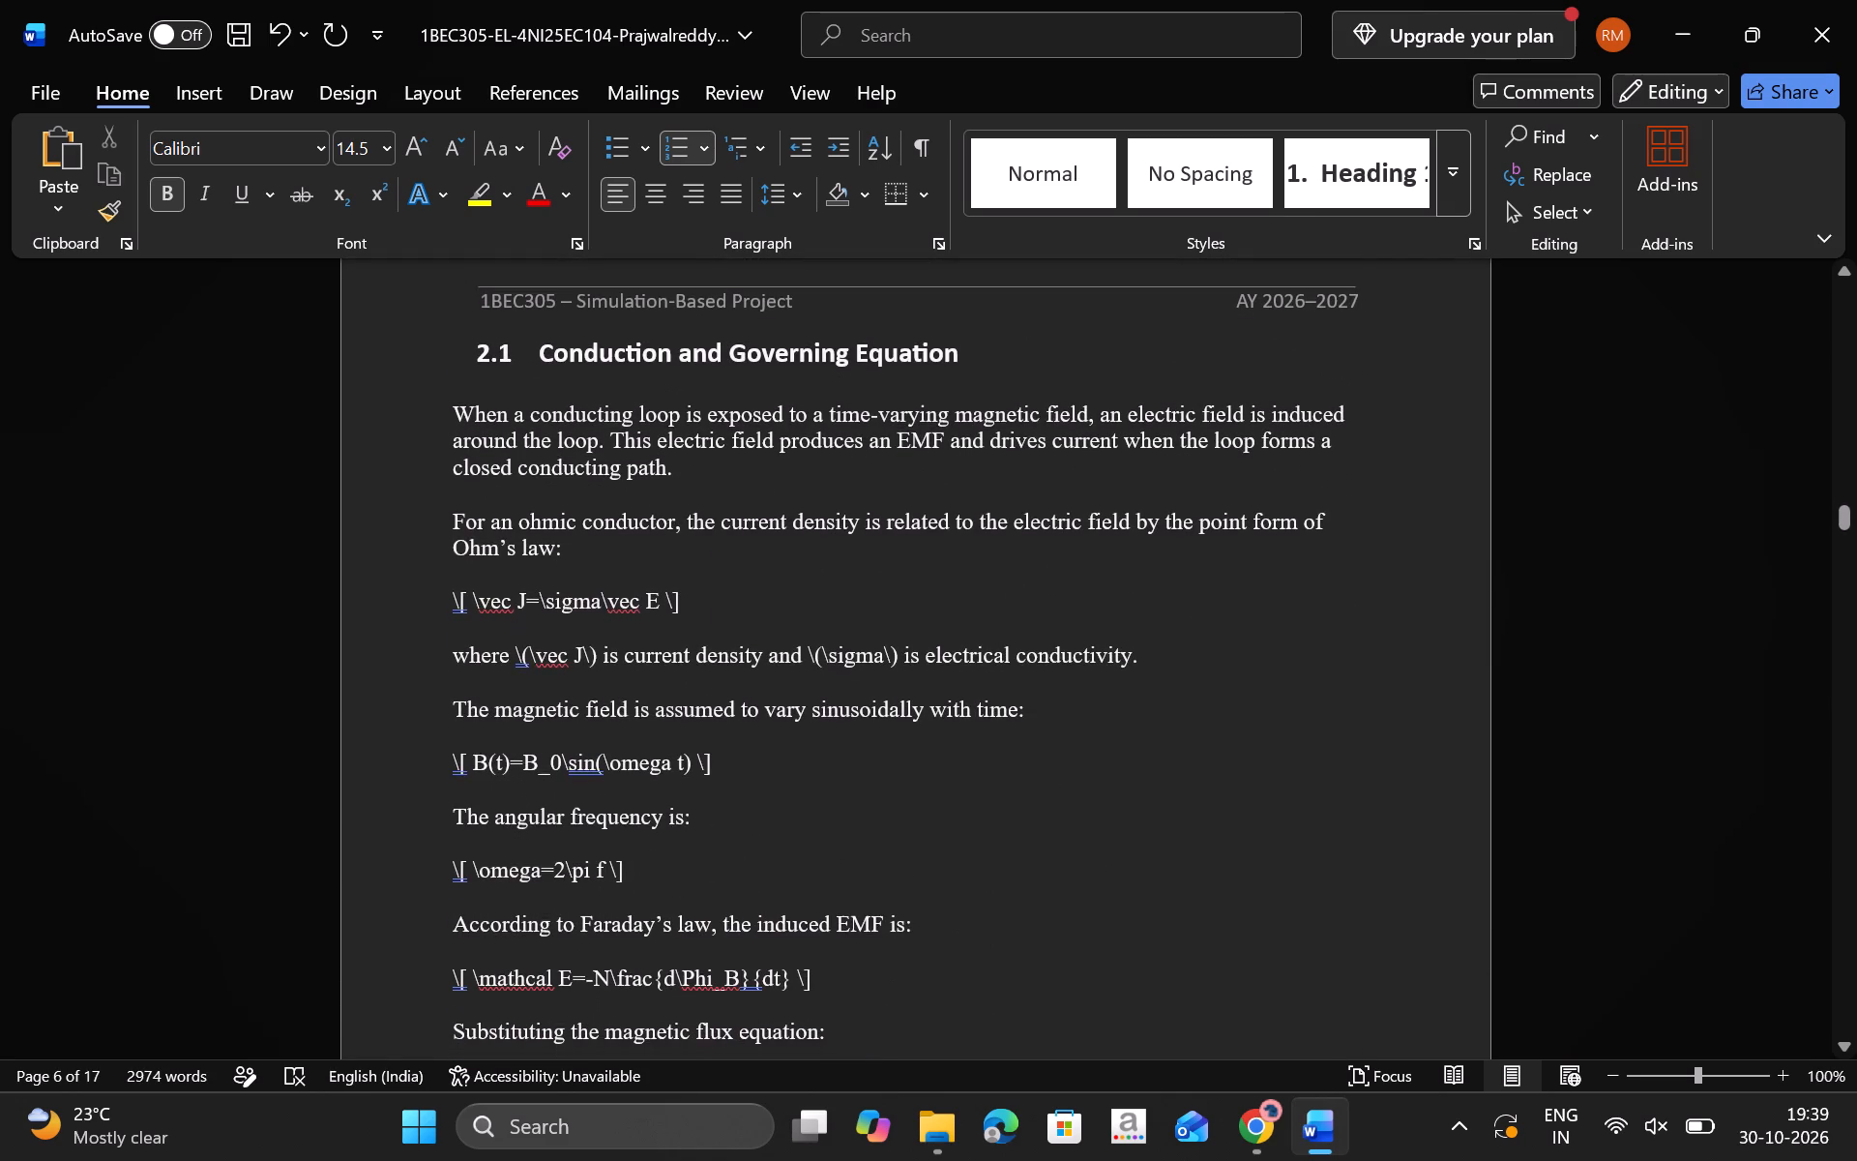
{"action": "scroll", "coordinate": [679, 468], "scroll_direction": "down", "scroll_amount": 2}
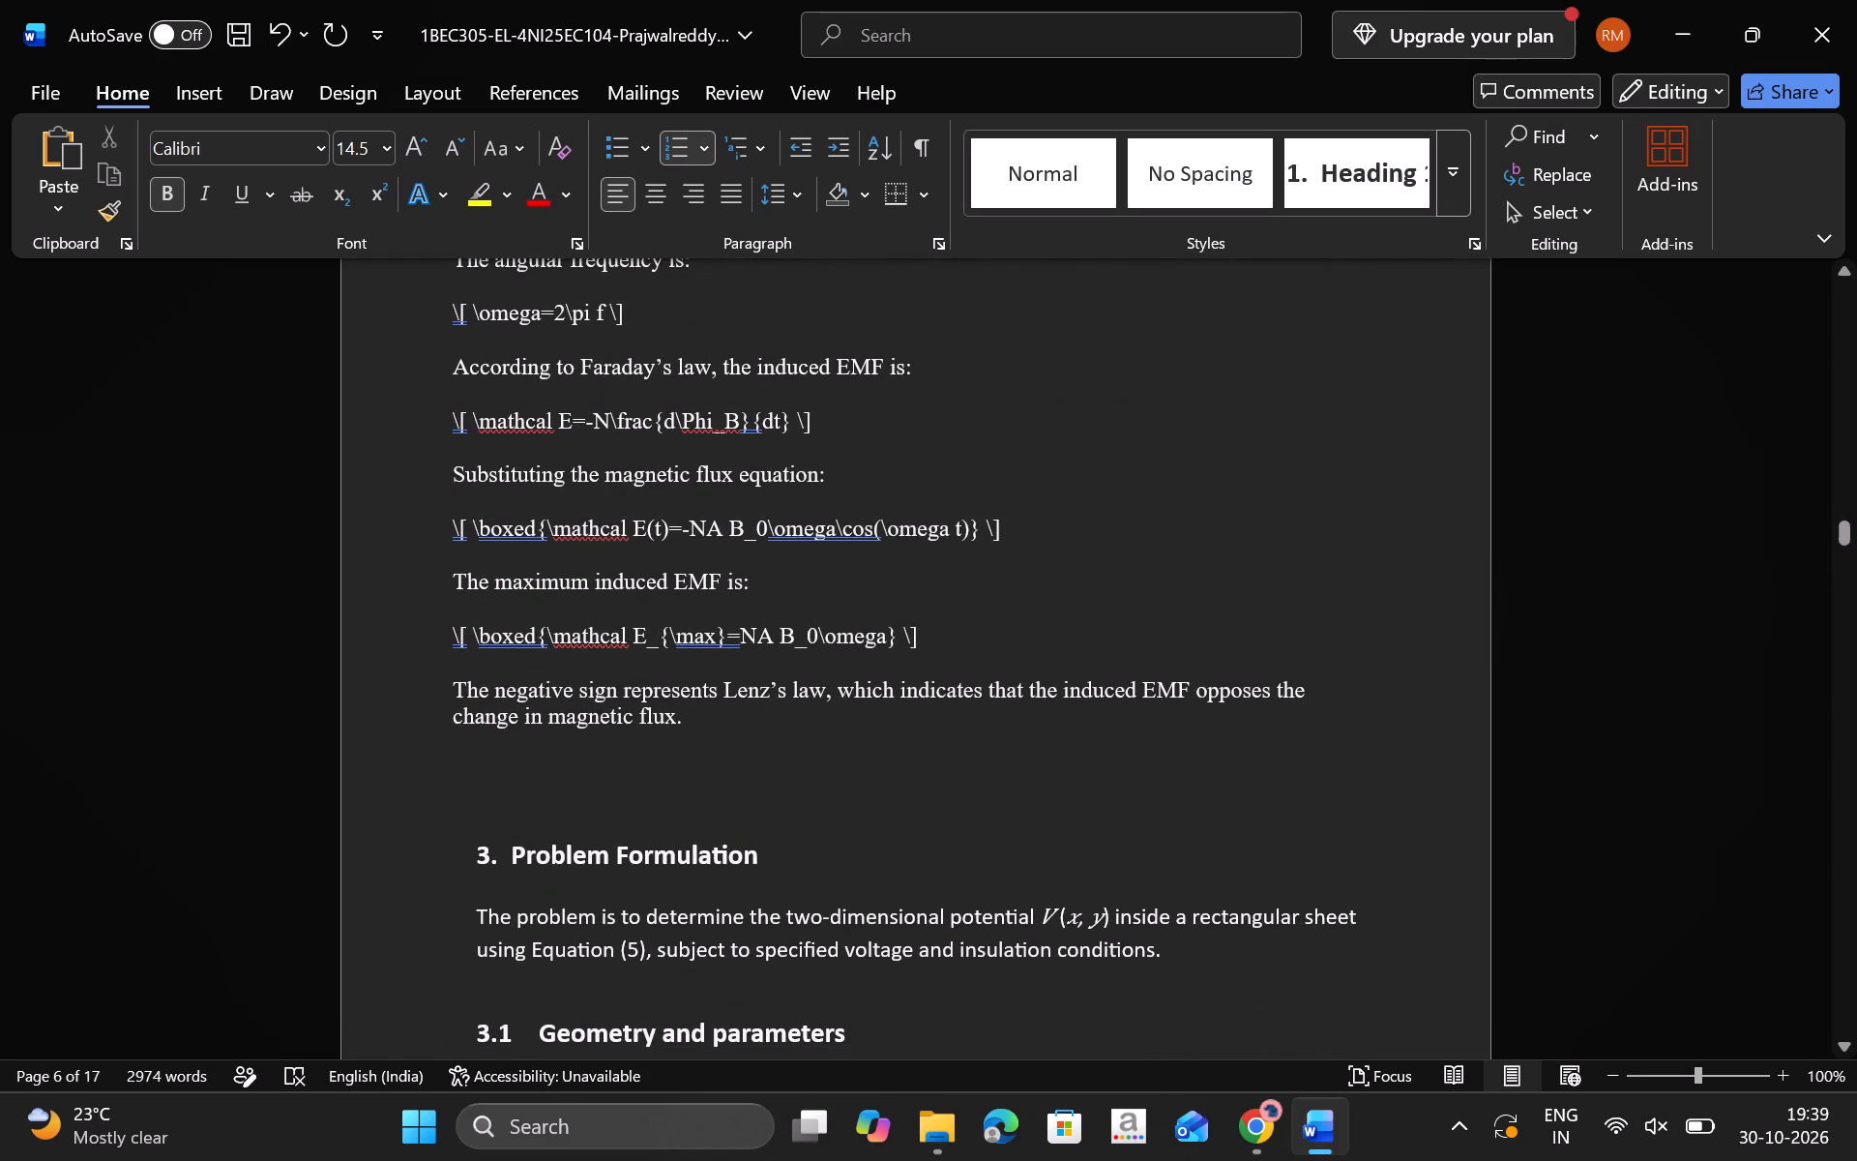
{"action": "left_click", "coordinate": [704, 743]}
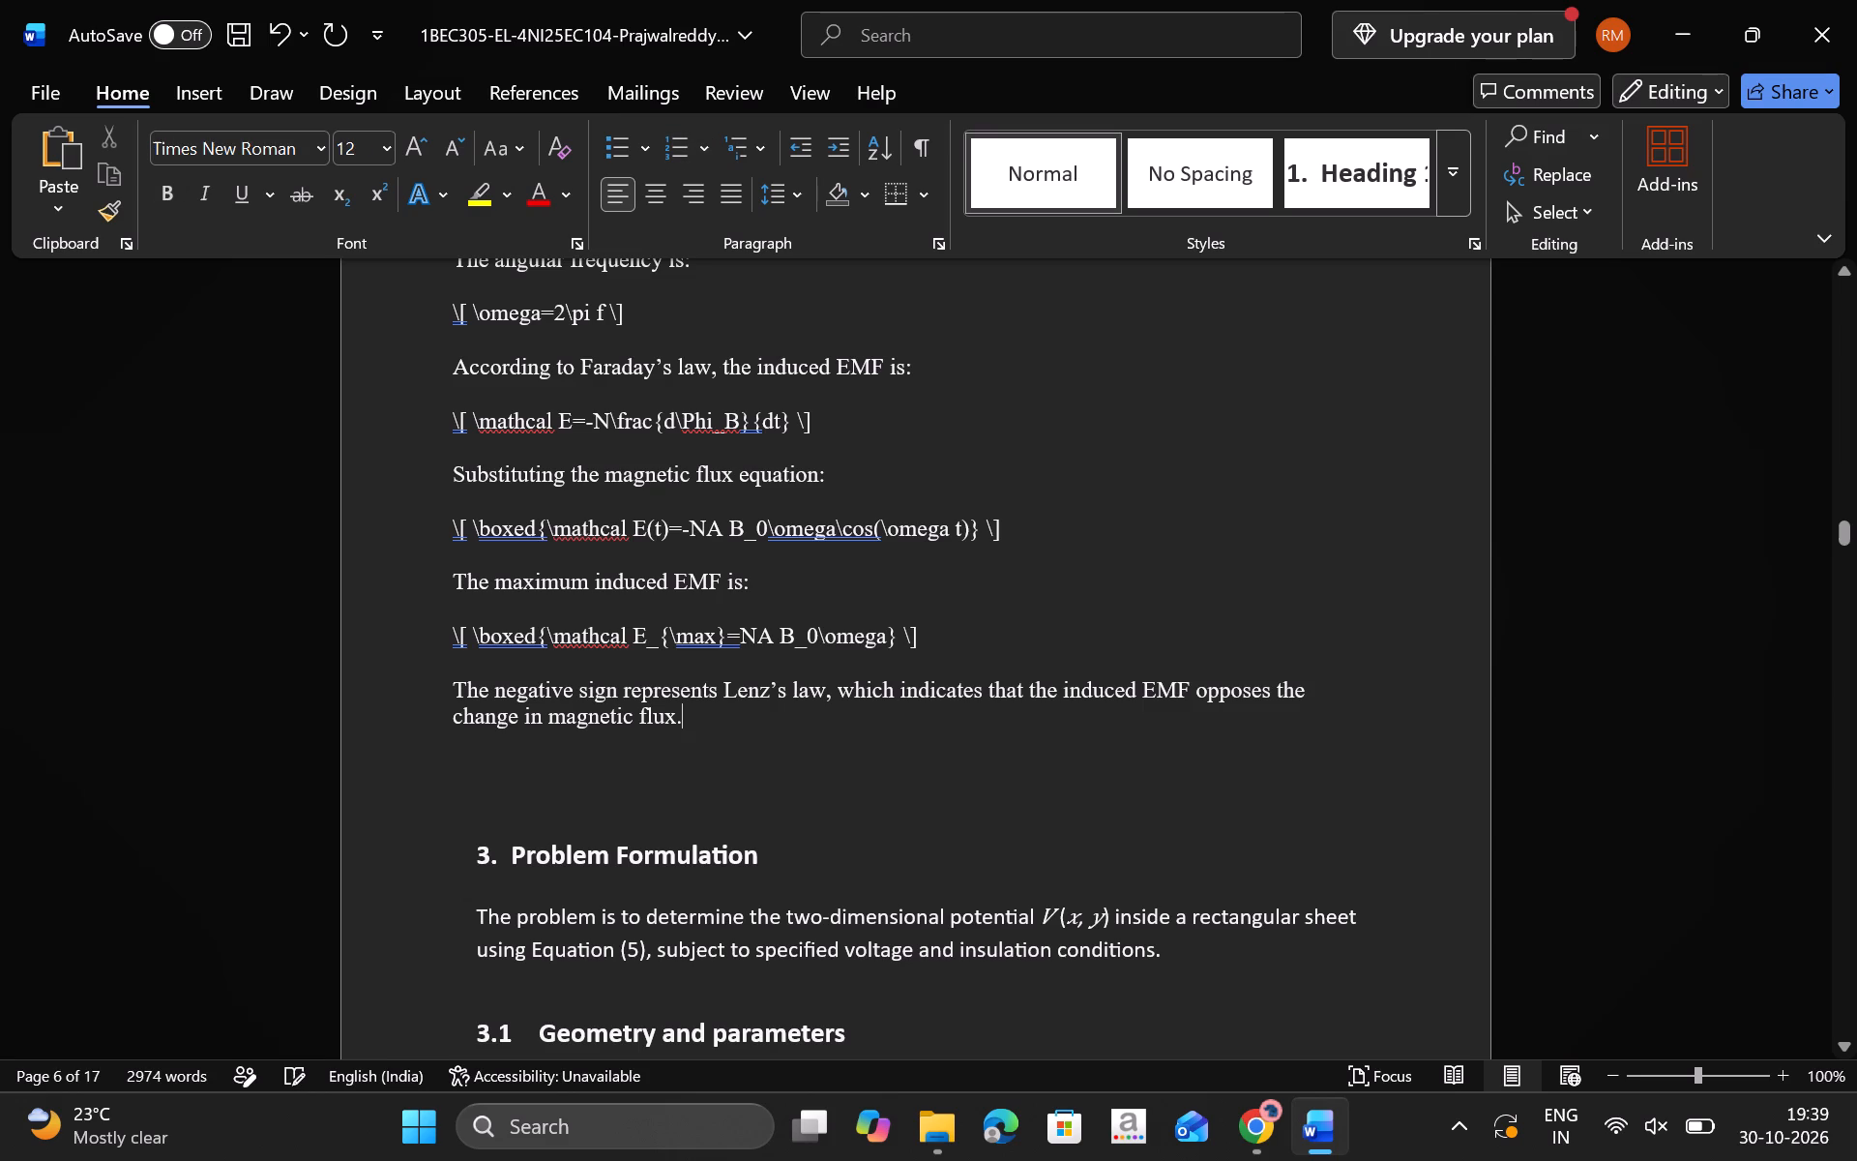
{"action": "key", "text": "Return"}
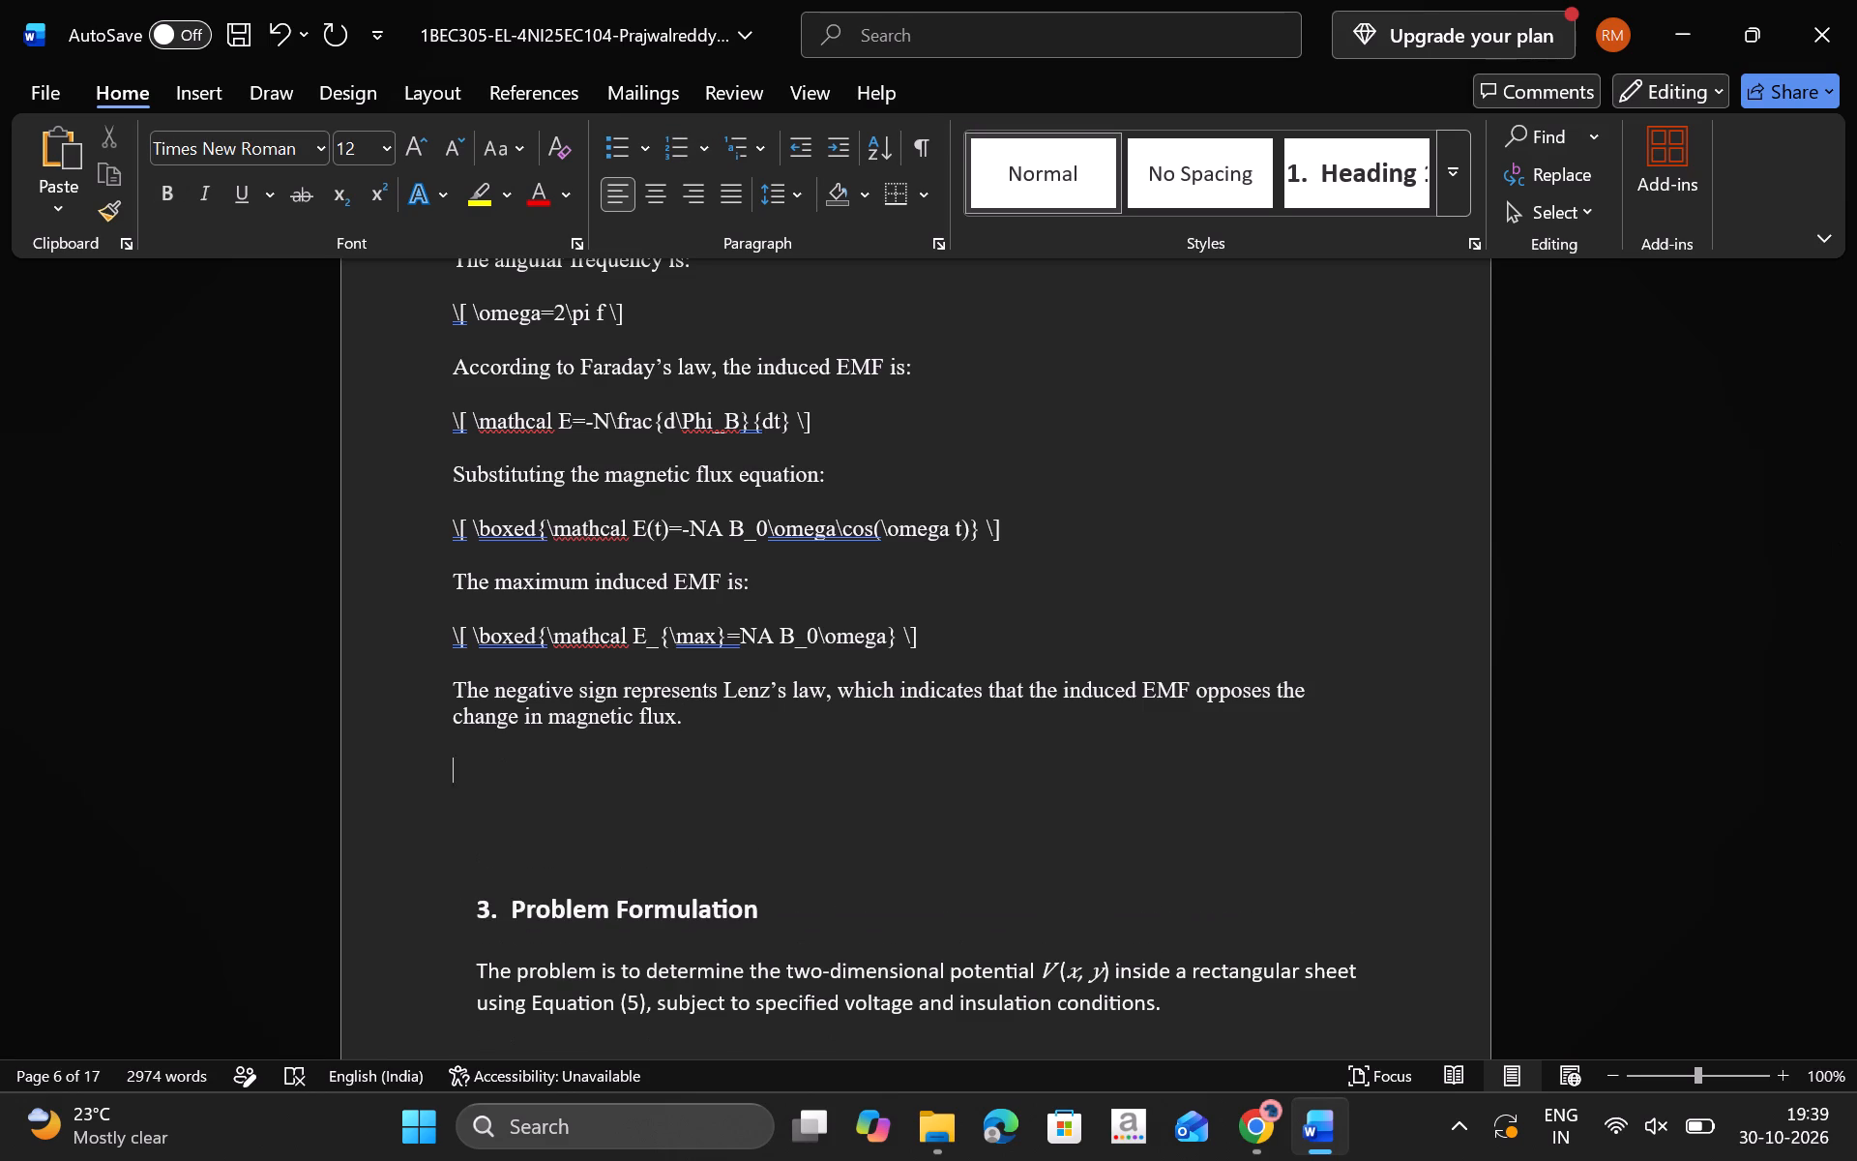
{"action": "key", "text": "Return"}
{"action": "key", "text": "BackSpace"}
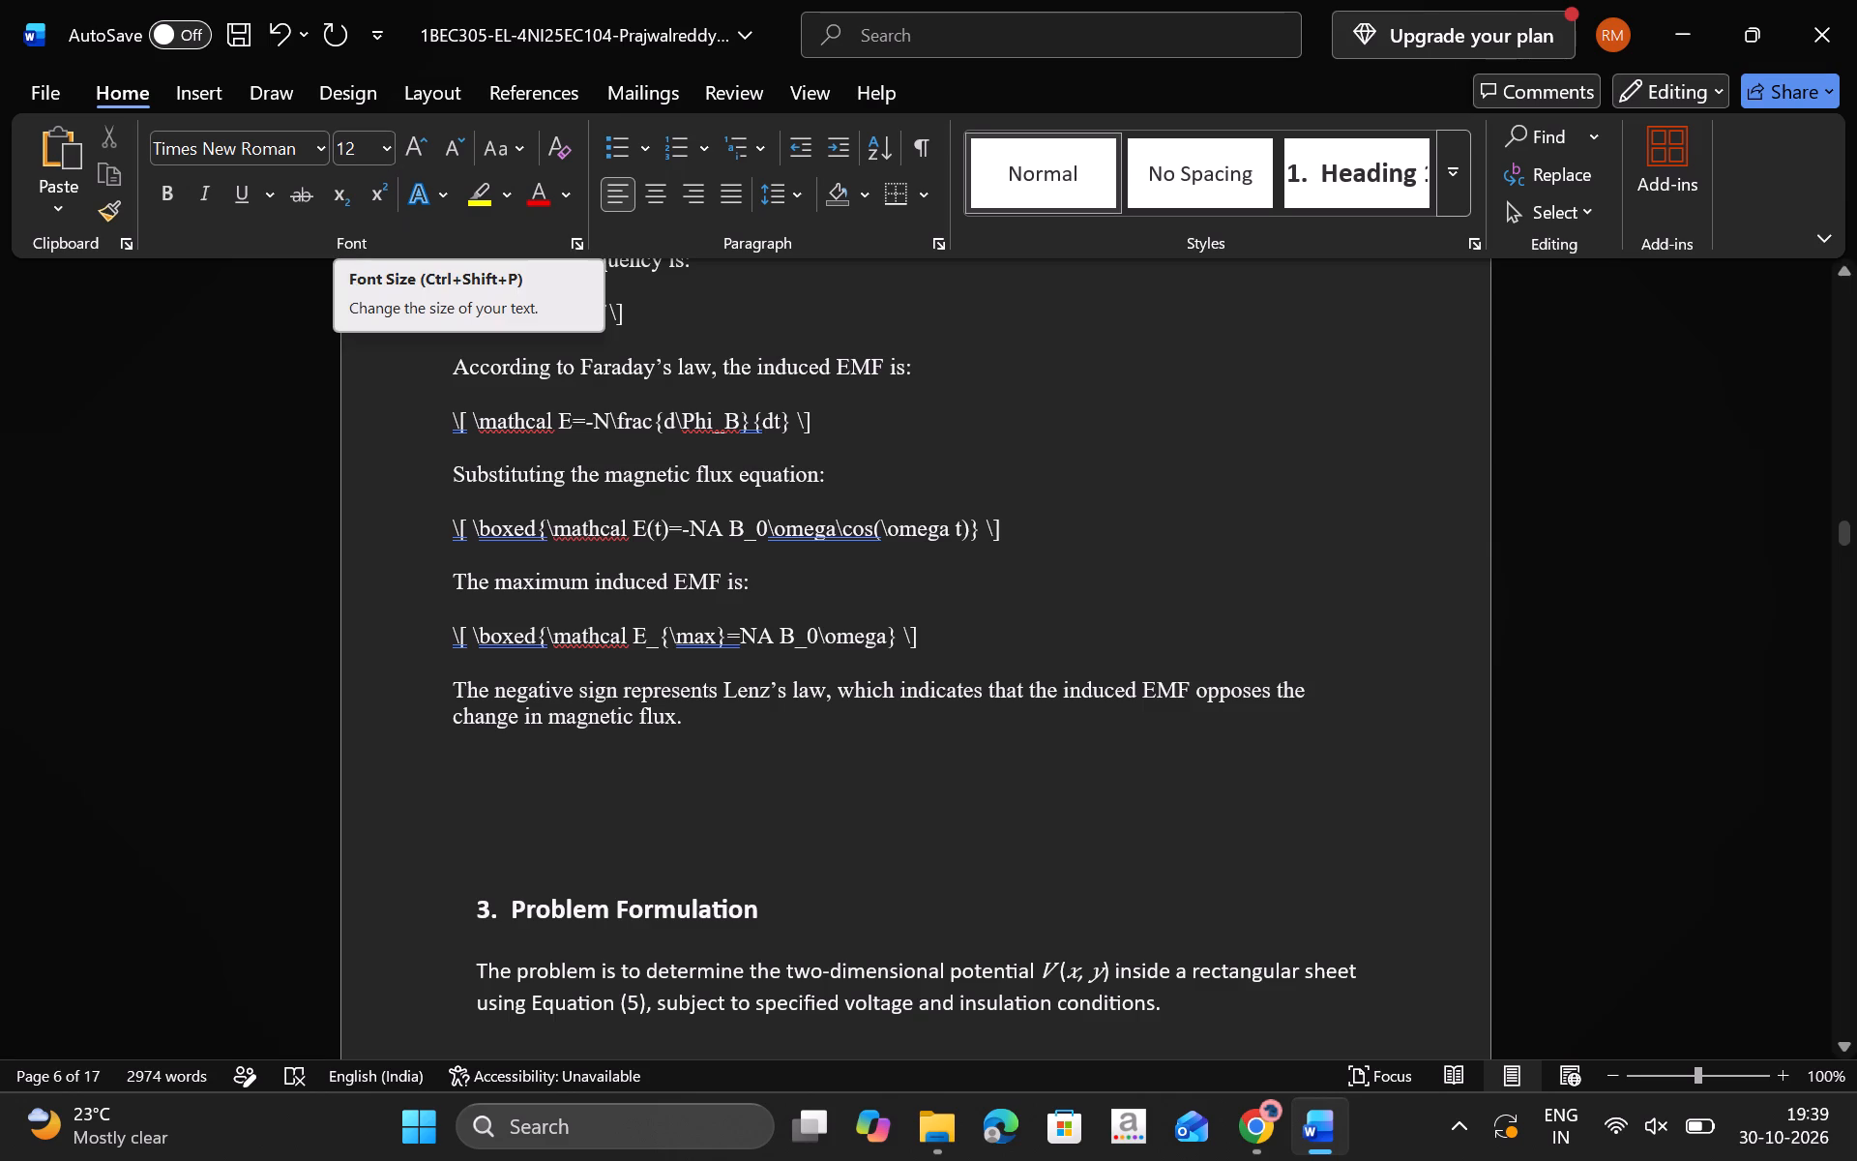
Enter the number 2.2 in bold, 14-point text in the empty paragraph between the Lenz's law sentence and the heading "Problem Formulation".
{"action": "left_click", "coordinate": [486, 916]}
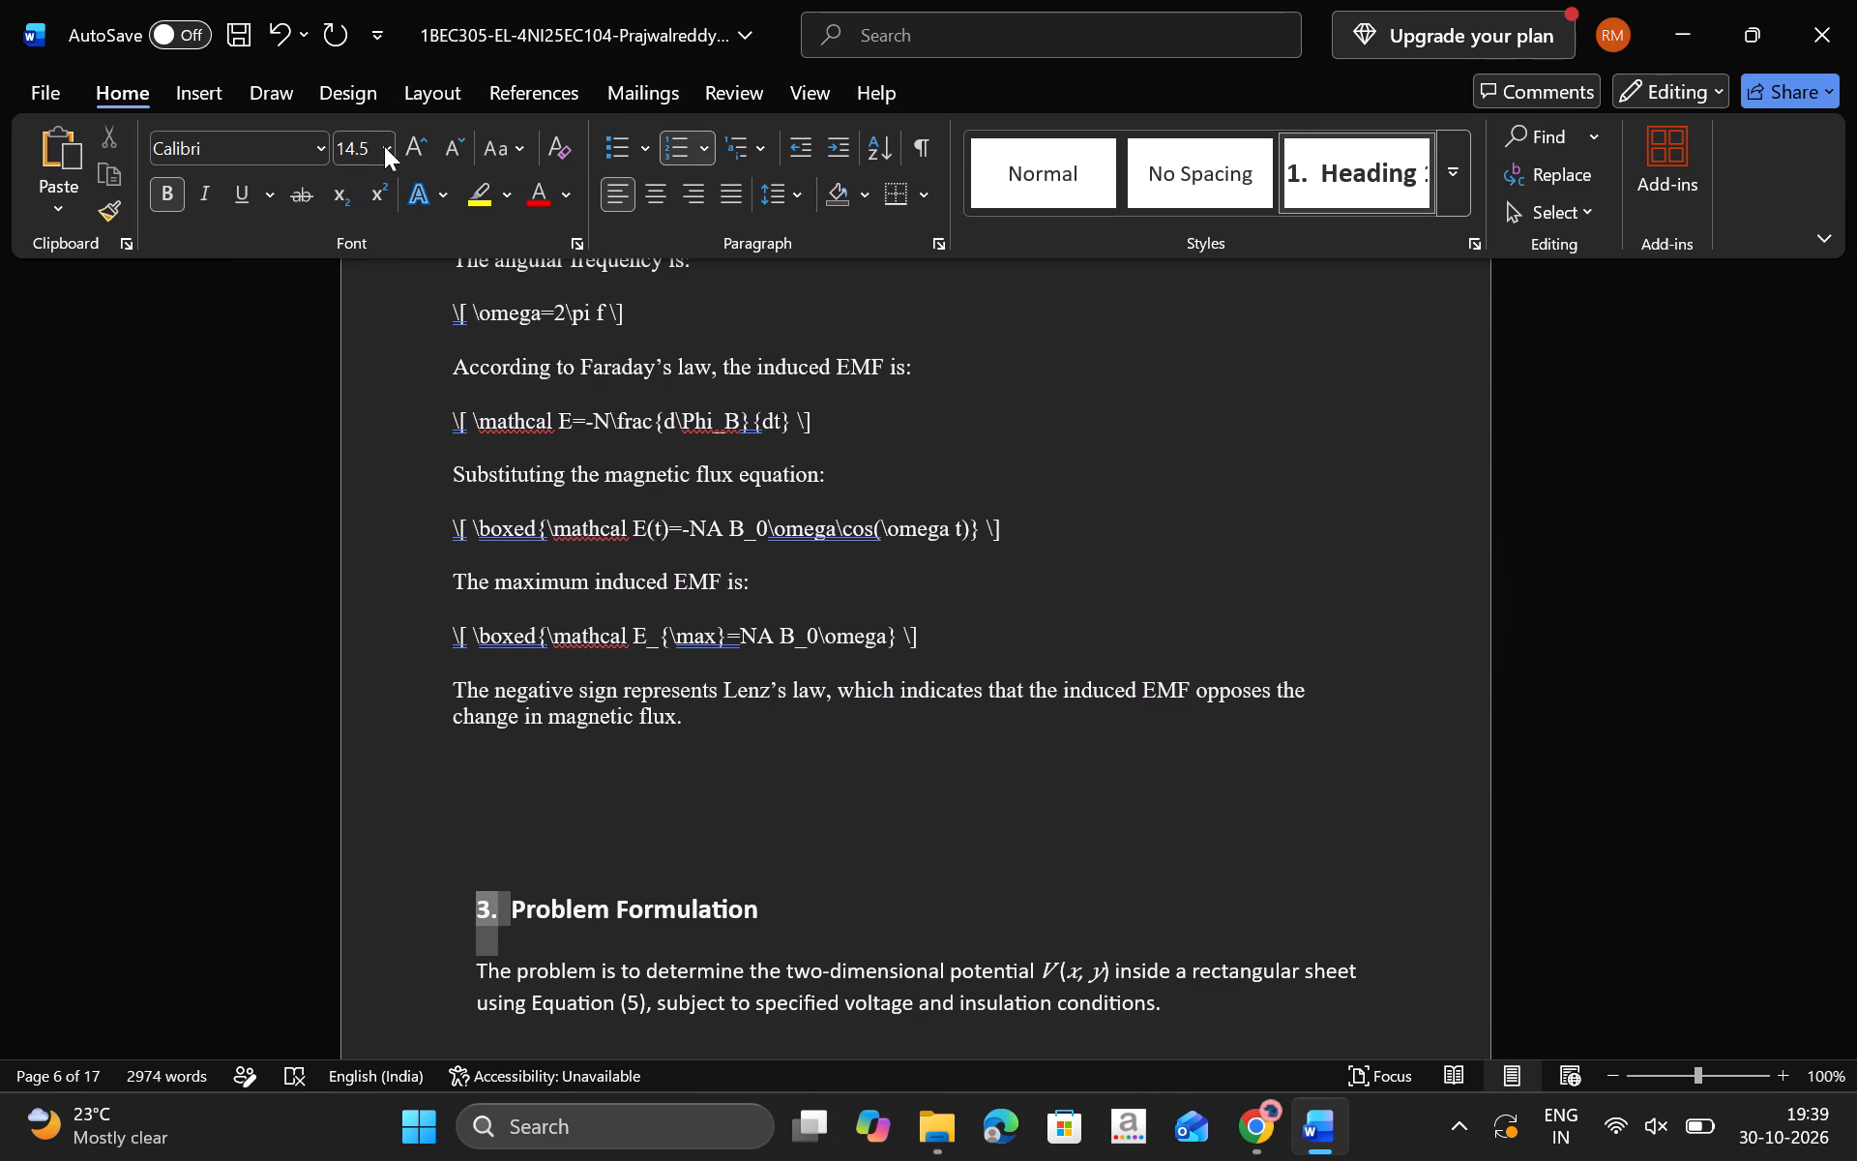
{"action": "left_click", "coordinate": [486, 756]}
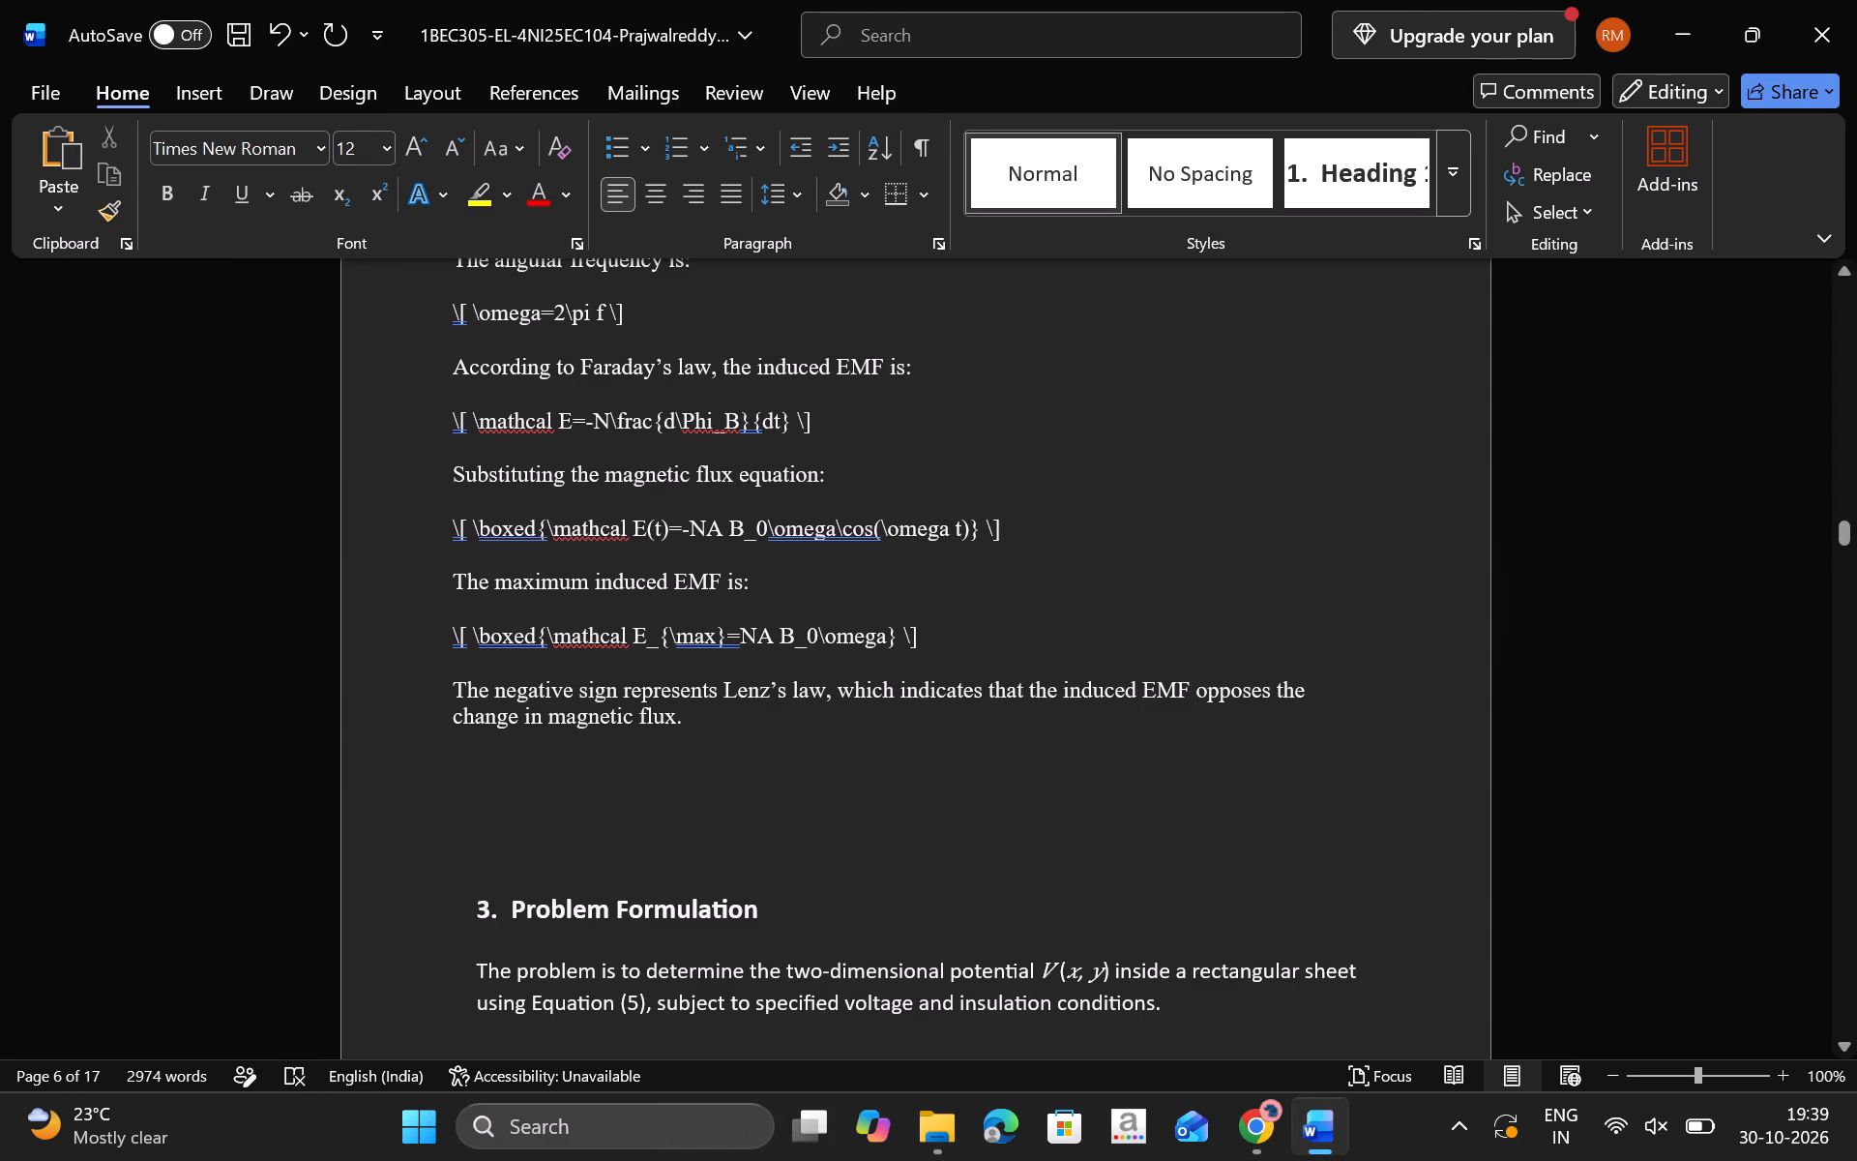
{"action": "left_click", "coordinate": [382, 156]}
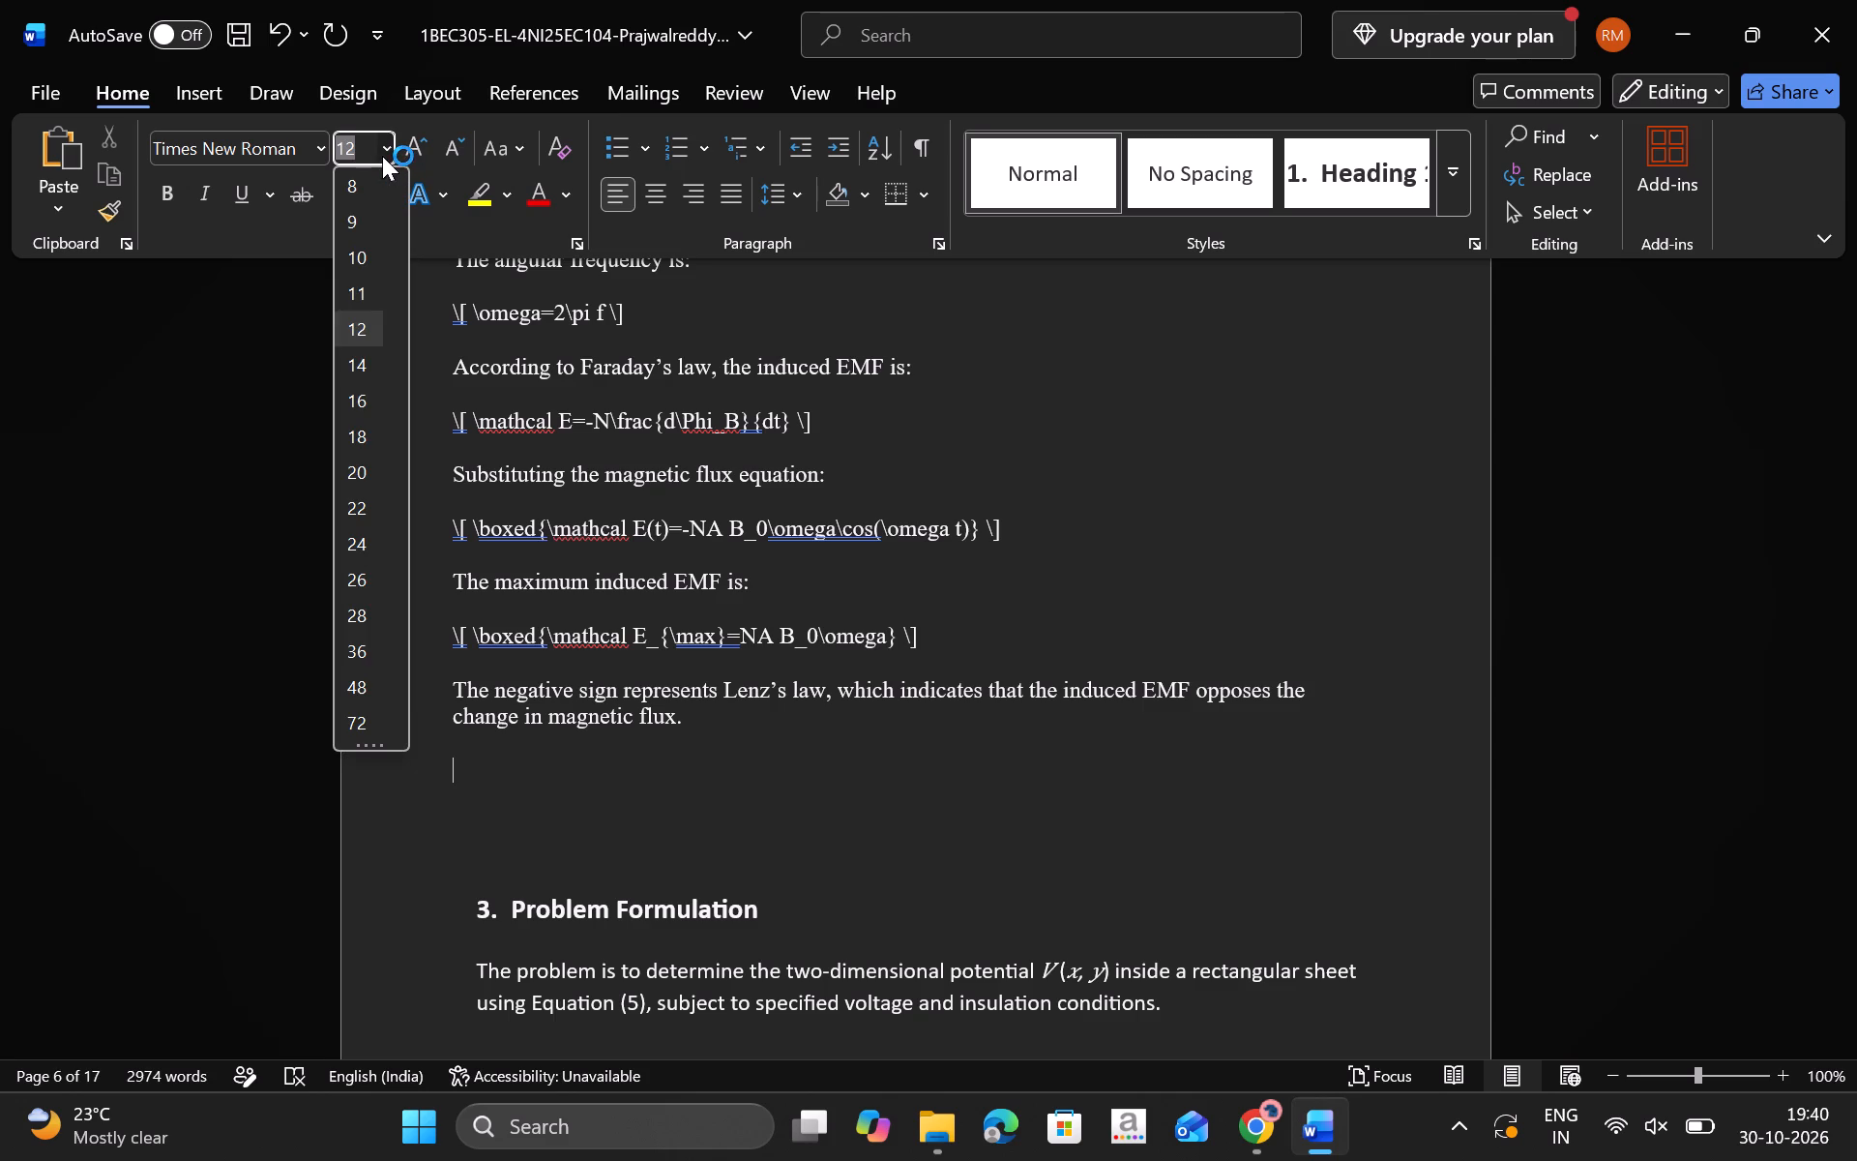
{"action": "left_click", "coordinate": [365, 372]}
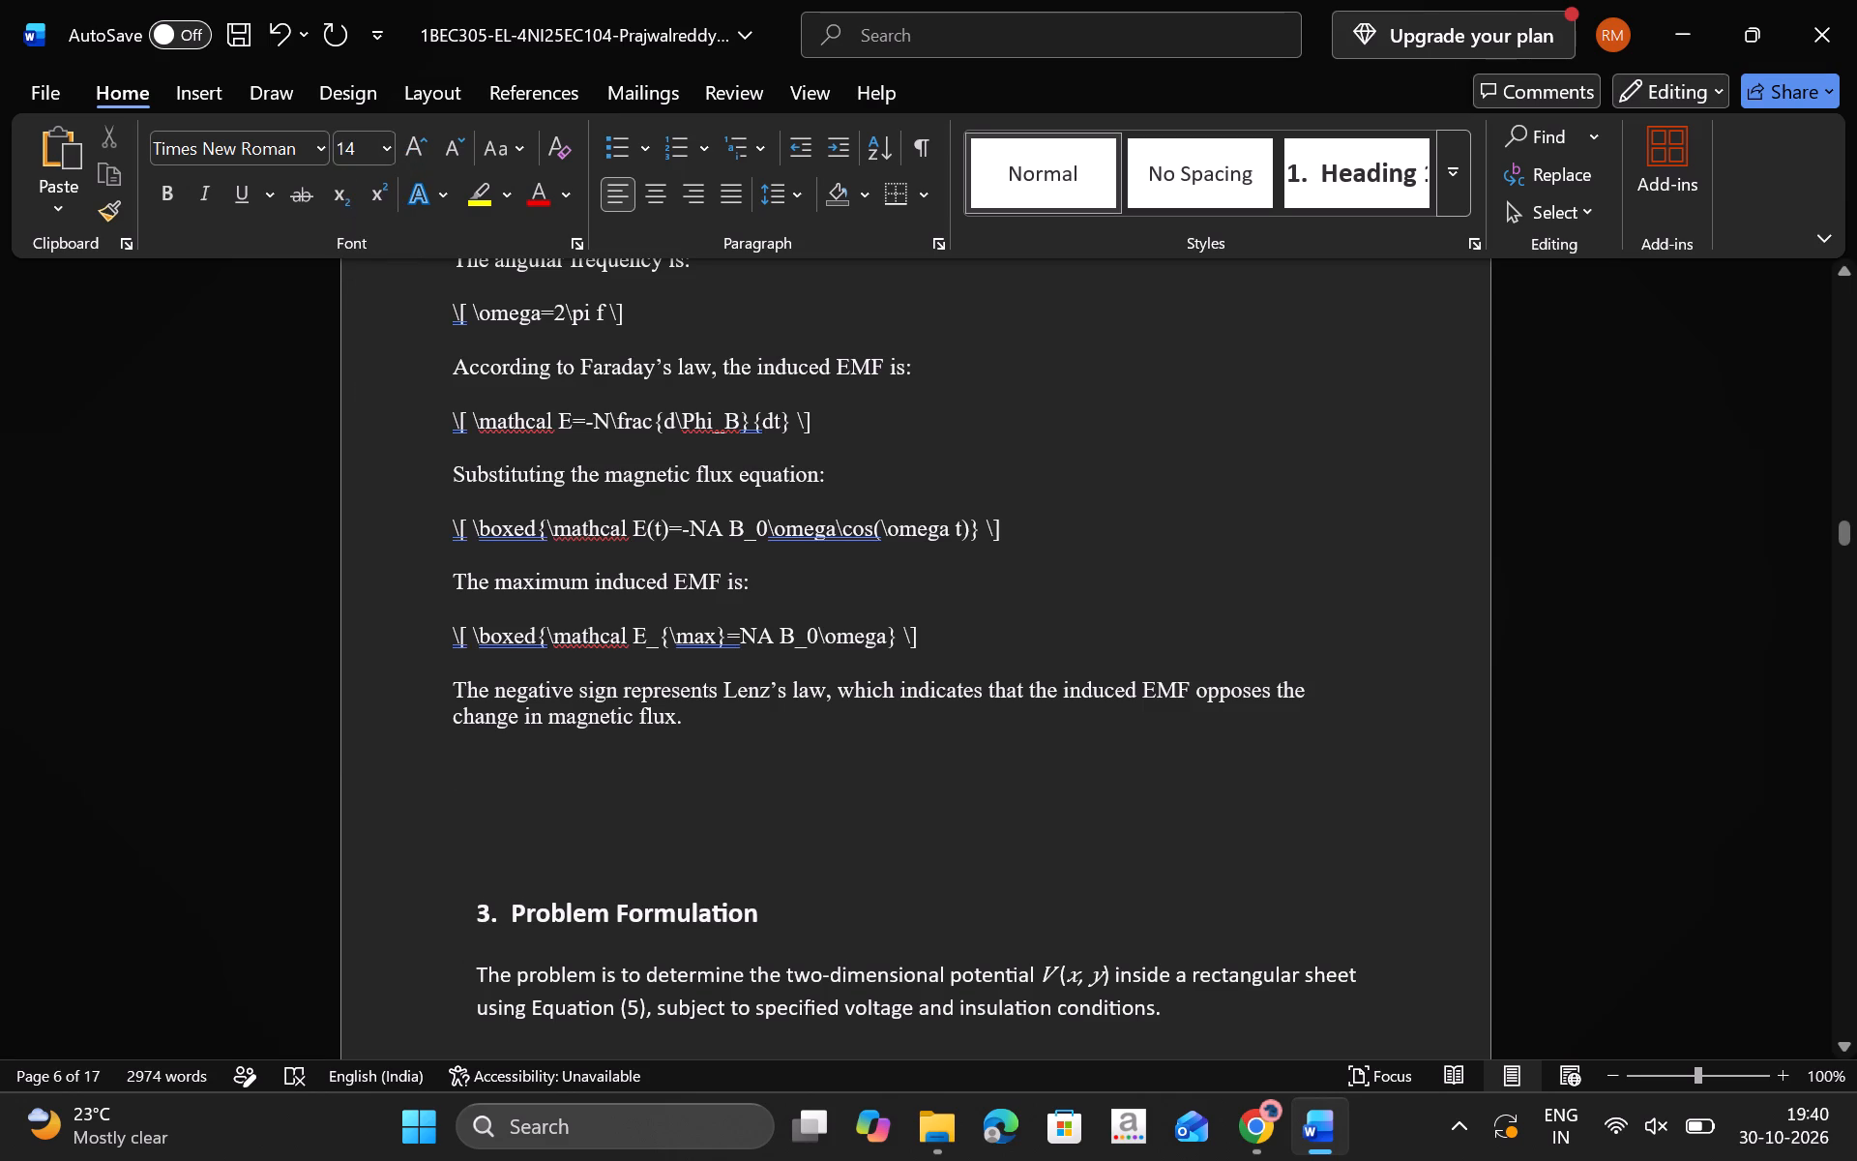
{"action": "key", "text": "2"}
{"action": "key", "text": "BackSpace"}
{"action": "left_click", "coordinate": [173, 198]}
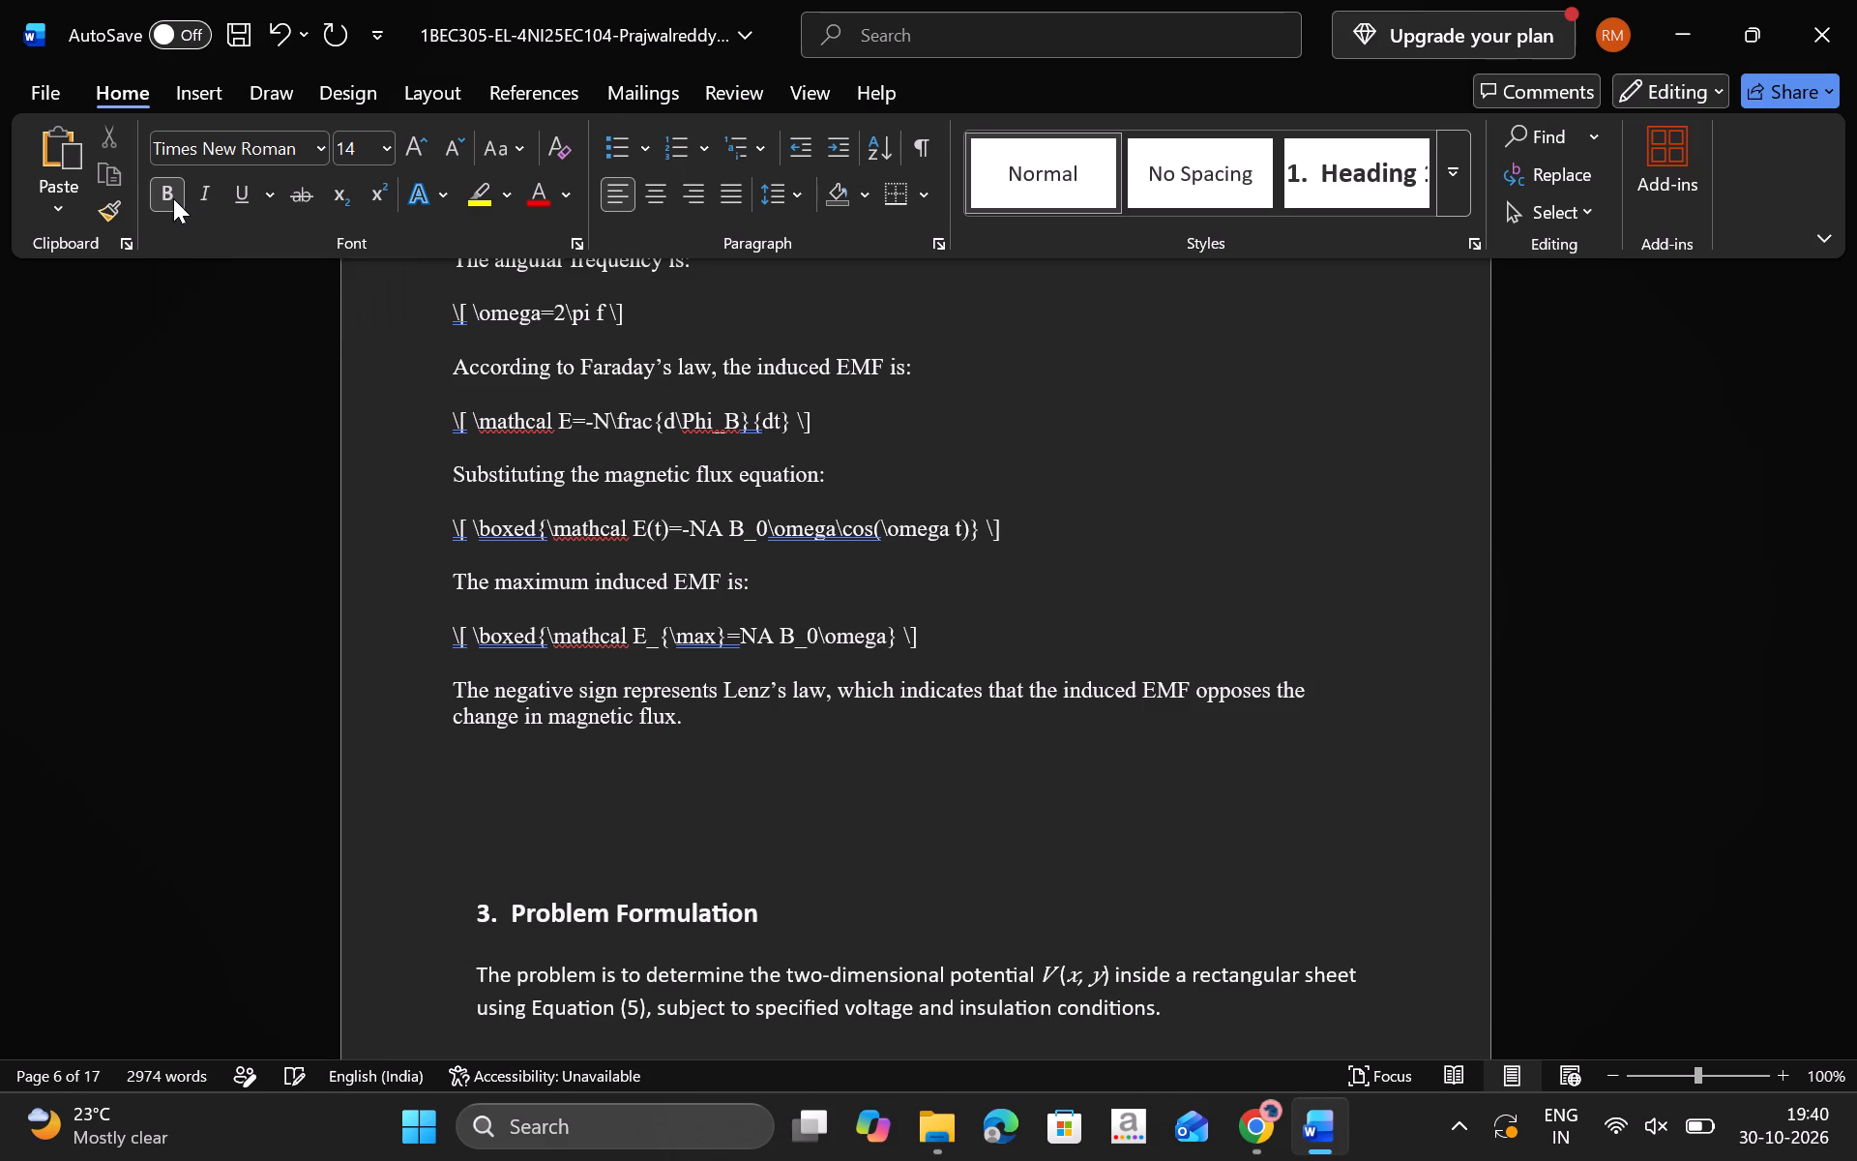
{"action": "key", "text": "2"}
{"action": "type", "text": ".2"}
{"action": "key", "text": "space"}
Insert a leading space before the number 2.2, checking its alignment against heading 2.1 "Conduction and Governing Equation".
{"action": "scroll", "coordinate": [904, 658], "scroll_direction": "up", "scroll_amount": 4}
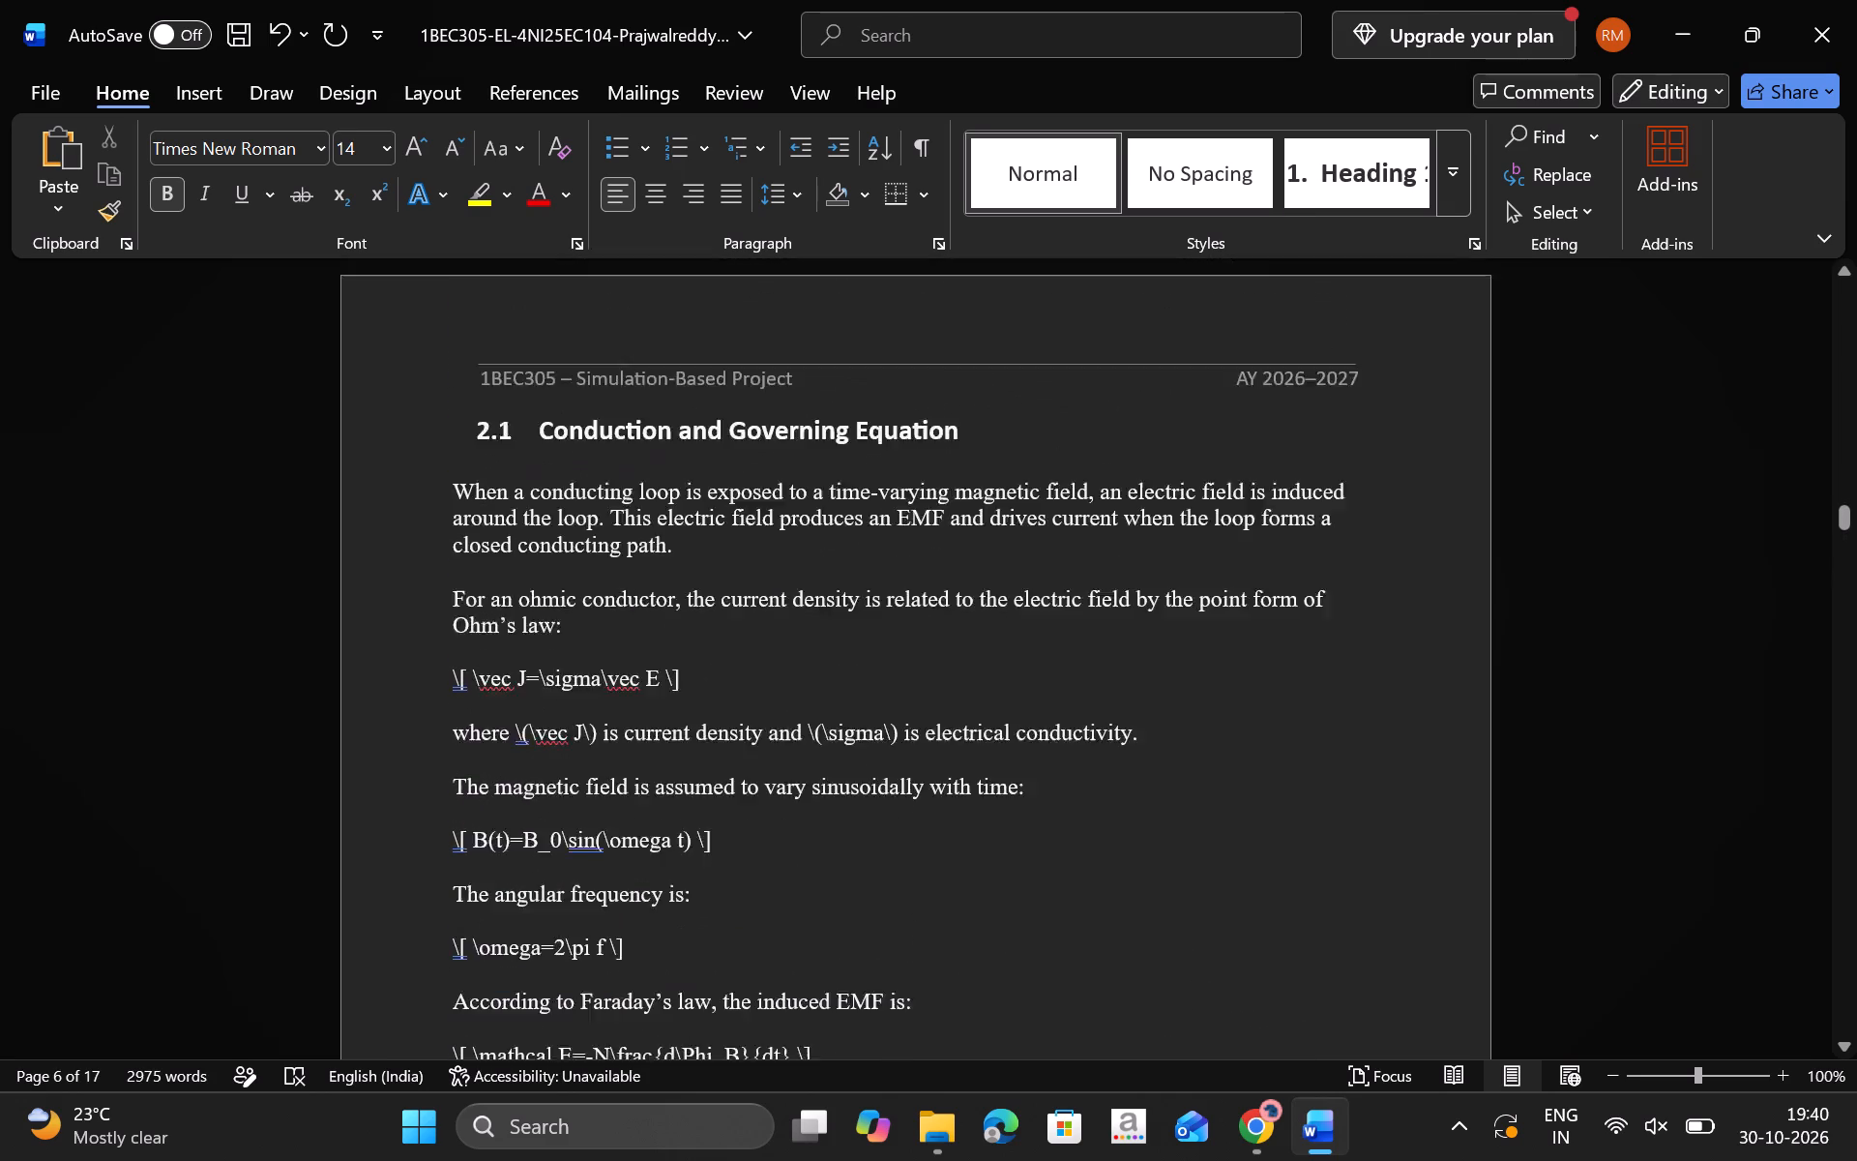
{"action": "scroll", "coordinate": [904, 658], "scroll_direction": "up", "scroll_amount": 1}
{"action": "scroll", "coordinate": [904, 658], "scroll_direction": "down", "scroll_amount": 5}
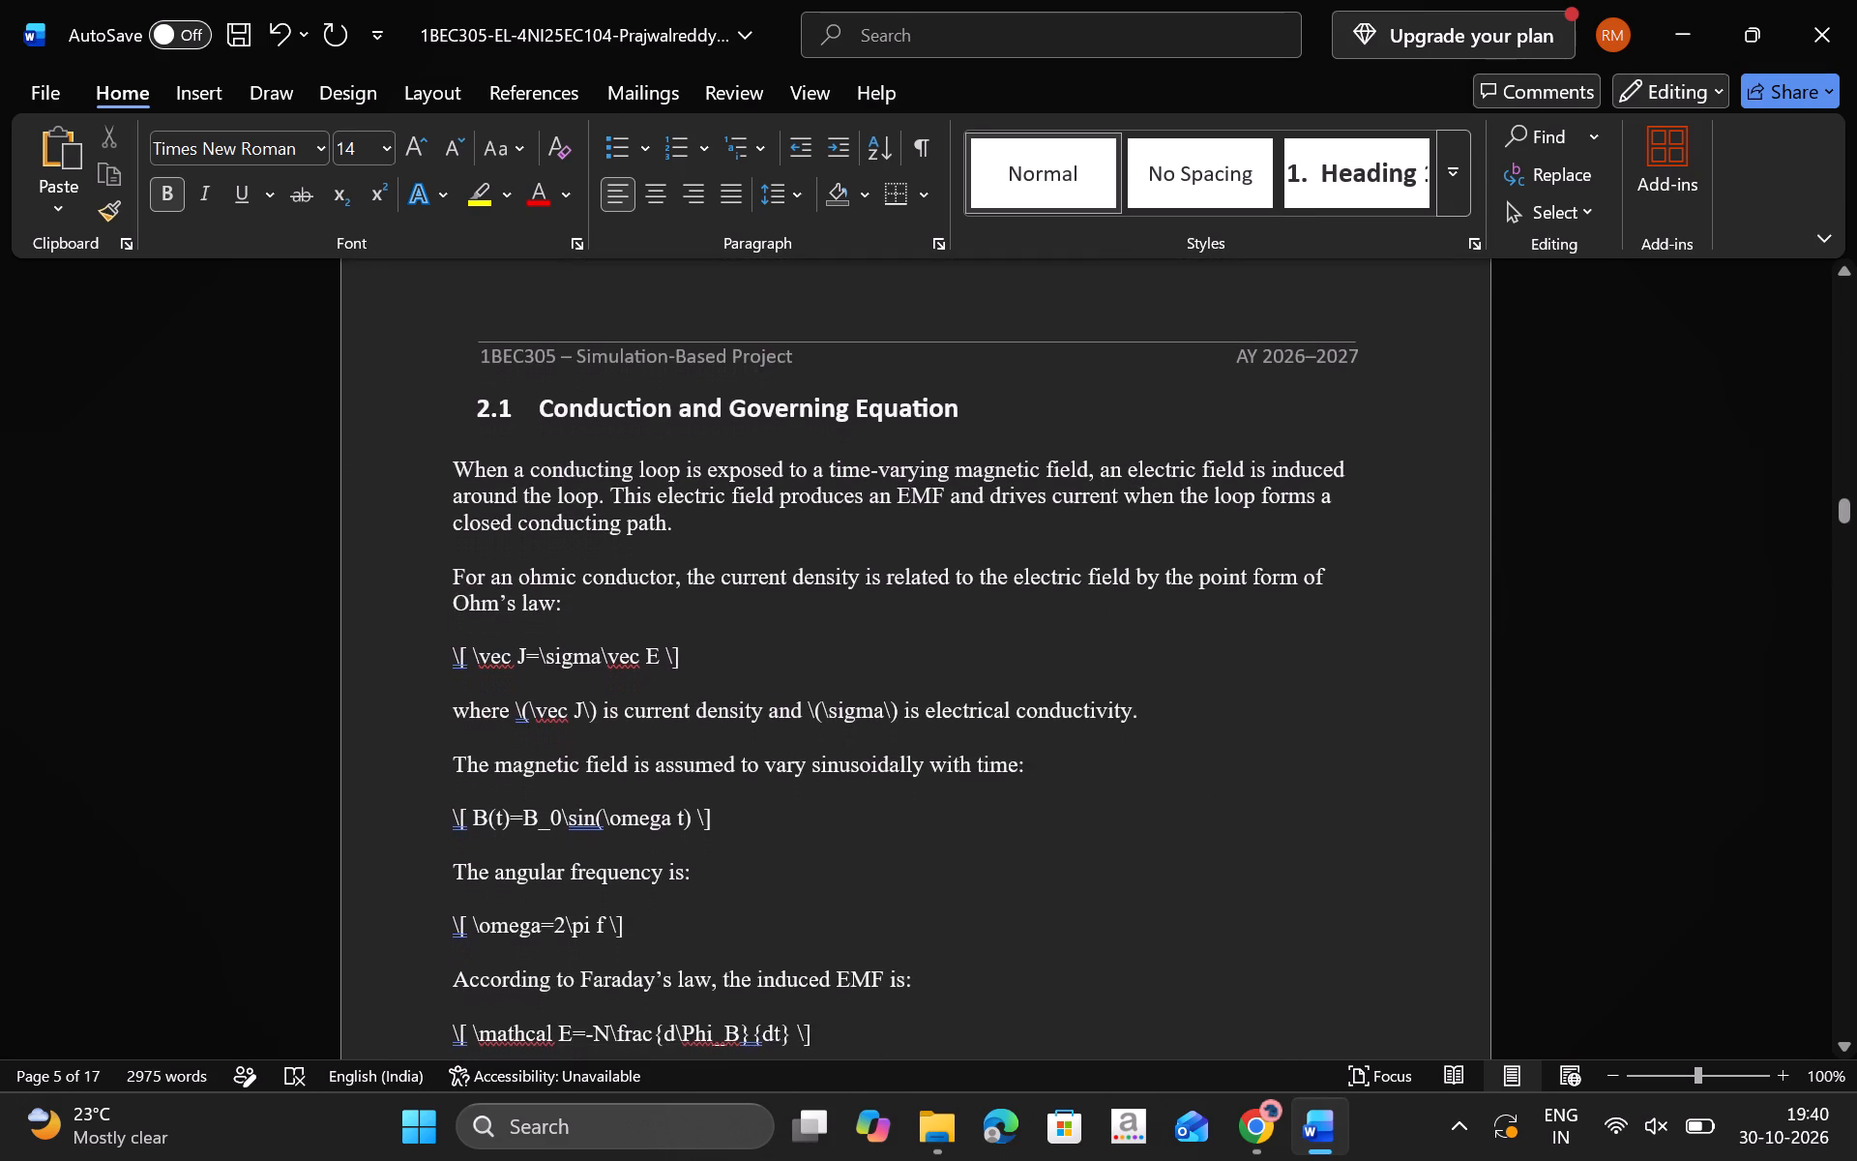
{"action": "scroll", "coordinate": [904, 658], "scroll_direction": "down", "scroll_amount": 4}
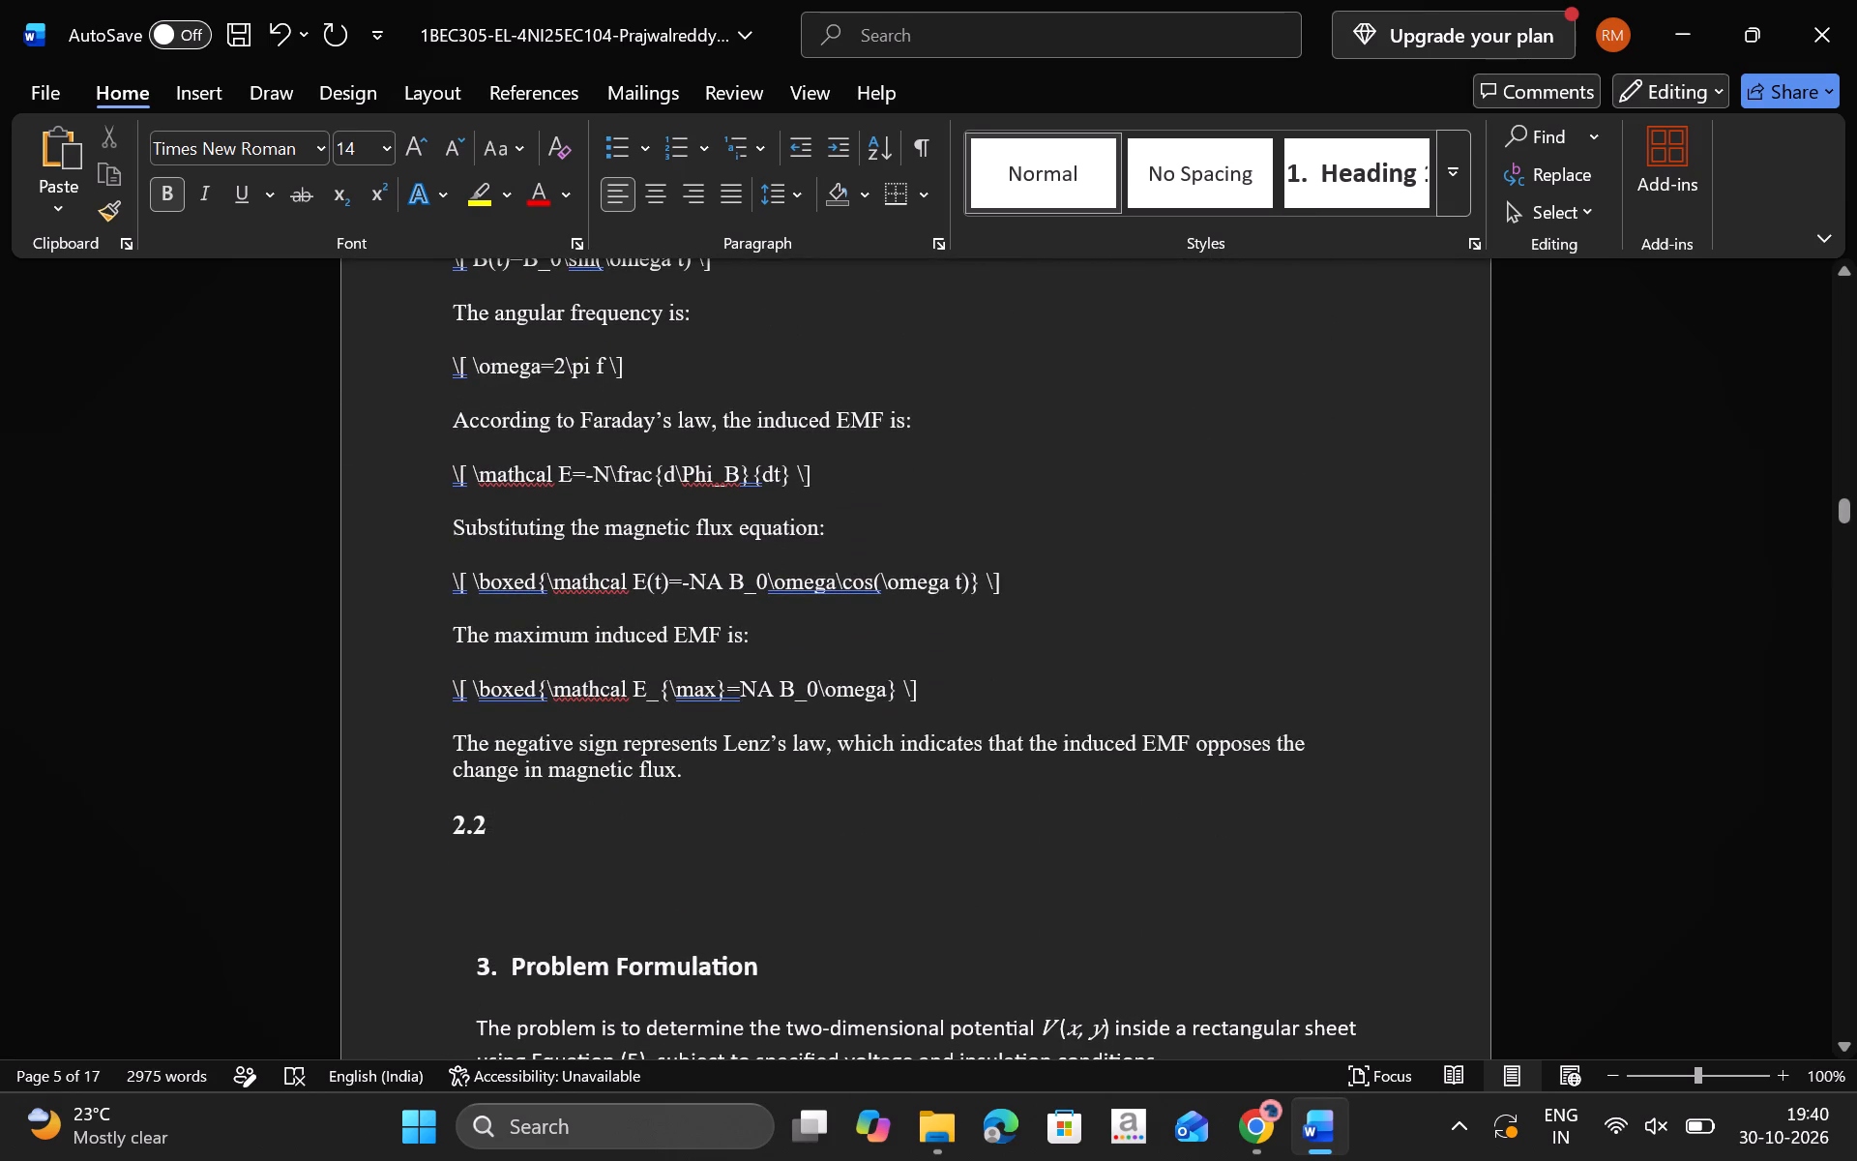
{"action": "left_click", "coordinate": [441, 818]}
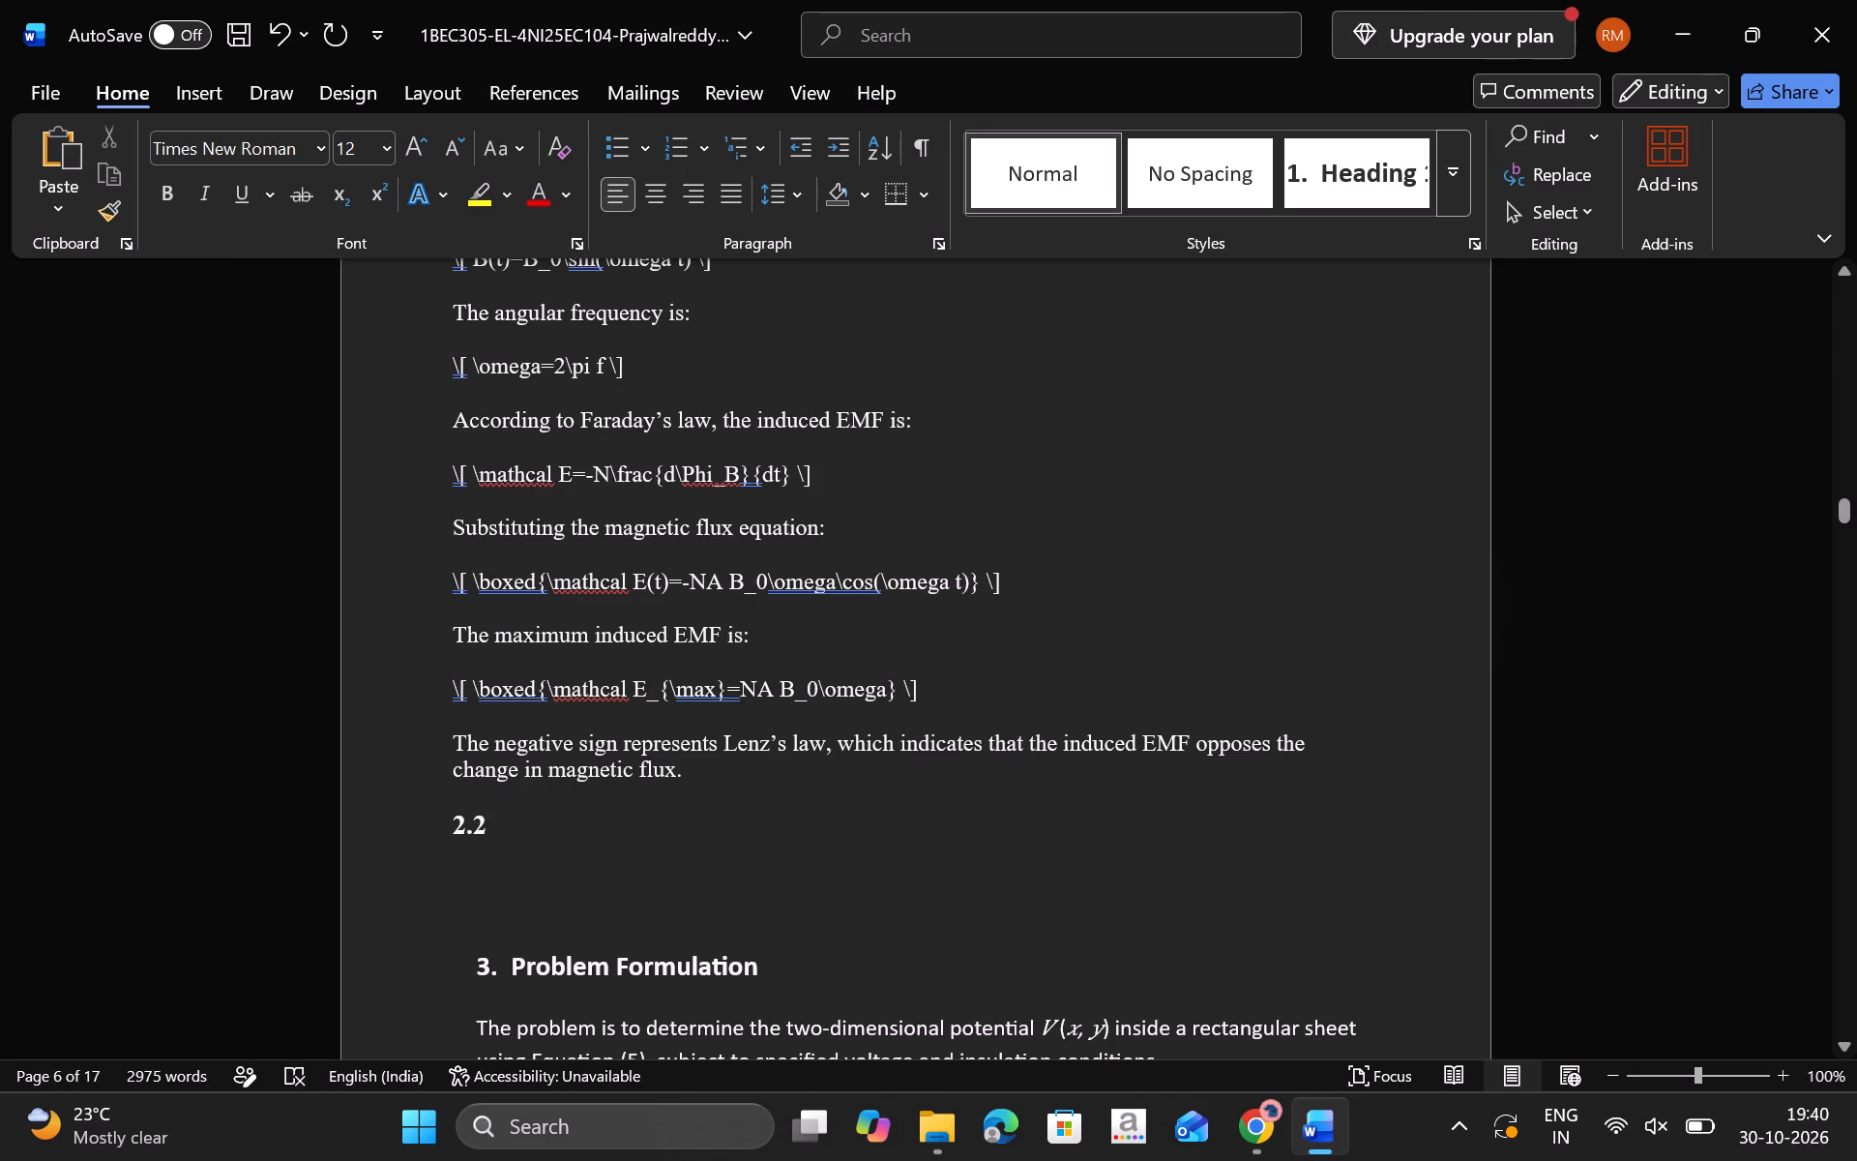
{"action": "left_click", "coordinate": [450, 825]}
{"action": "key", "text": "space"}
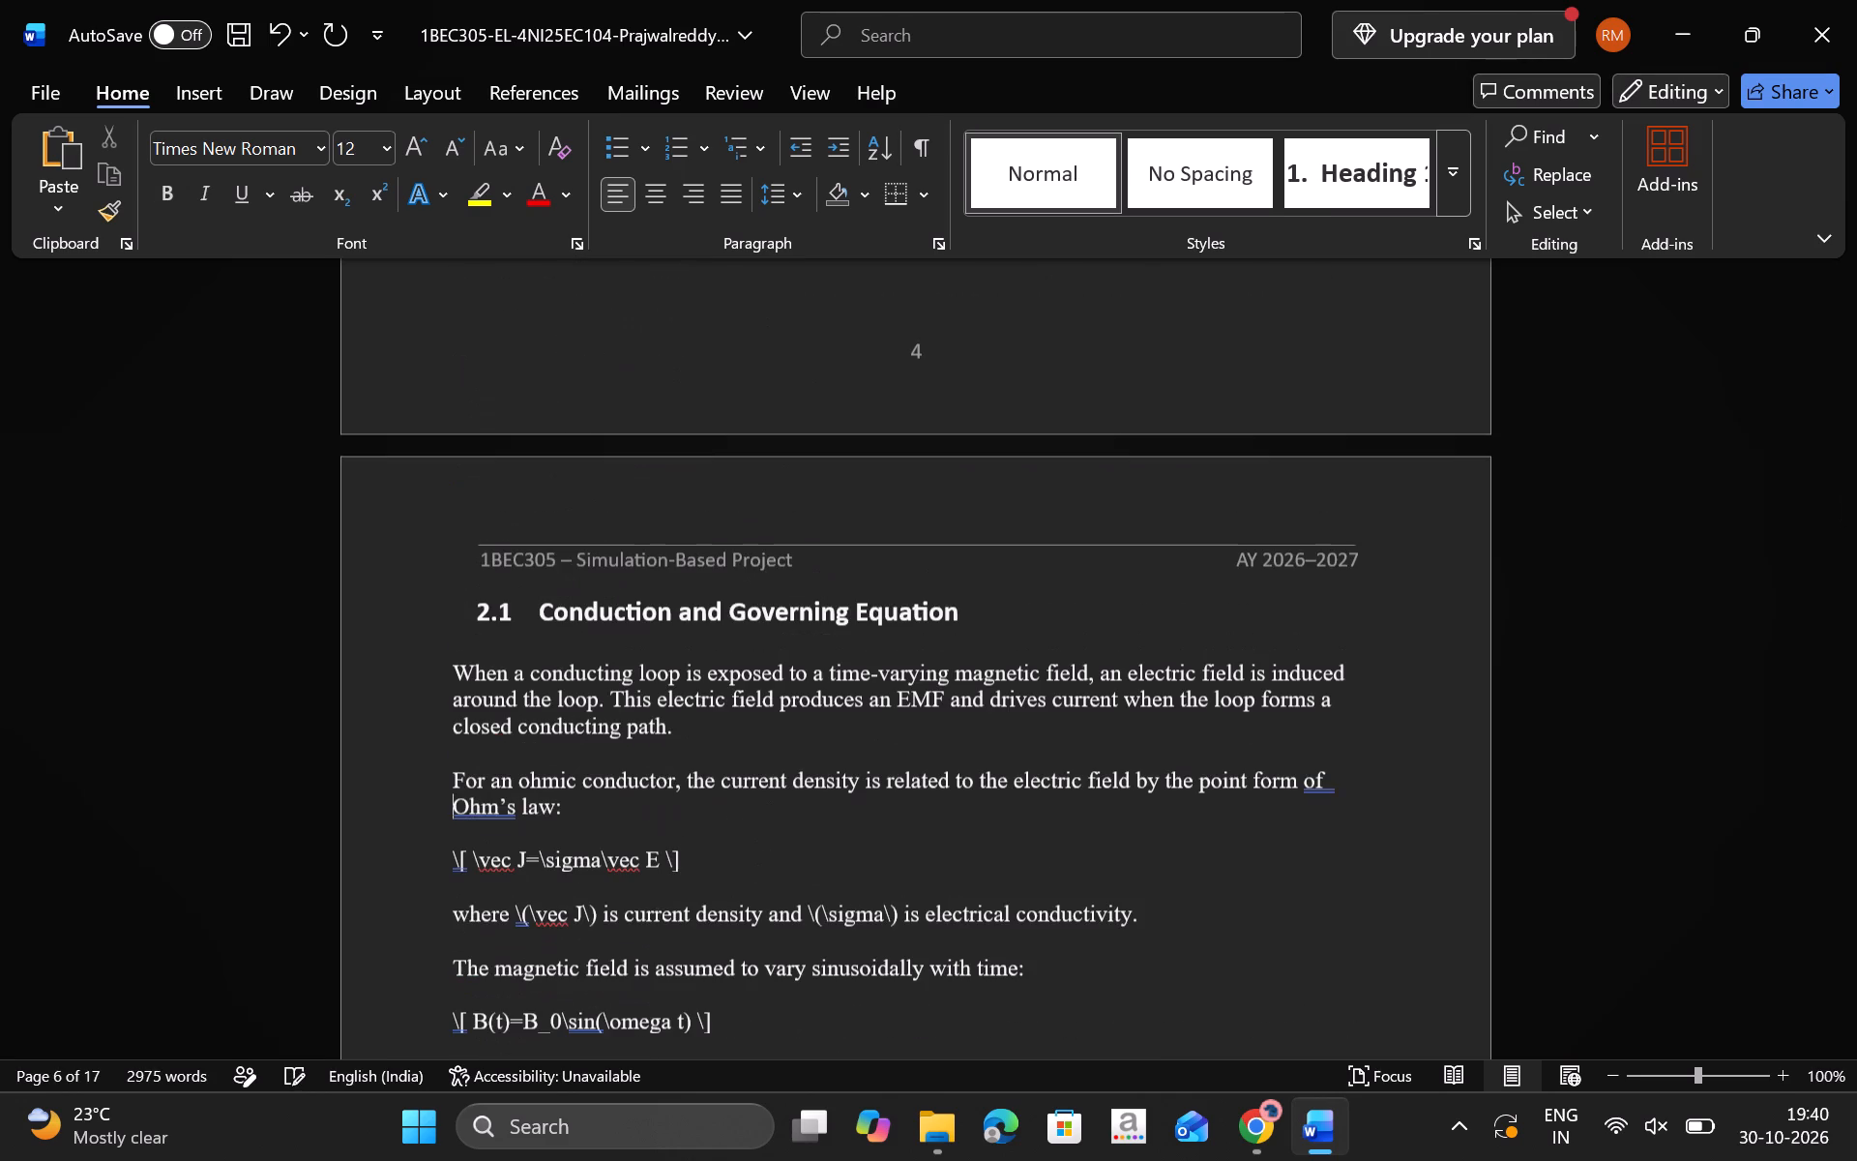
{"action": "scroll", "coordinate": [450, 825], "scroll_direction": "down", "scroll_amount": 6}
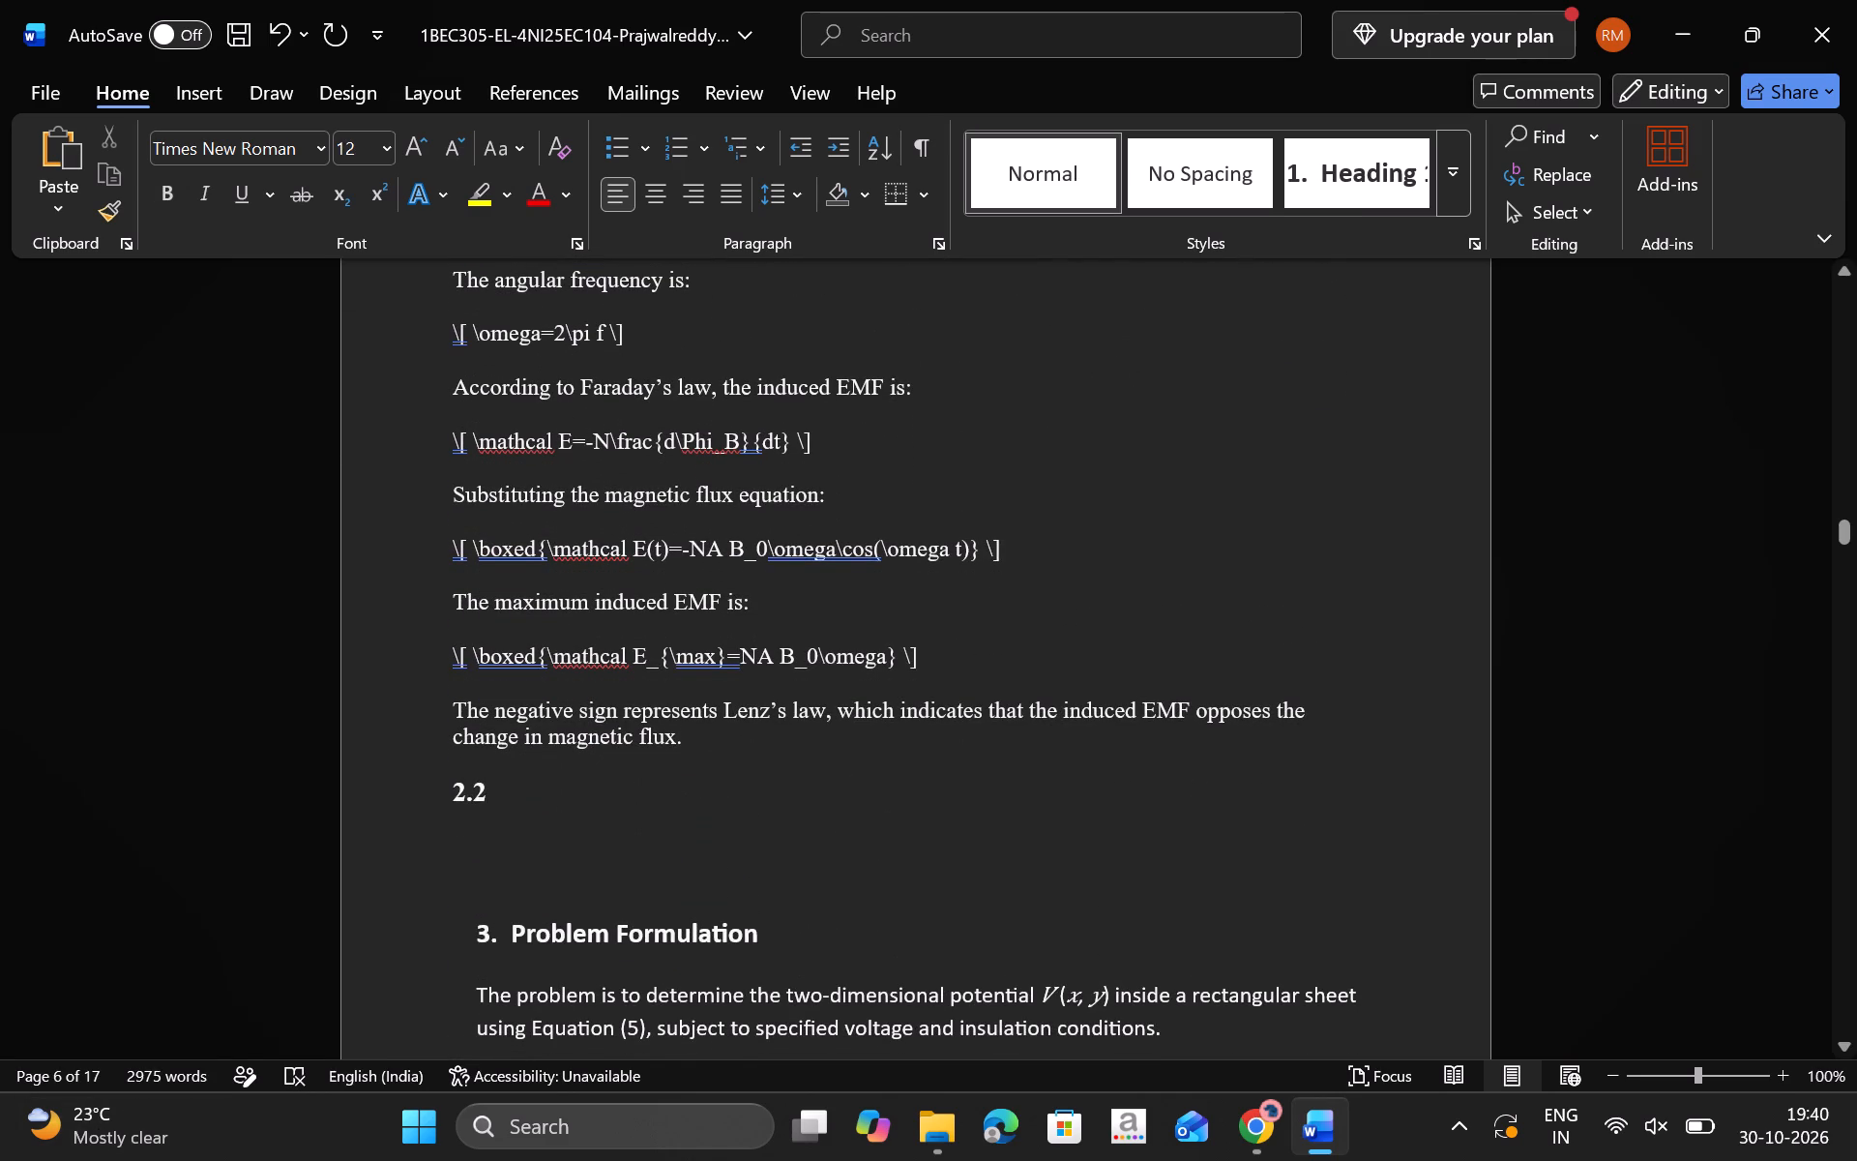
{"action": "left_click", "coordinate": [457, 786]}
{"action": "key", "text": "space"}
Add an extra space after the number 2.2, comparing its spacing with heading 2.1.
{"action": "left_click", "coordinate": [532, 793]}
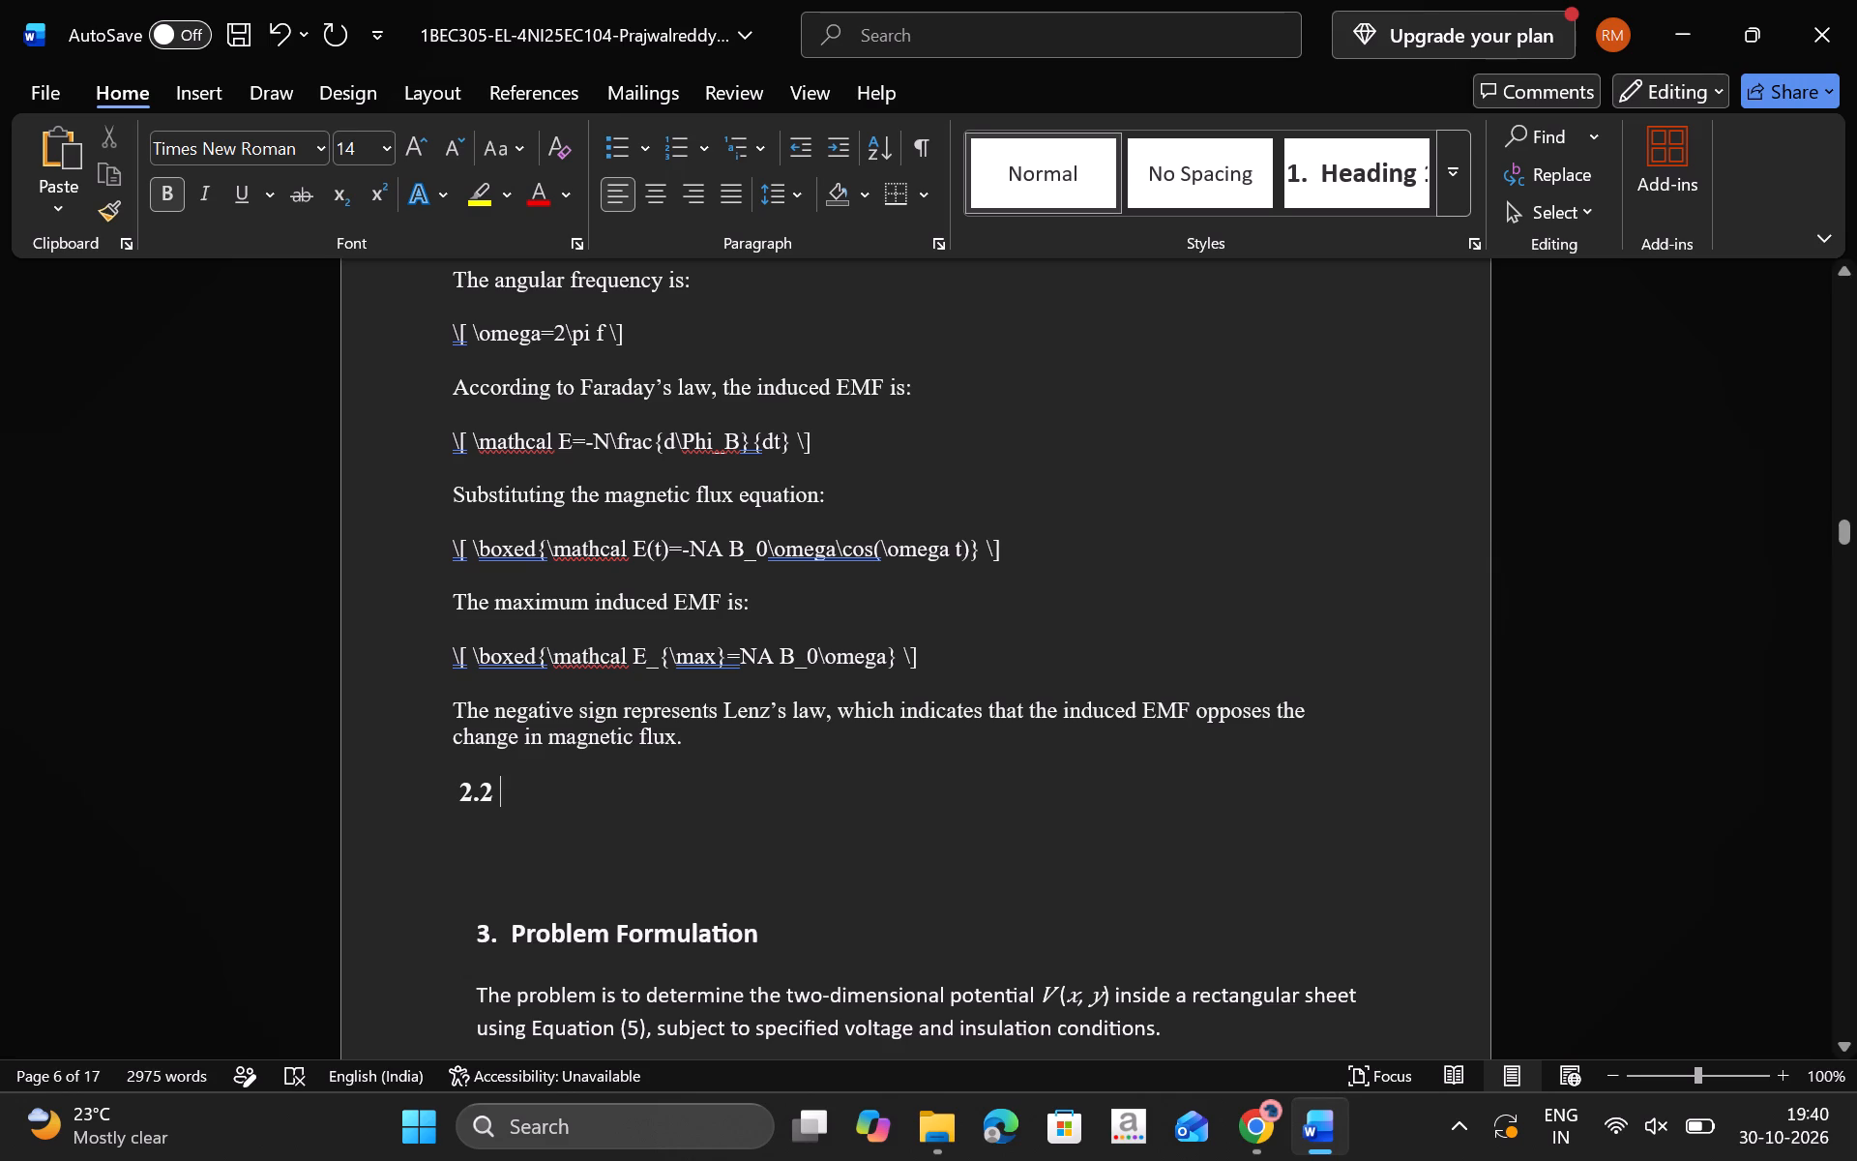
{"action": "scroll", "coordinate": [764, 552], "scroll_direction": "up", "scroll_amount": 5}
{"action": "scroll", "coordinate": [764, 552], "scroll_direction": "down", "scroll_amount": 1}
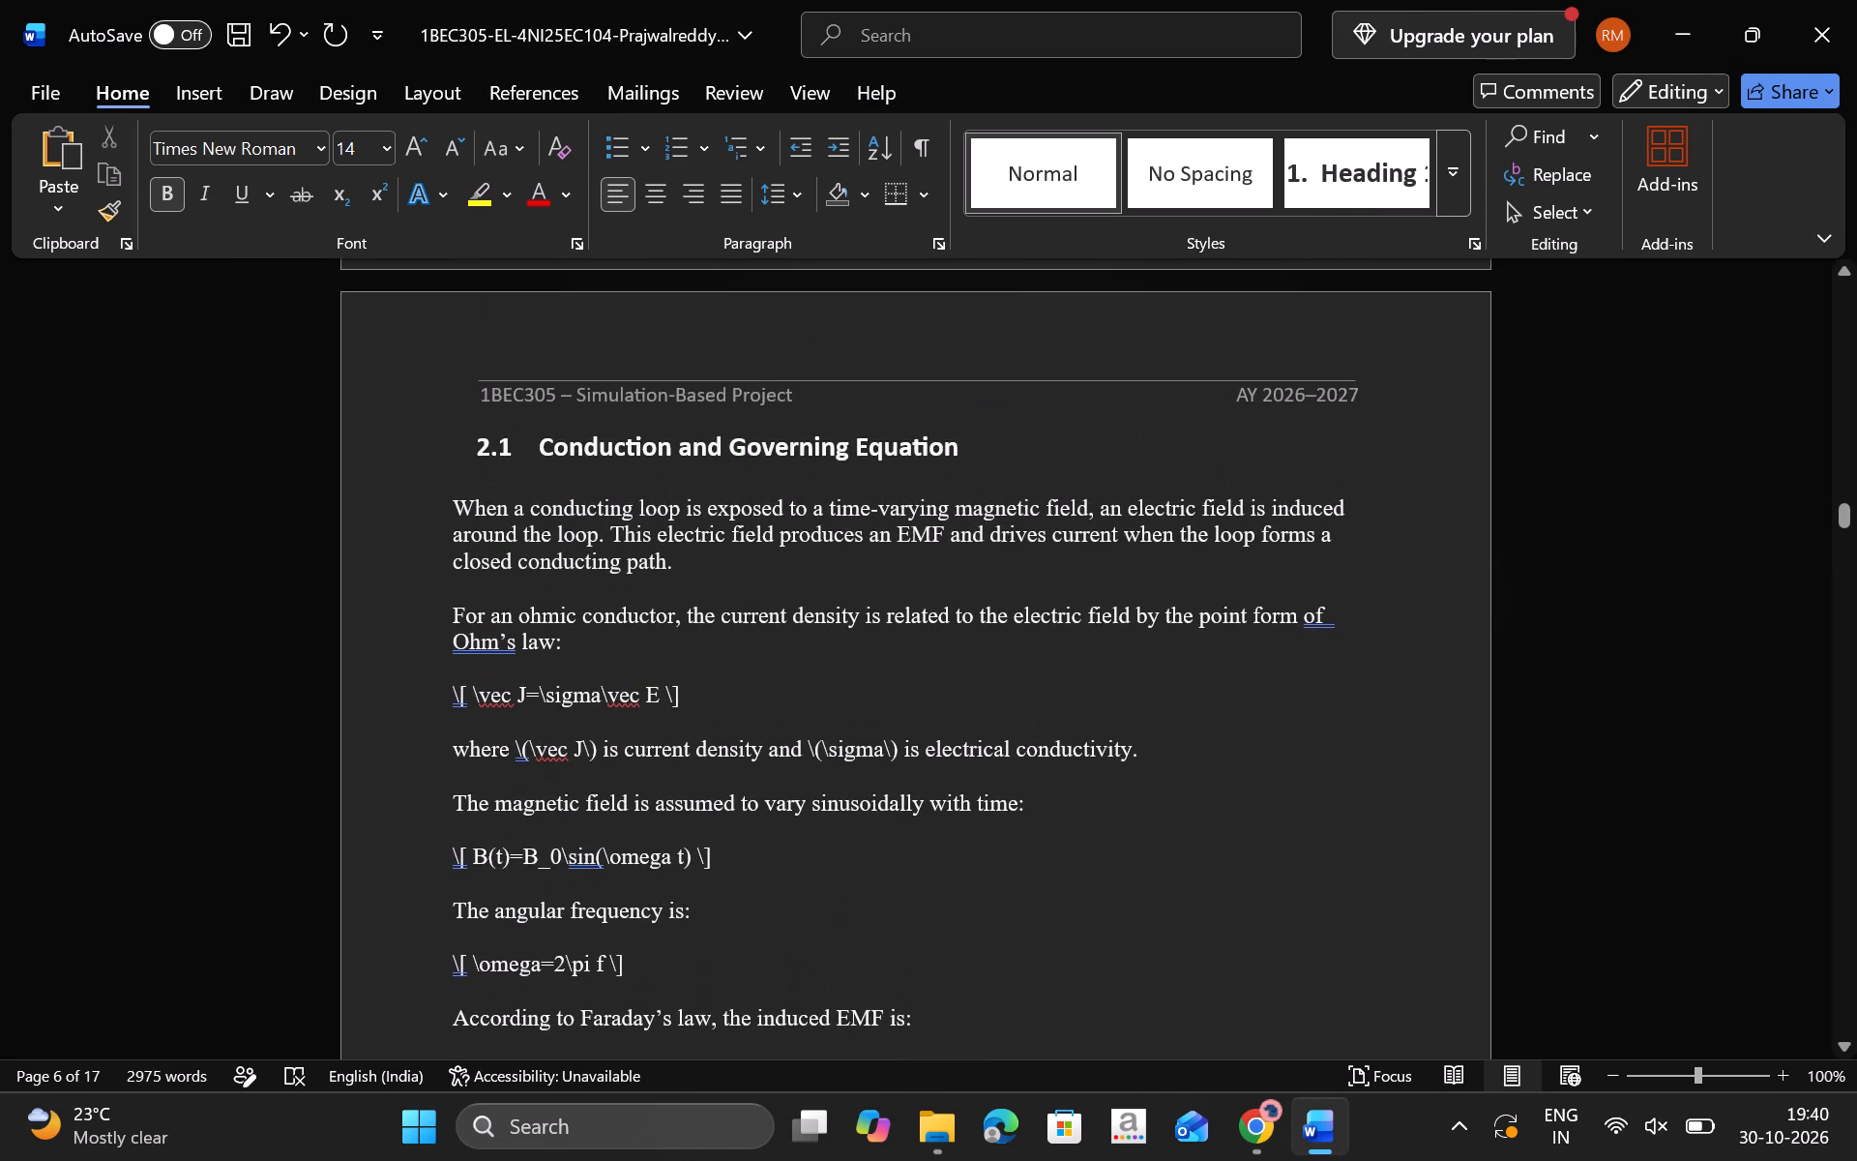
{"action": "scroll", "coordinate": [764, 552], "scroll_direction": "down", "scroll_amount": 1}
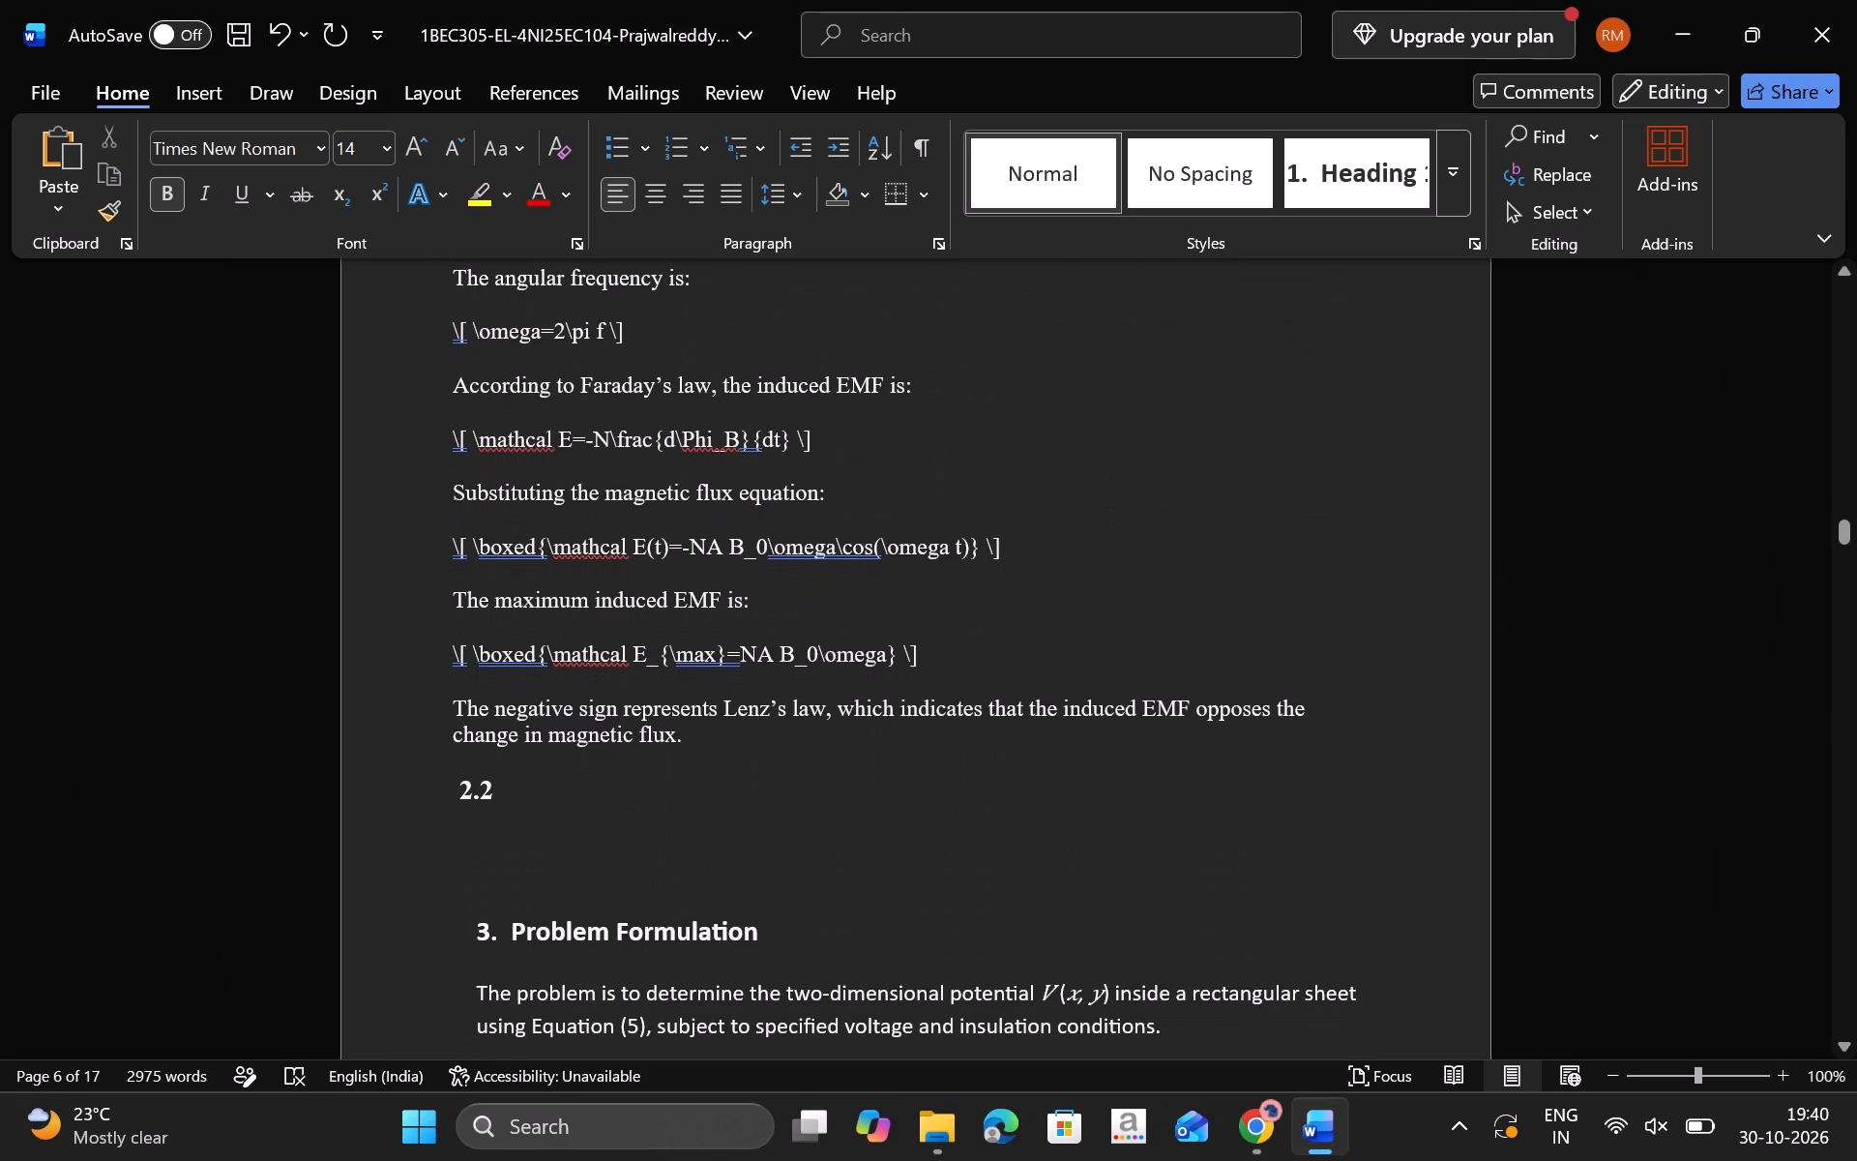
{"action": "key", "text": "space"}
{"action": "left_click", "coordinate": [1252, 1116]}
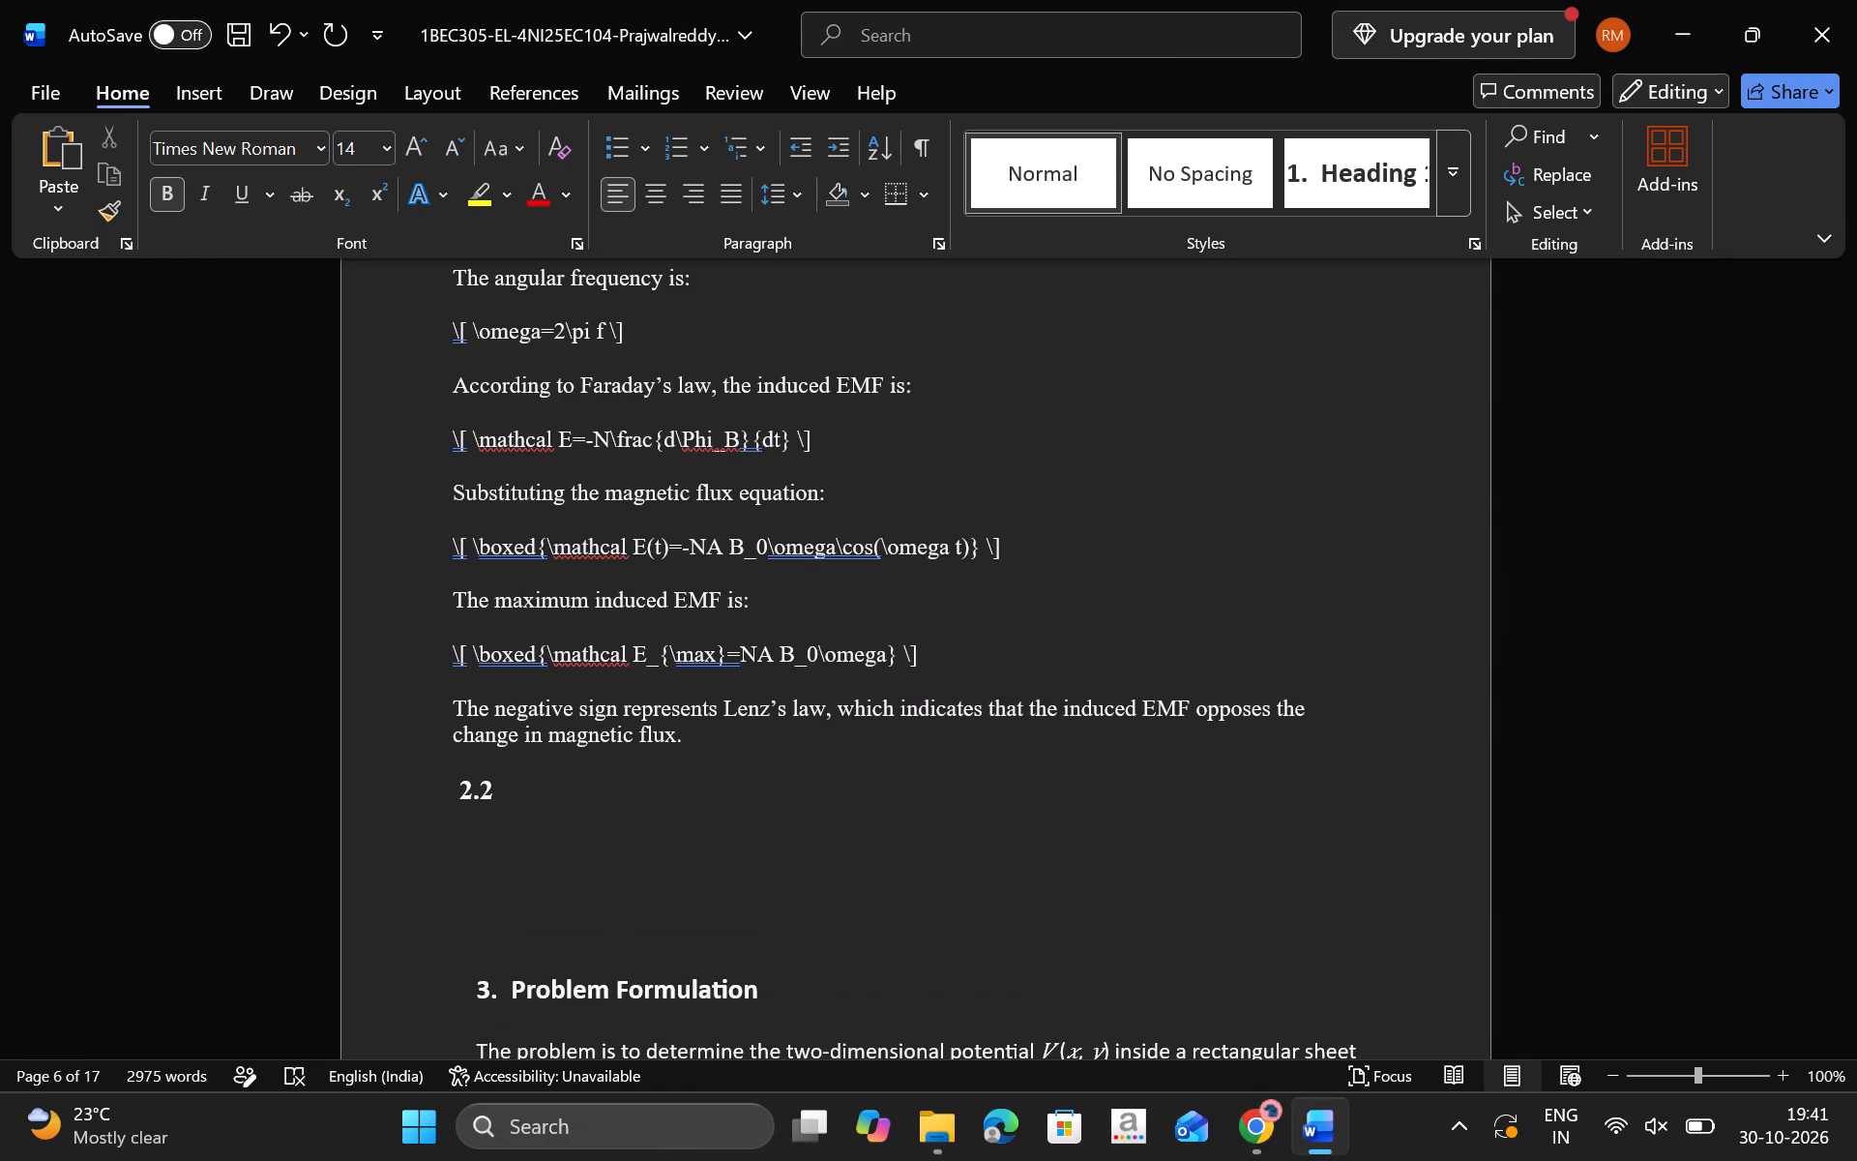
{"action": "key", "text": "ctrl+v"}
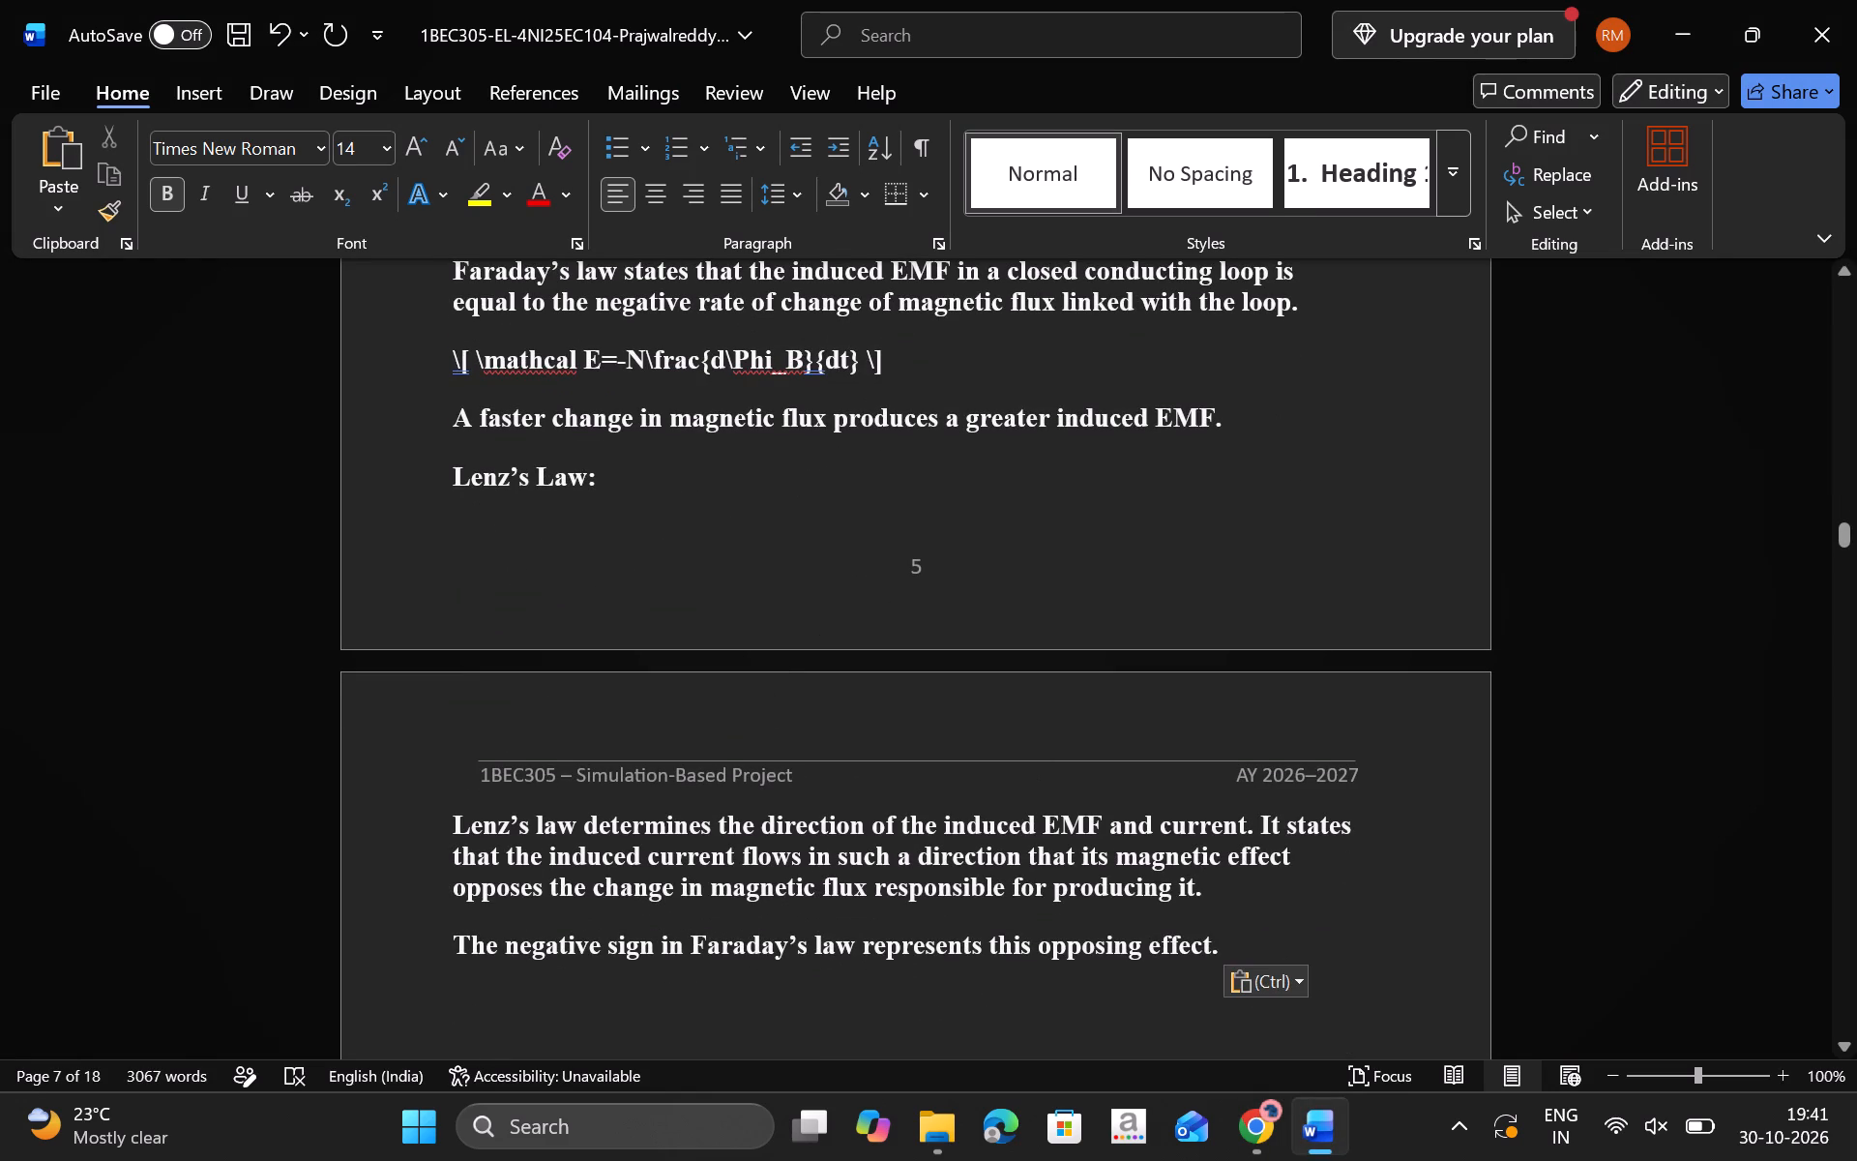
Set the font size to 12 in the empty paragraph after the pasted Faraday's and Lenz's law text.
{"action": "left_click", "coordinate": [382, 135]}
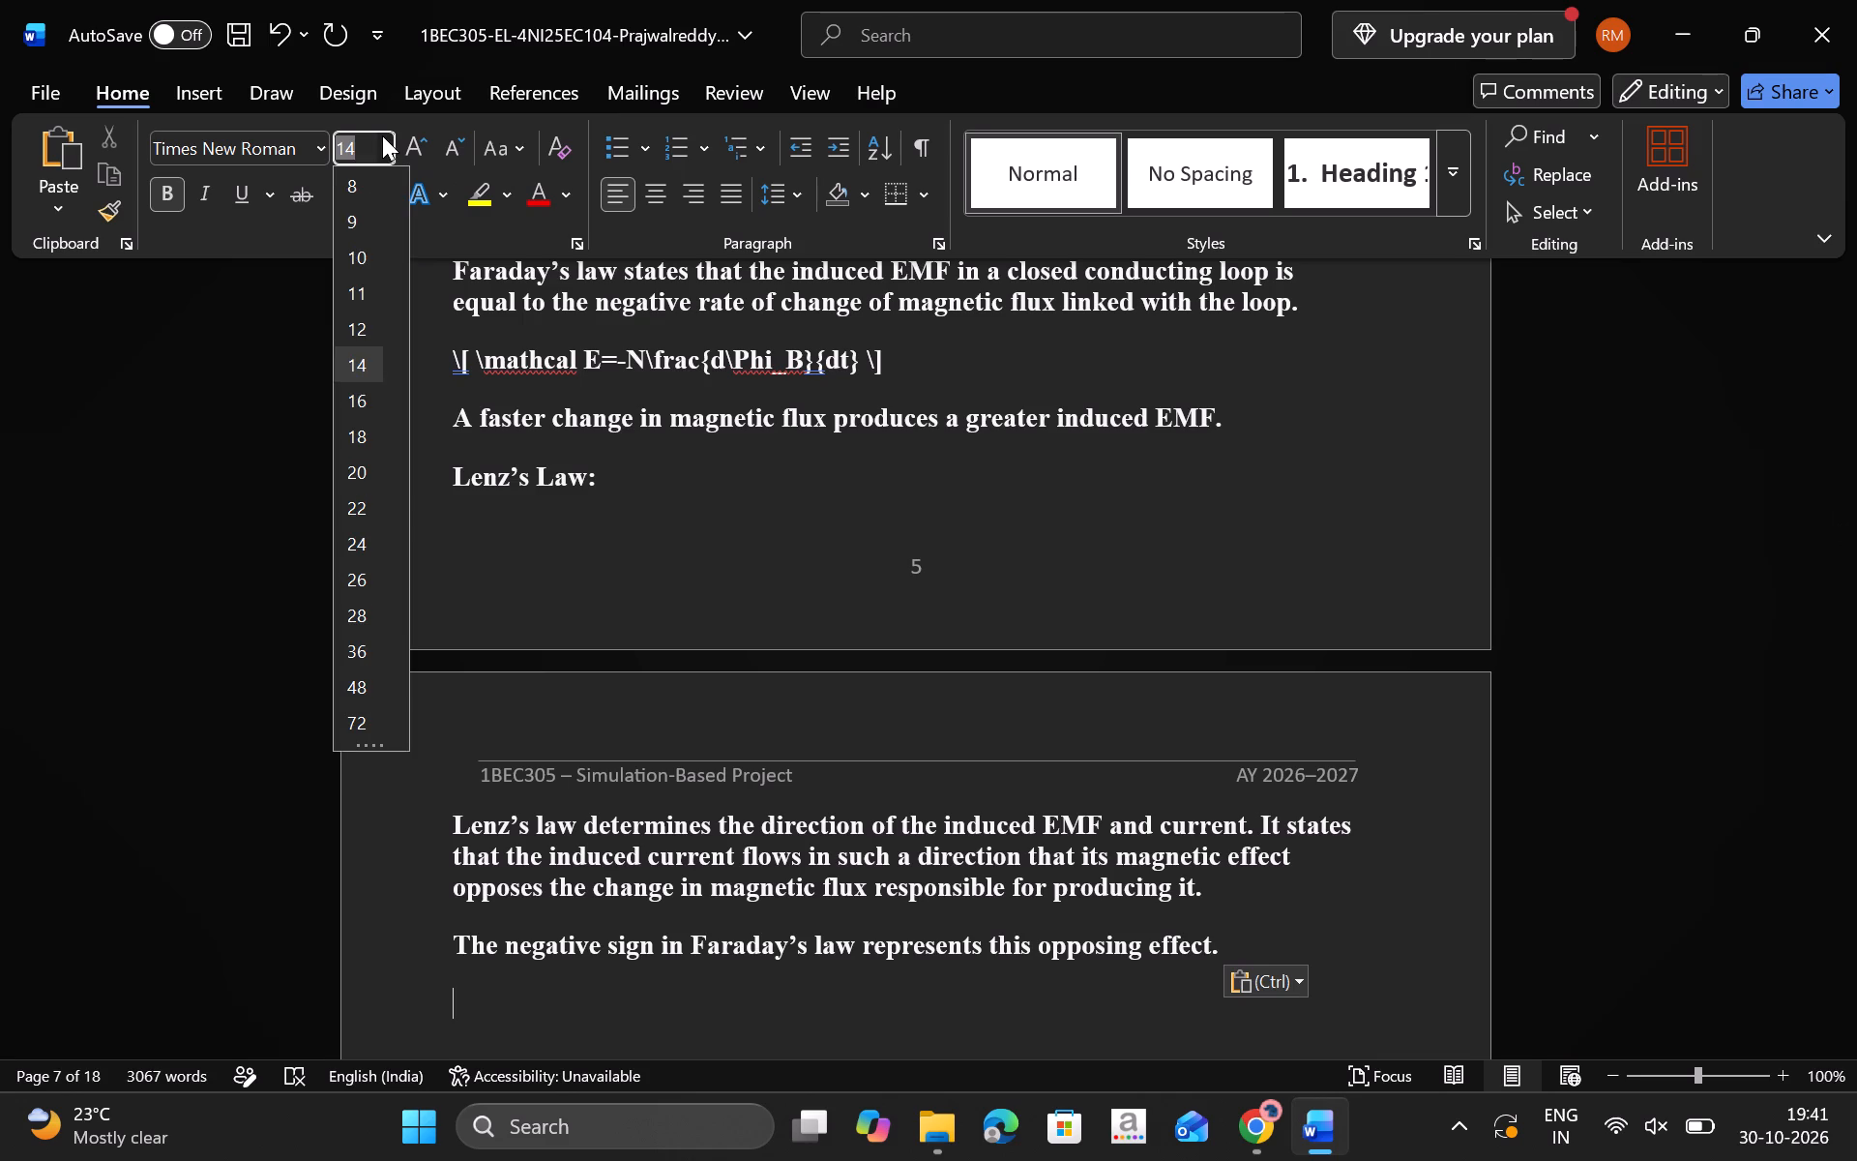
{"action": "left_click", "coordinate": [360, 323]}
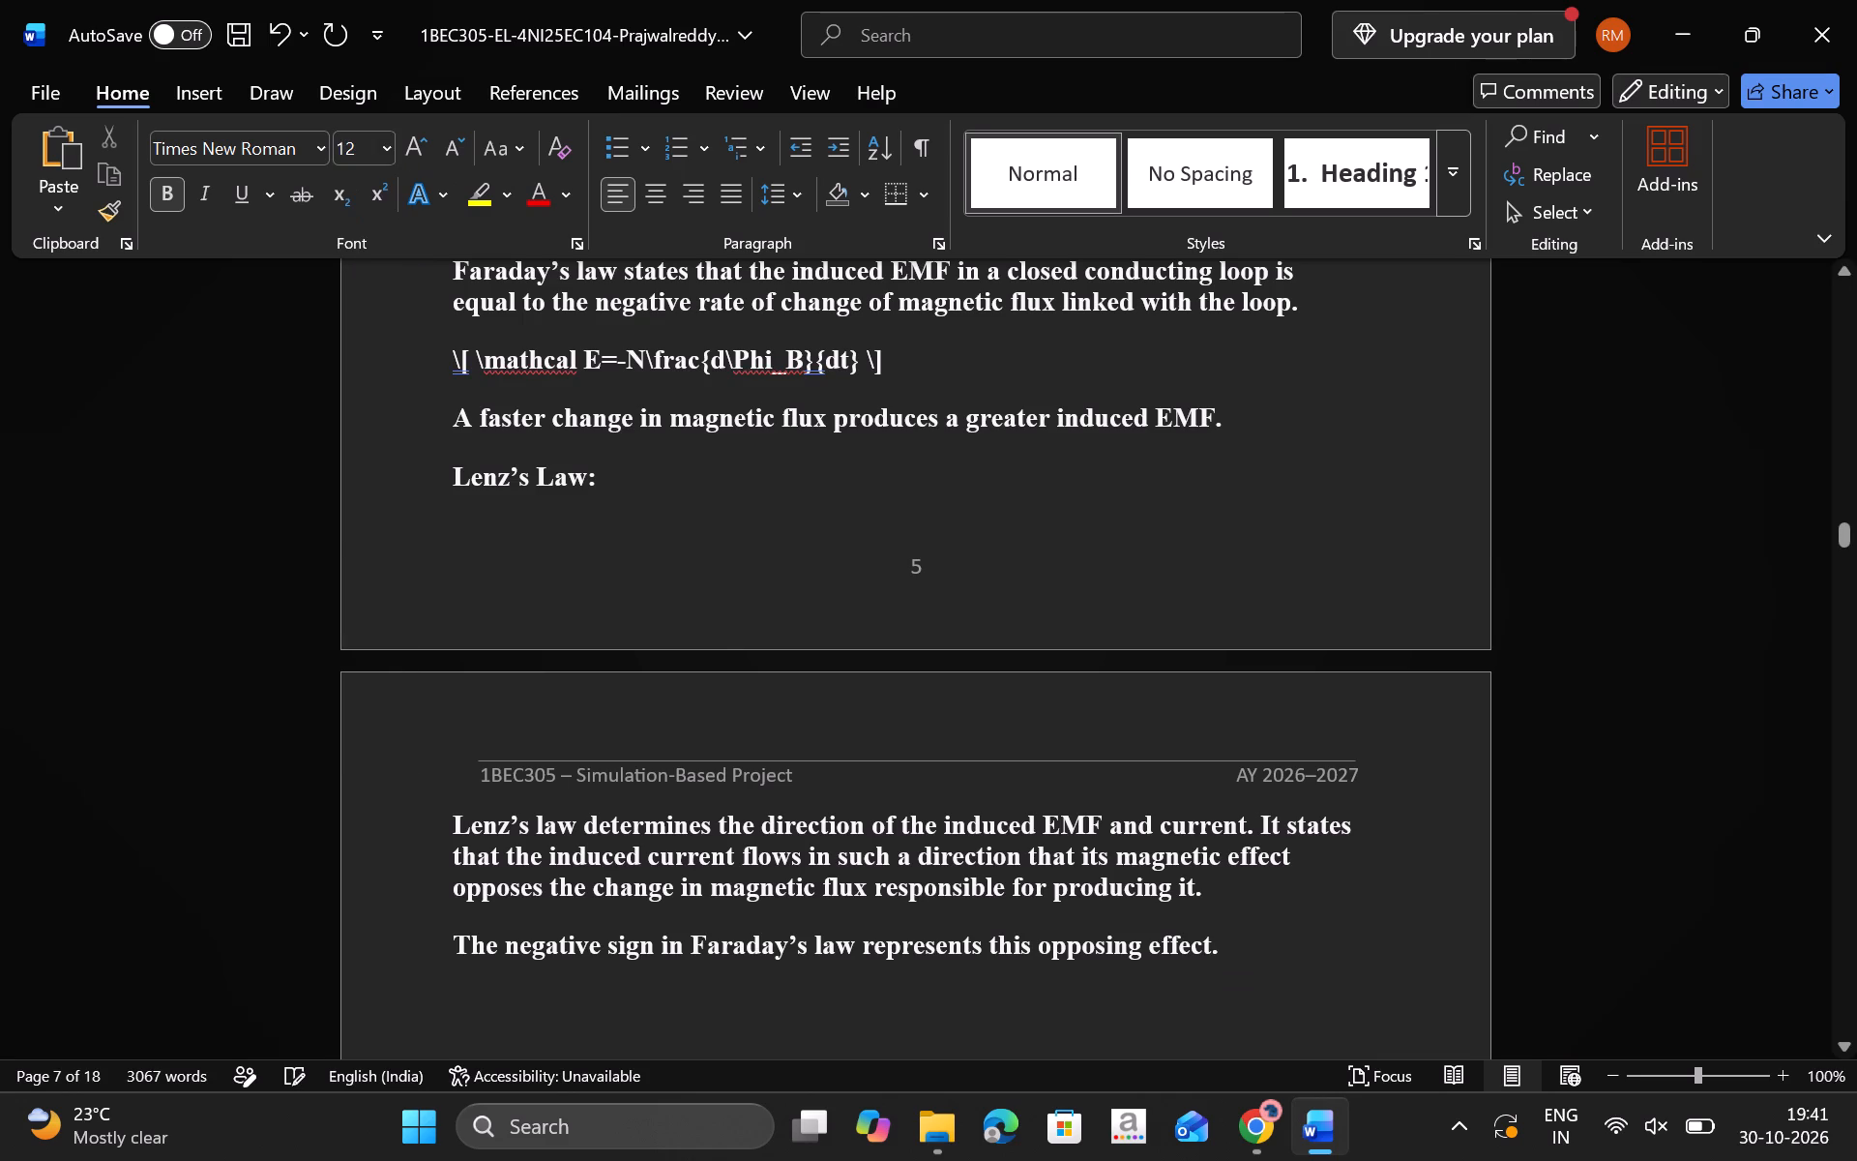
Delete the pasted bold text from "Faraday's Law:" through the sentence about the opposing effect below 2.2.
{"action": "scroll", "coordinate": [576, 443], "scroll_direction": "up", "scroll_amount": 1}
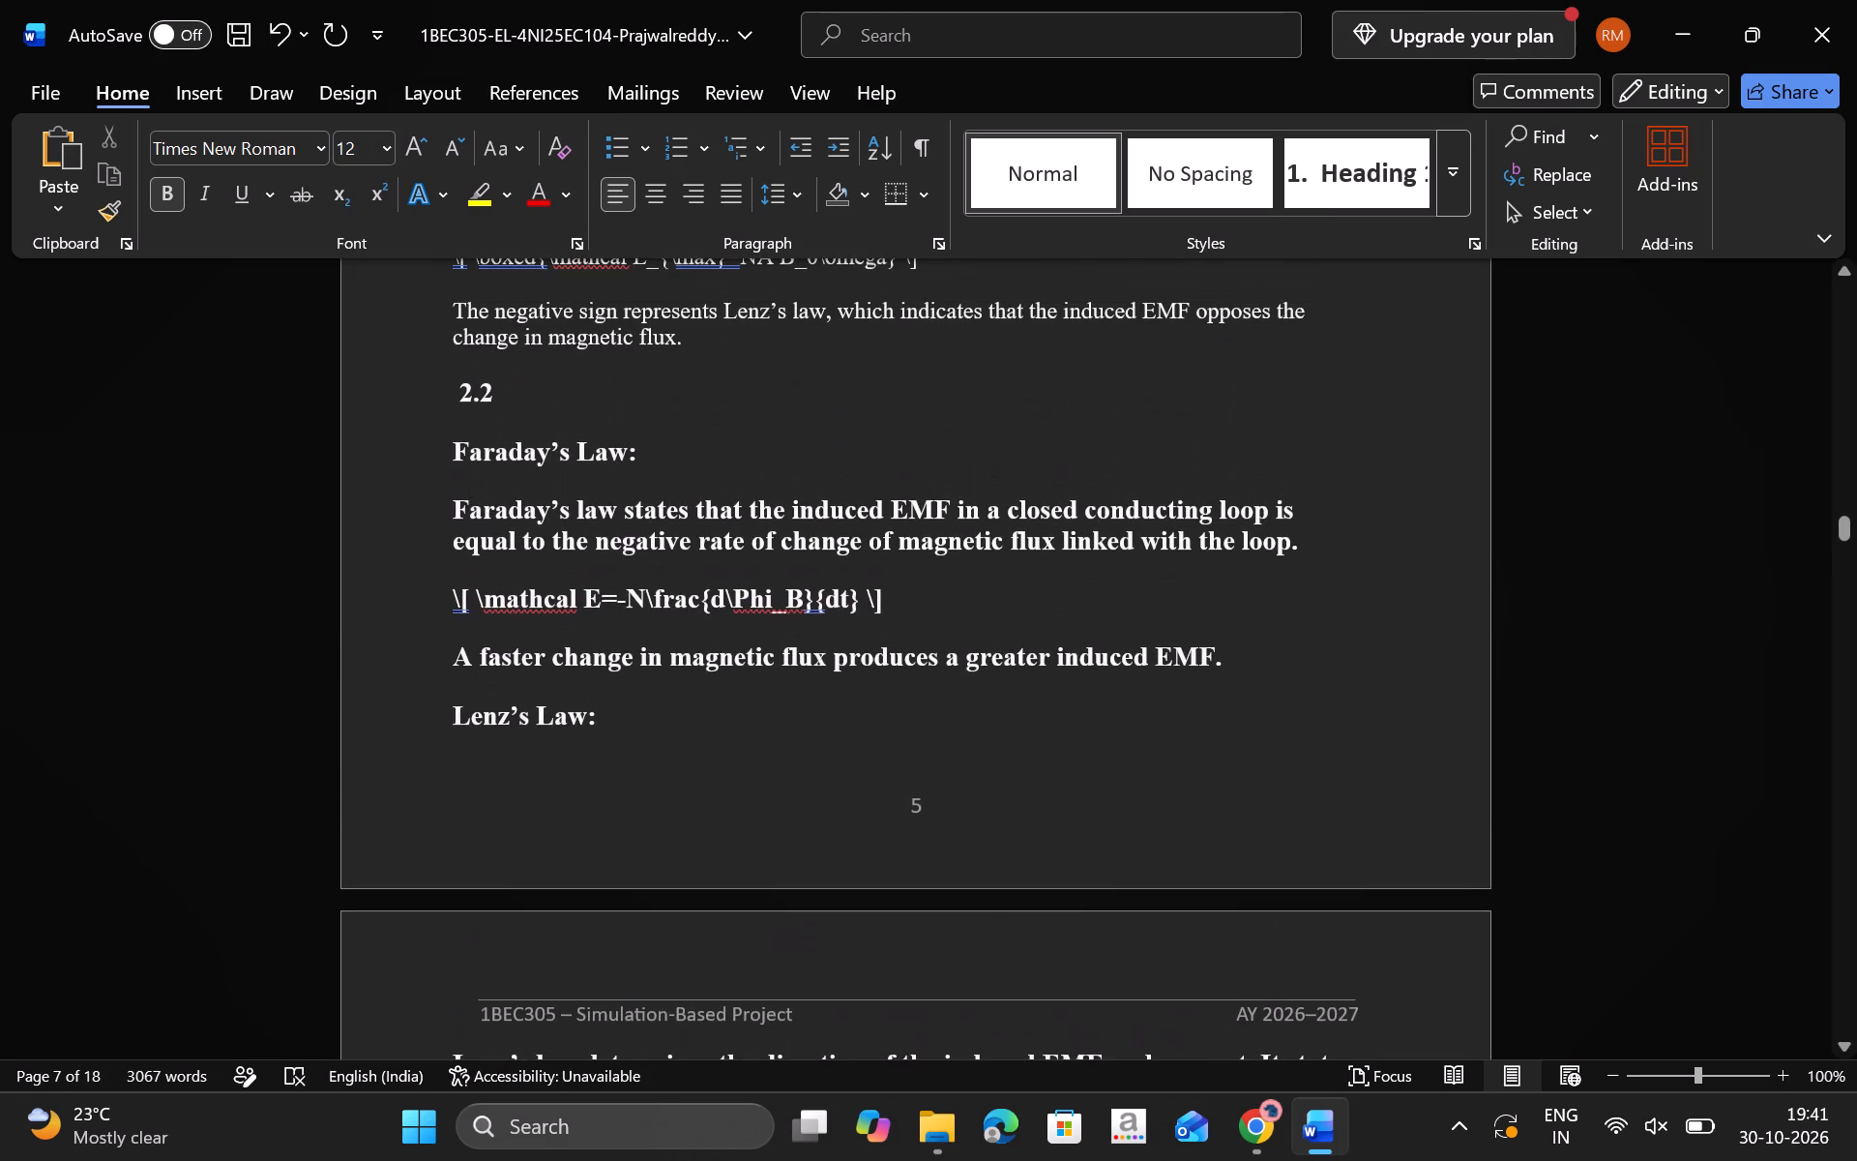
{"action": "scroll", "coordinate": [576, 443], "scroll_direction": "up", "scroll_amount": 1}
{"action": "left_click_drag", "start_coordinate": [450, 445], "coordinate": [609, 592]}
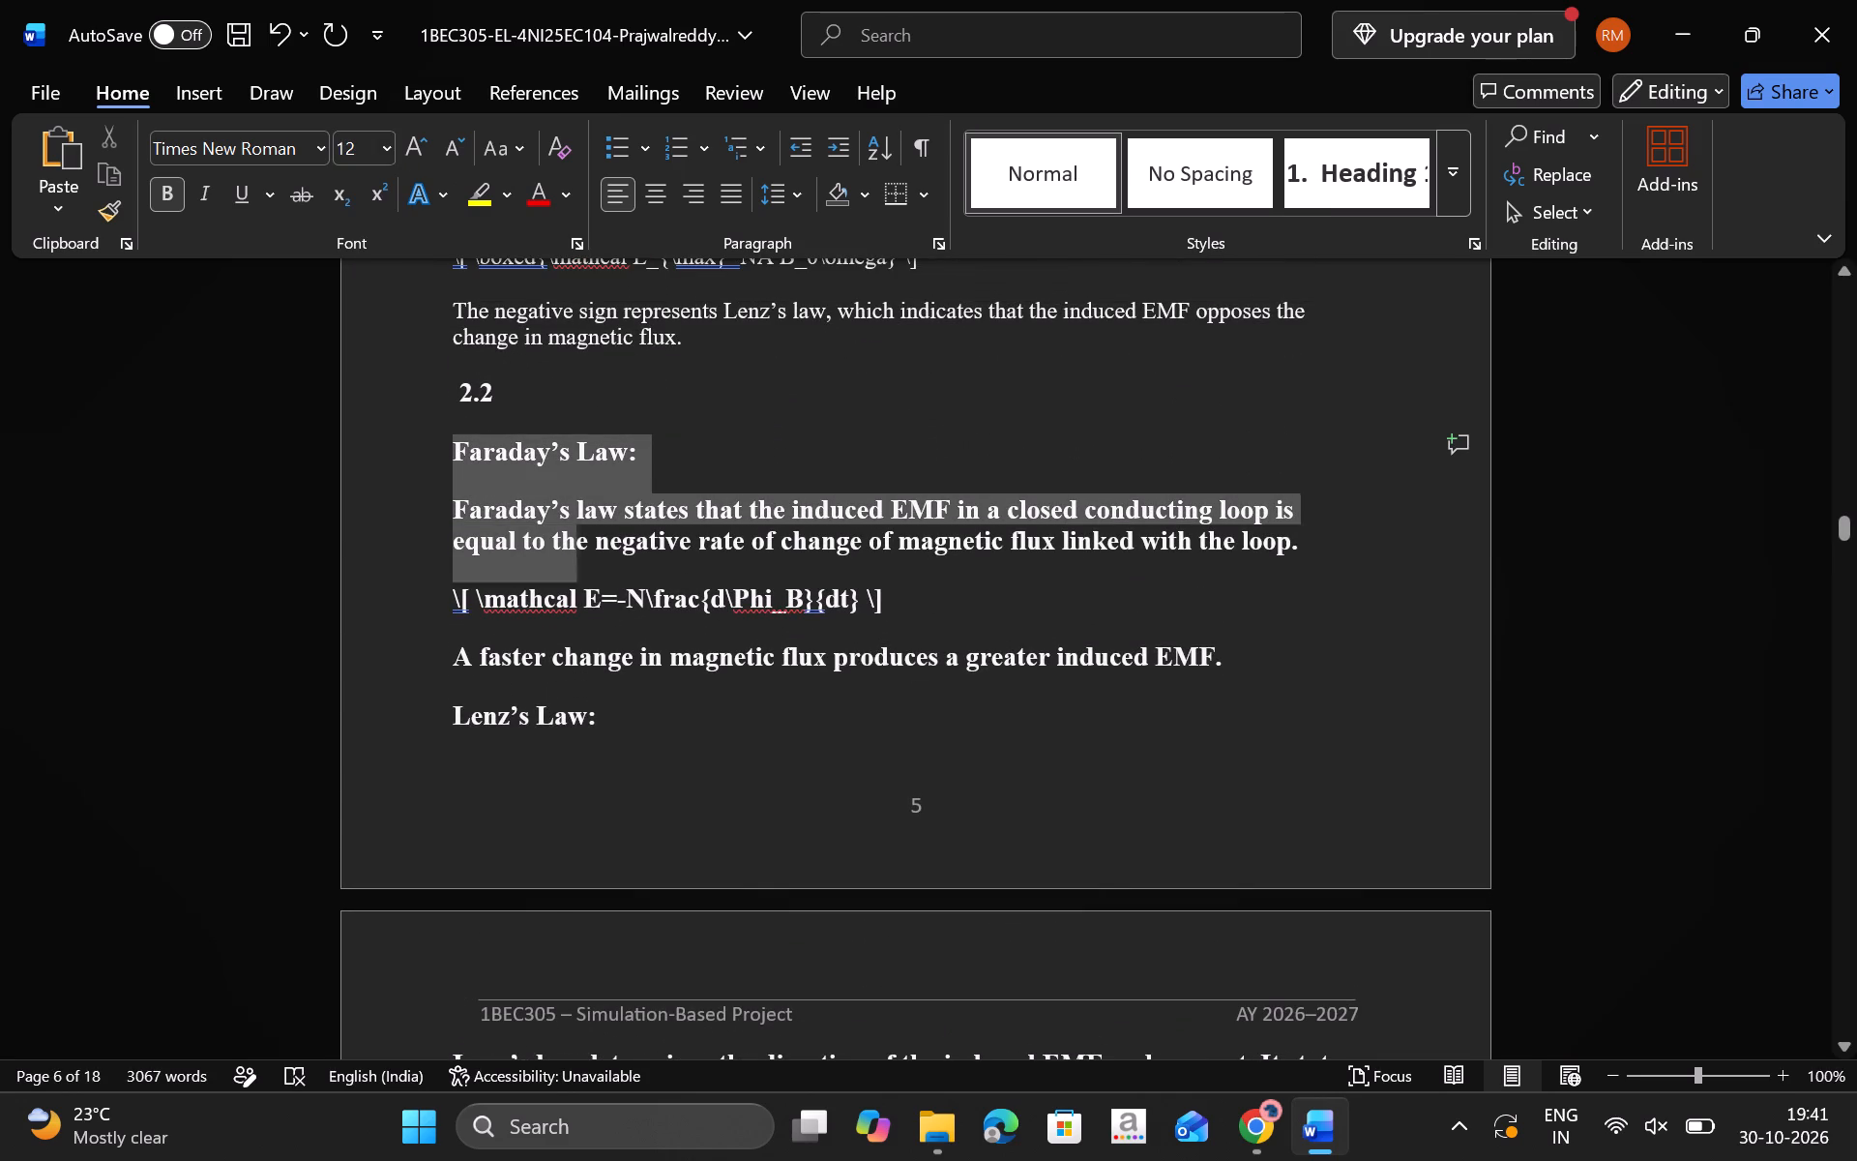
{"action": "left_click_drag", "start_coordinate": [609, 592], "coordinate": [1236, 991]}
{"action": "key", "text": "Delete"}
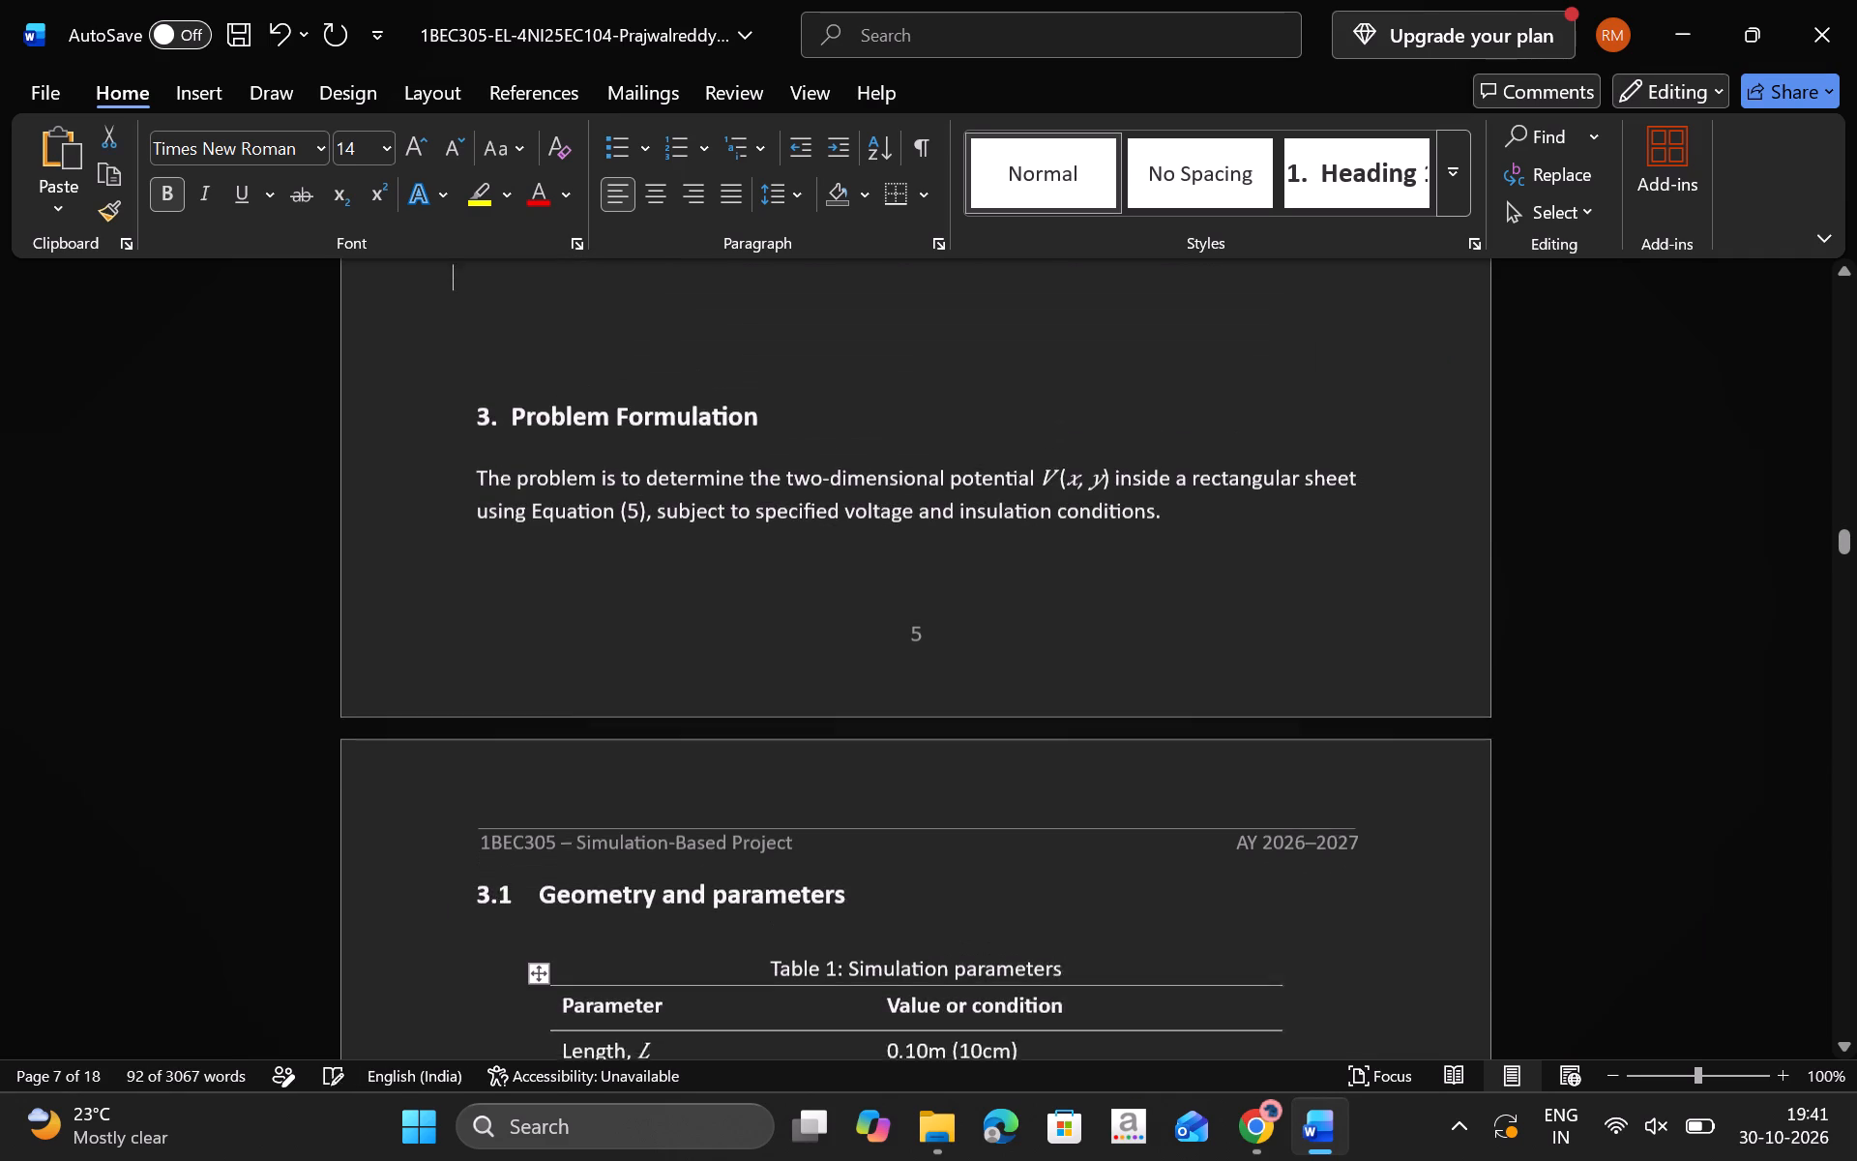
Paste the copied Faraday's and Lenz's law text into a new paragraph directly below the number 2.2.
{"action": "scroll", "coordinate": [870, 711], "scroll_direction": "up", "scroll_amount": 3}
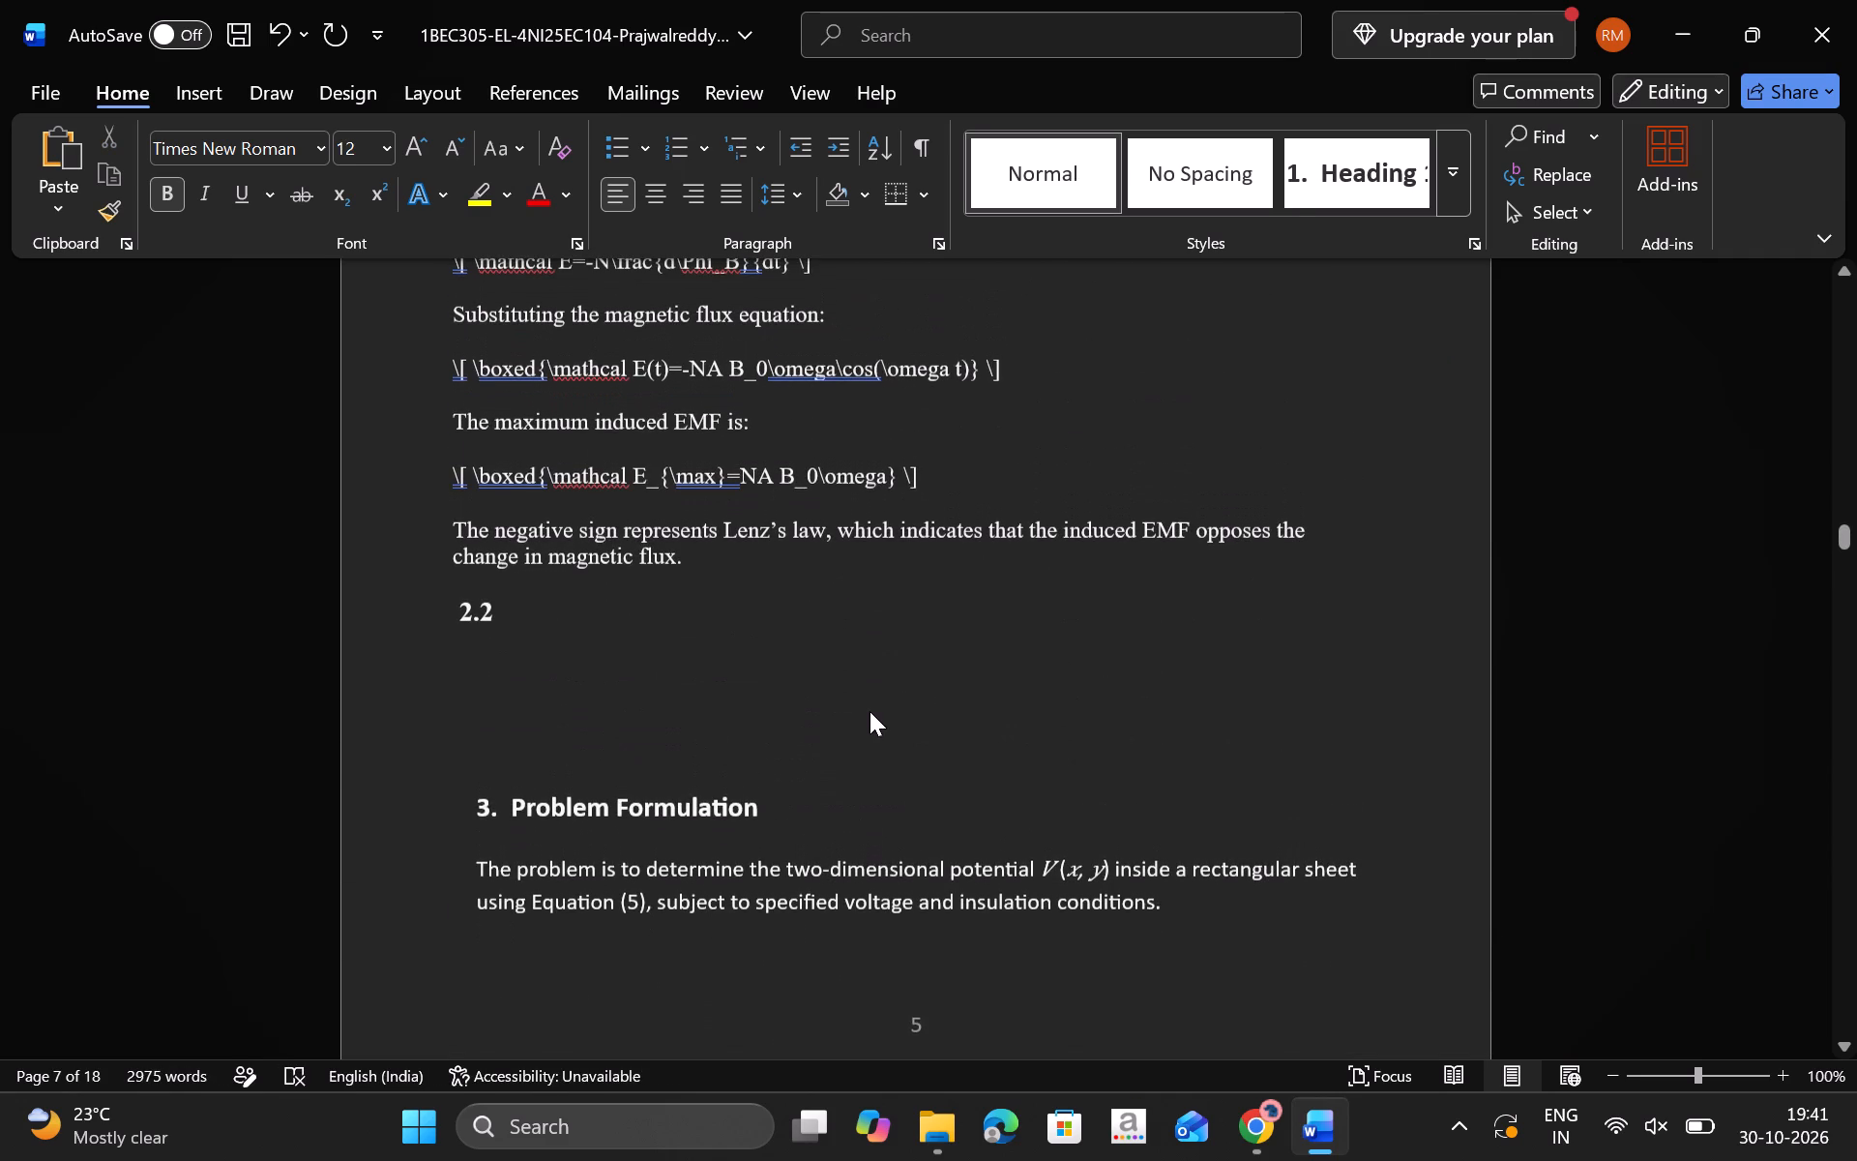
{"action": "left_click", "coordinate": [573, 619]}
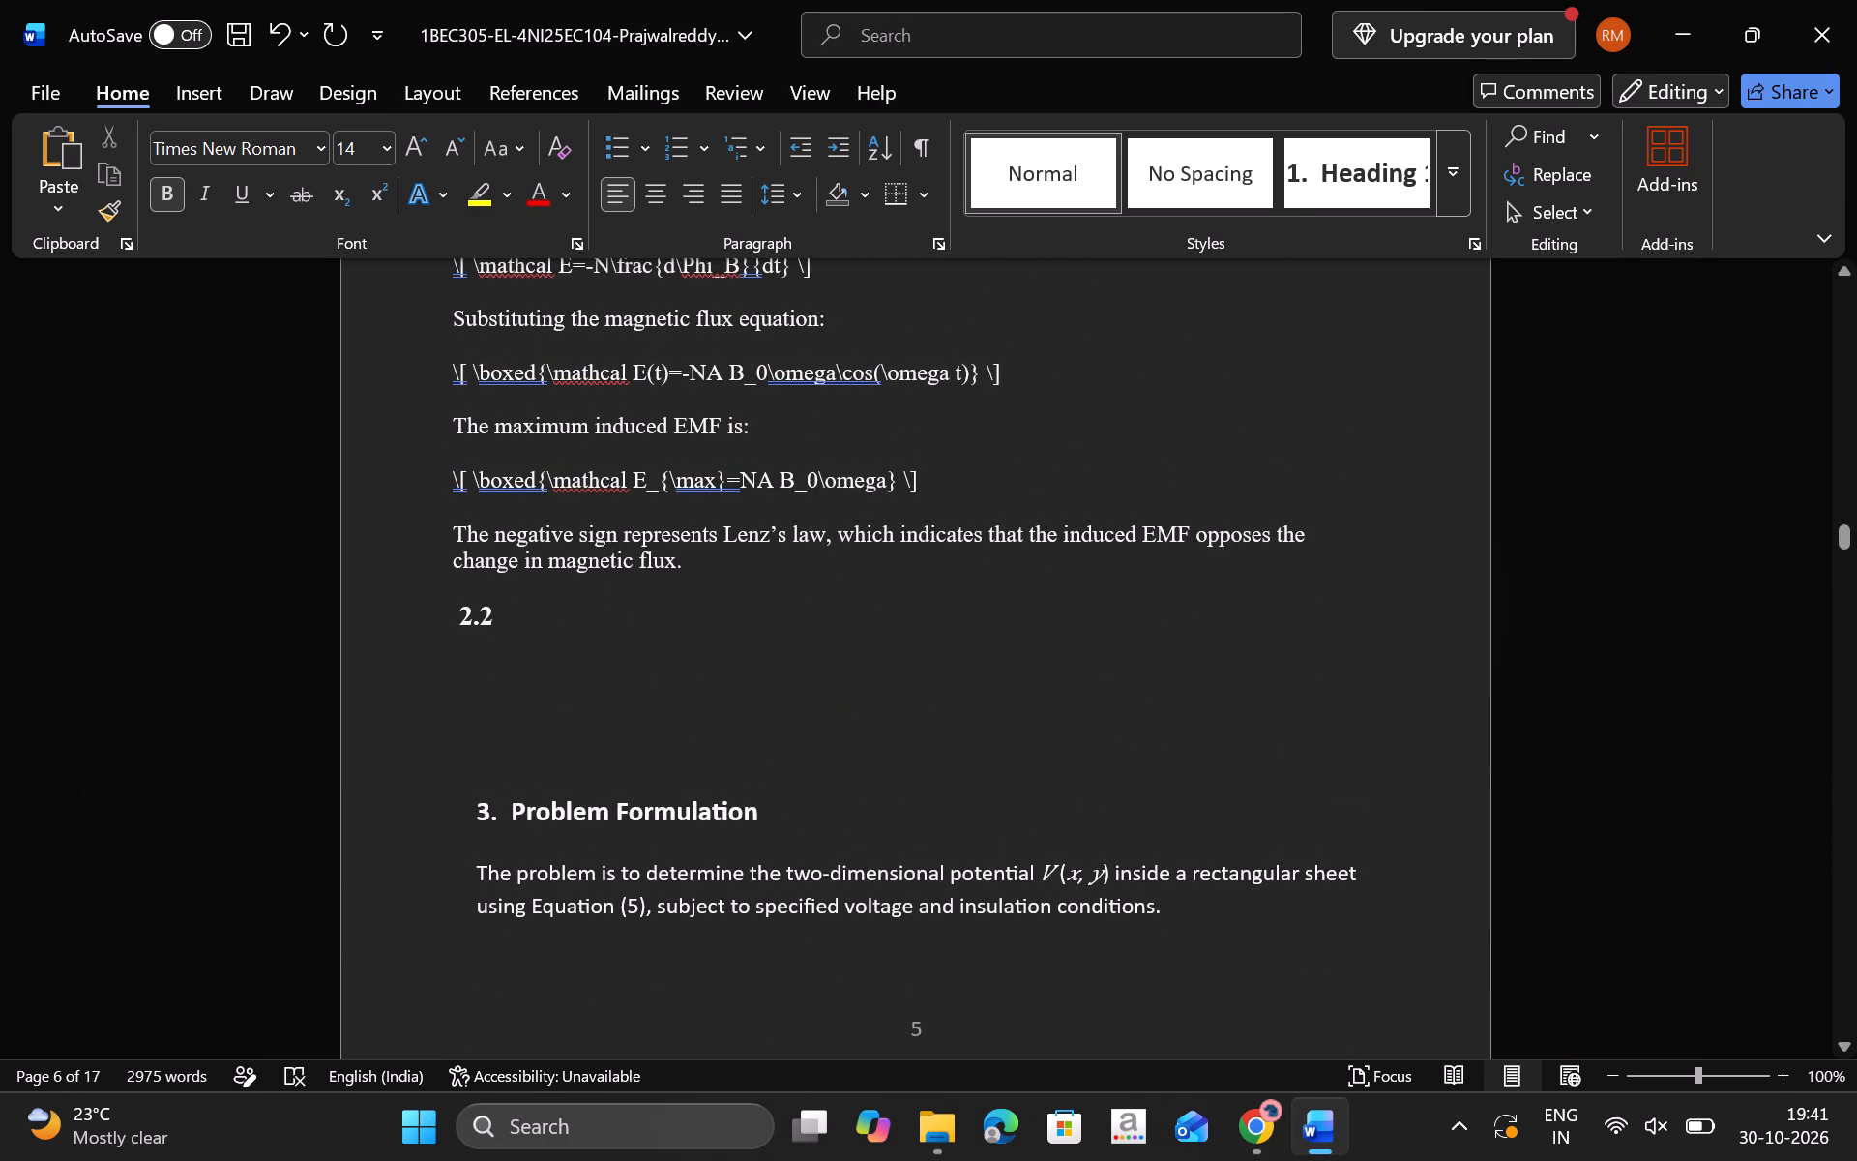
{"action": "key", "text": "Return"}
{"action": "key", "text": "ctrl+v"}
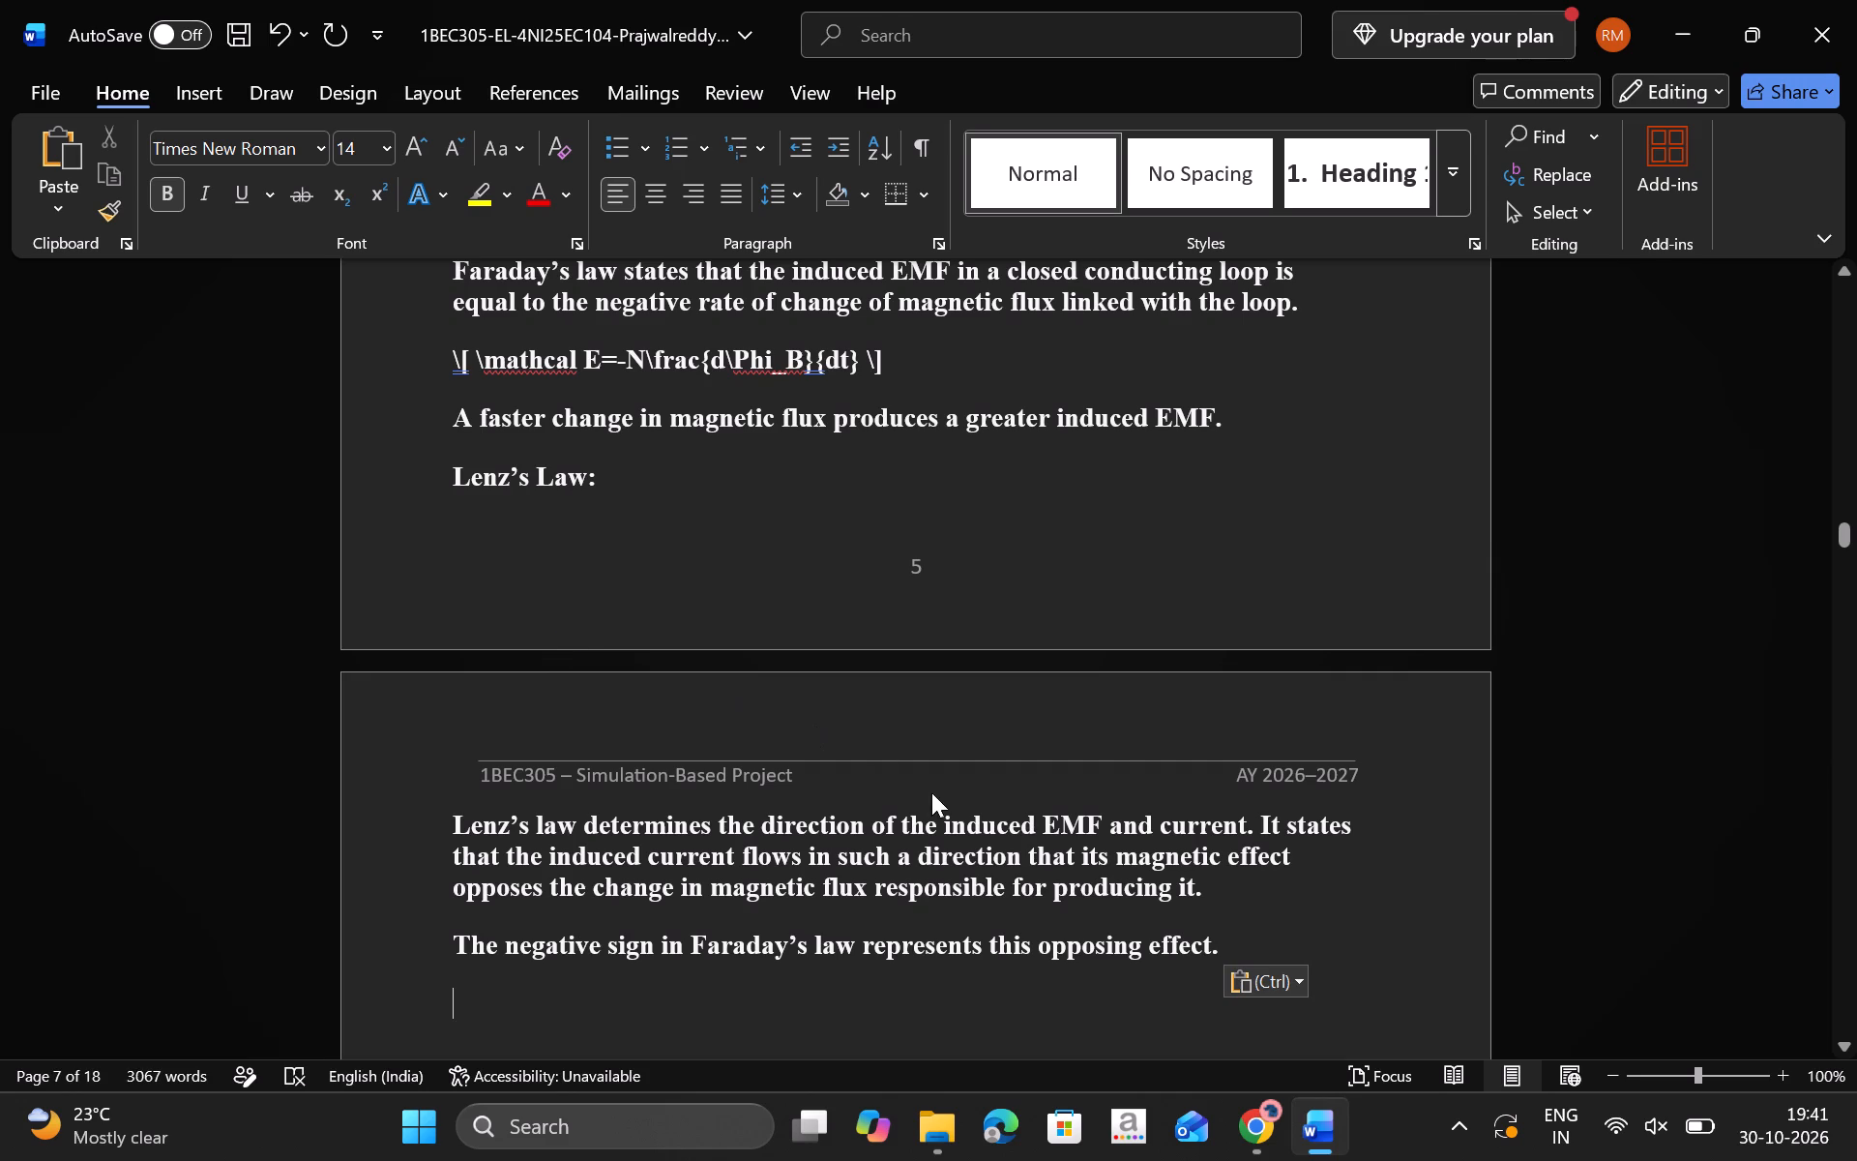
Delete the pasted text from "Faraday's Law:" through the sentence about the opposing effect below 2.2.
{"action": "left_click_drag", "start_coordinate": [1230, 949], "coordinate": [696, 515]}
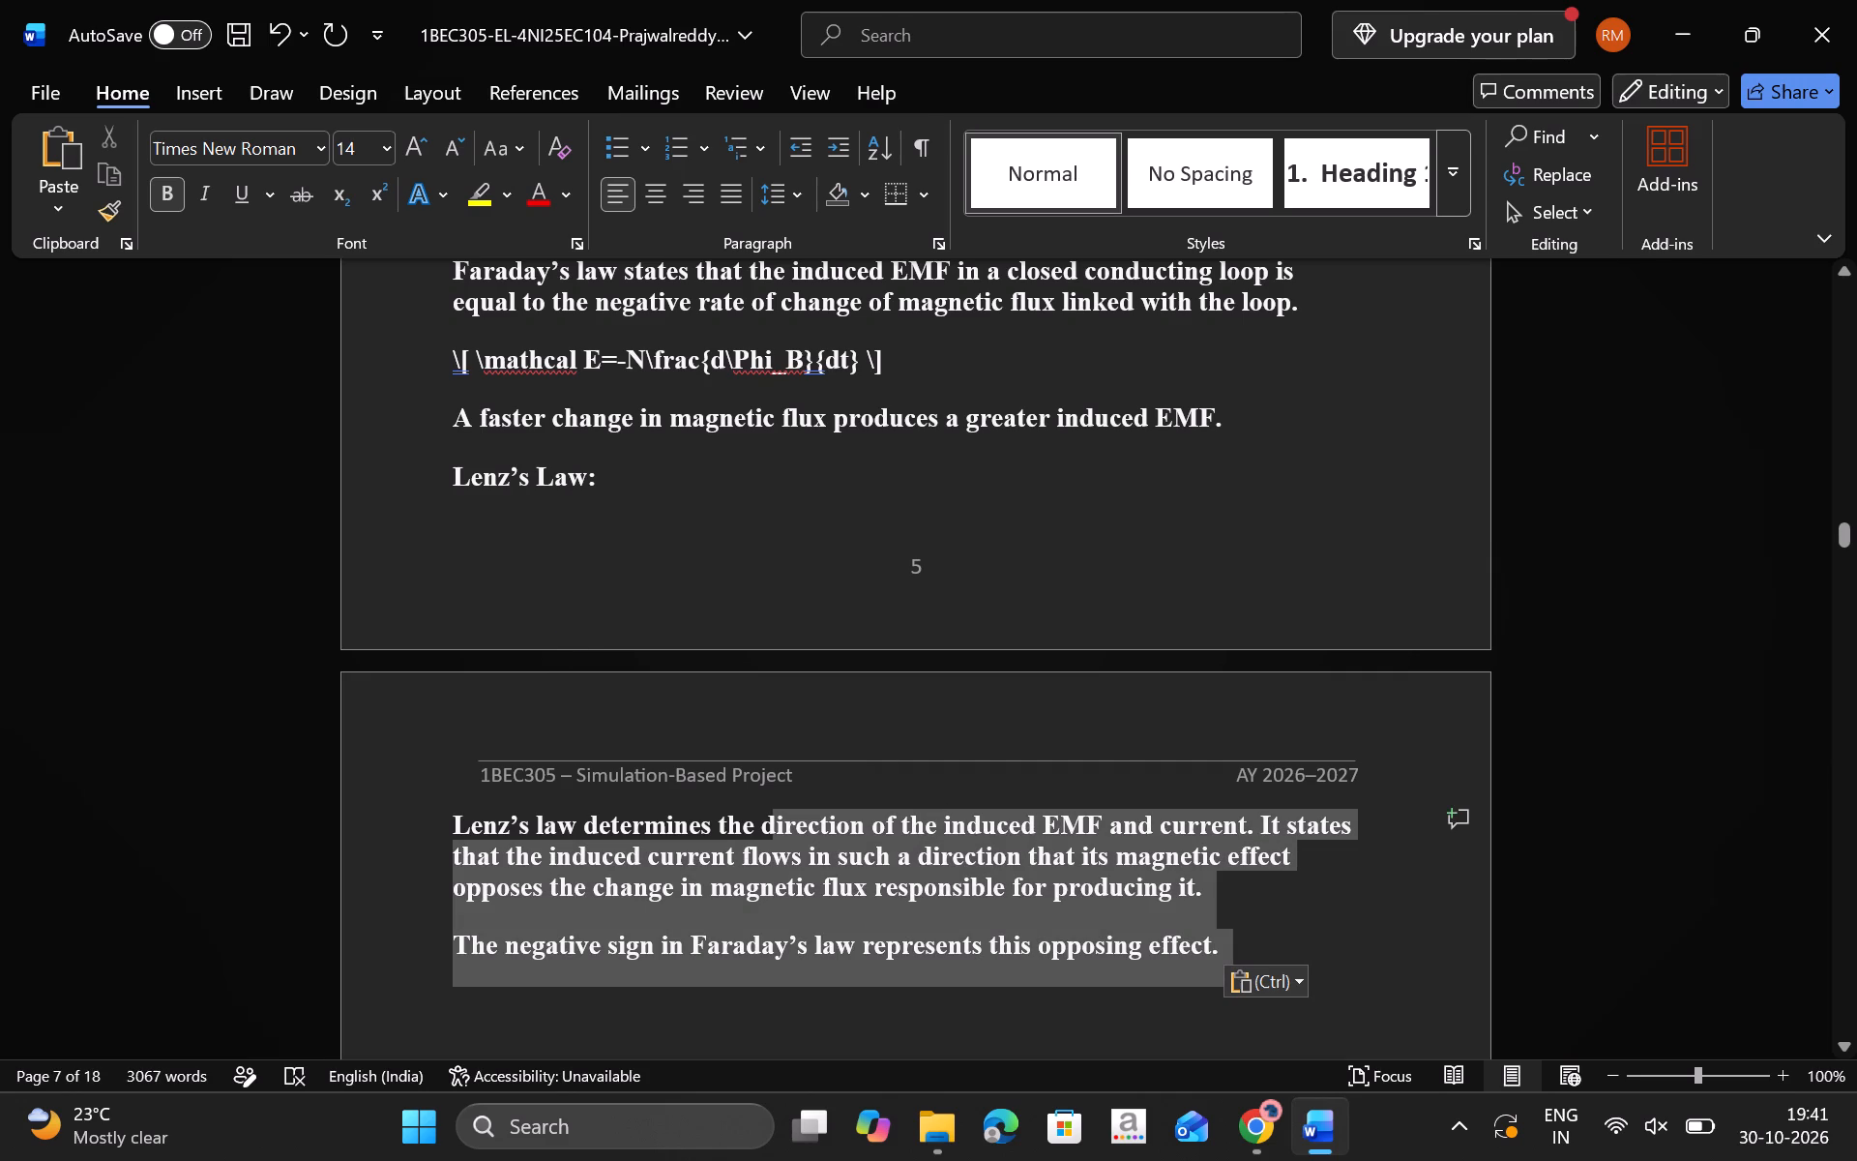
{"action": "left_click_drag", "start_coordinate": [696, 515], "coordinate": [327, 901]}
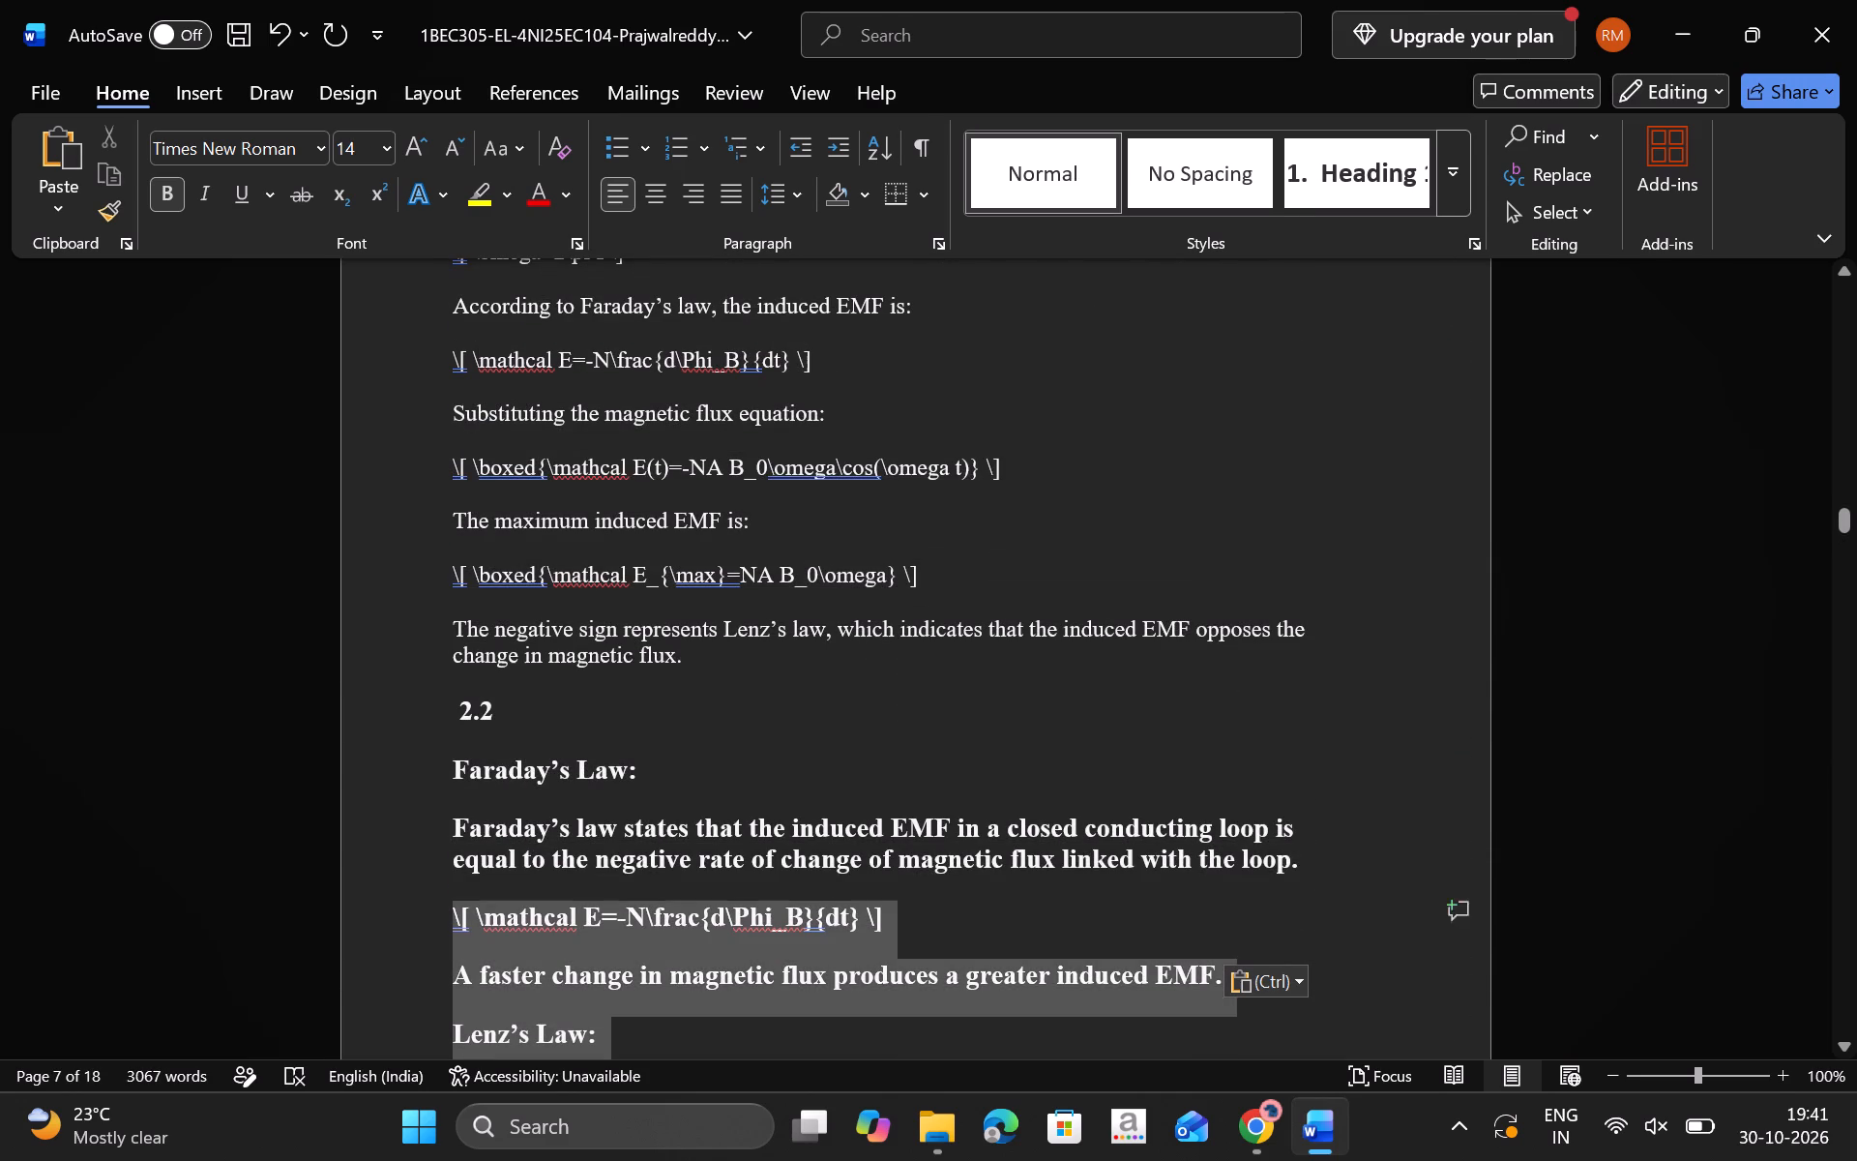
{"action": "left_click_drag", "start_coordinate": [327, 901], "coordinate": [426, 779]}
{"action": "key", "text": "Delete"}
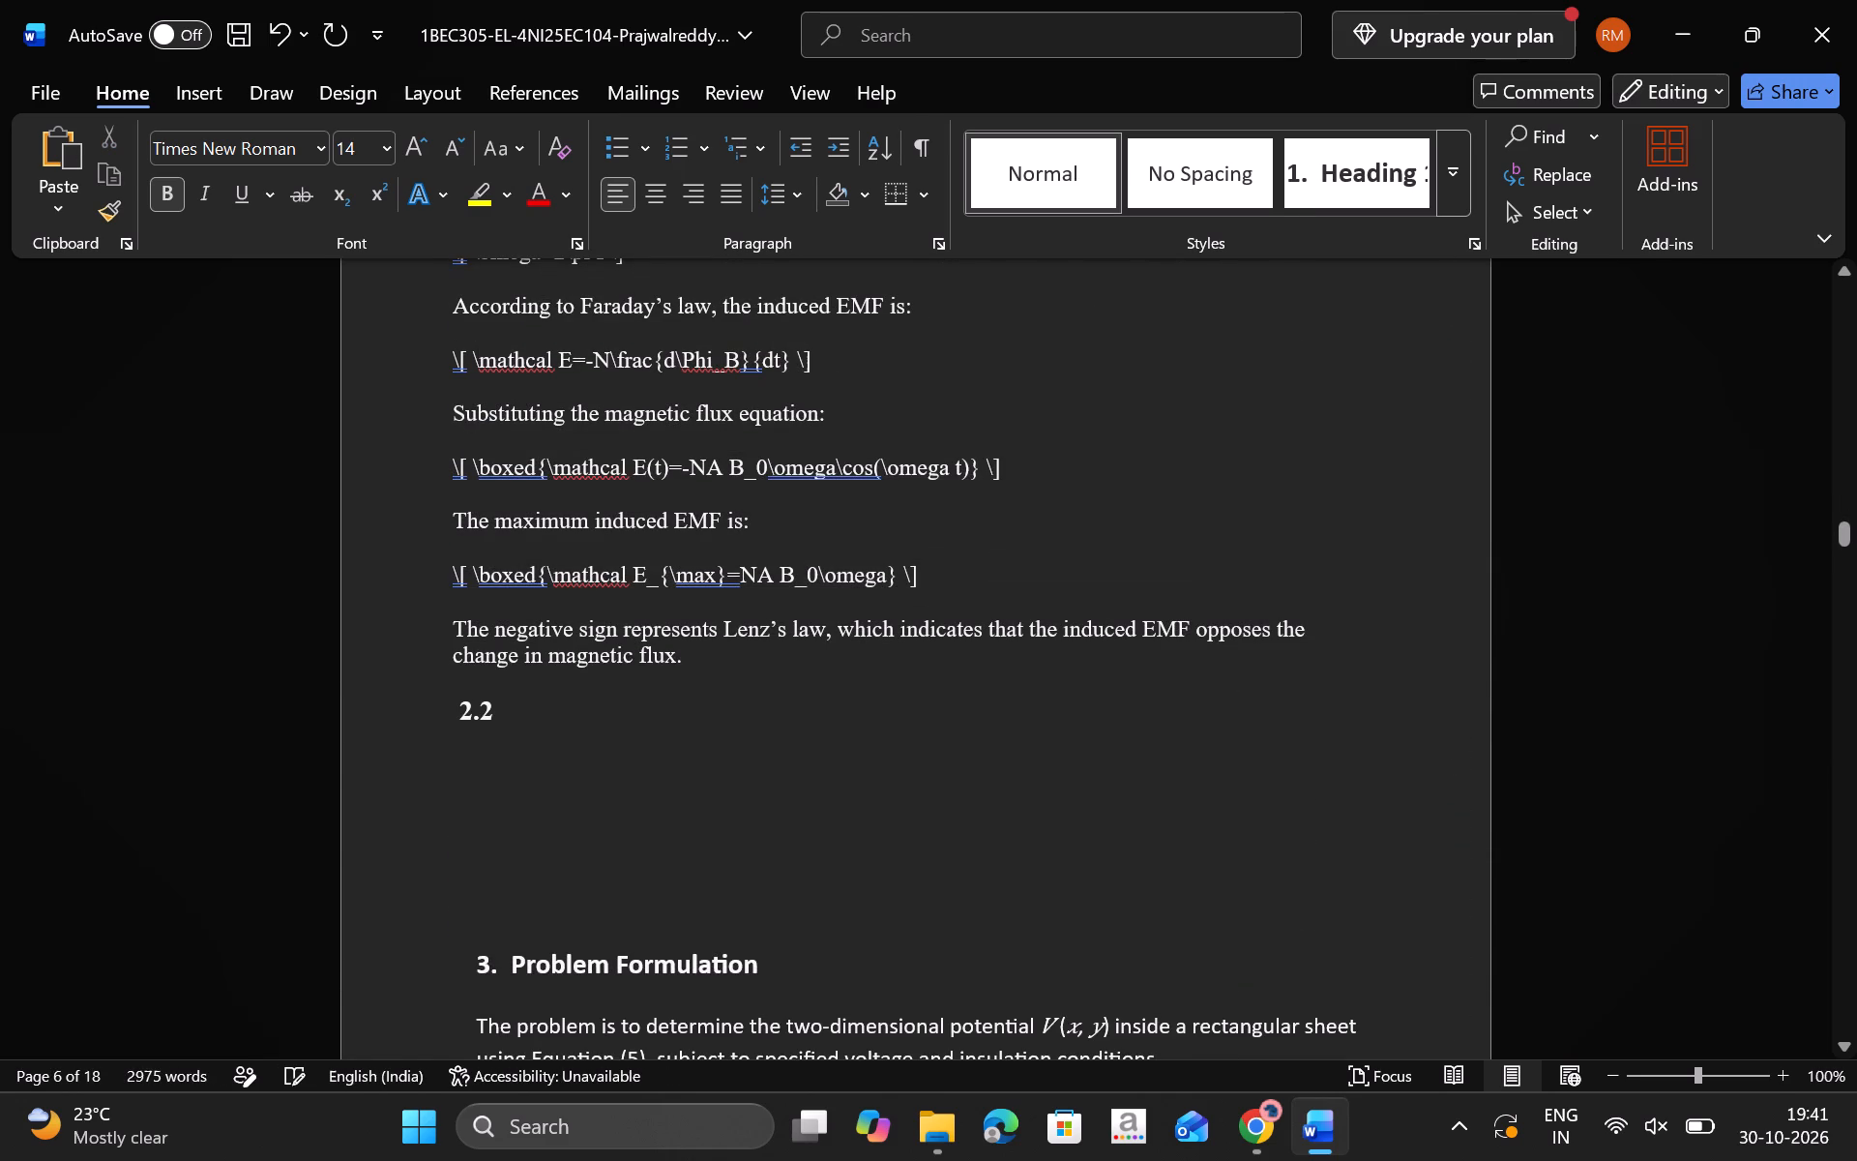
Set the font size to 12 after the number 2.2 and paste the copied Faraday's and Lenz's law text in a new paragraph.
{"action": "left_click", "coordinate": [516, 743]}
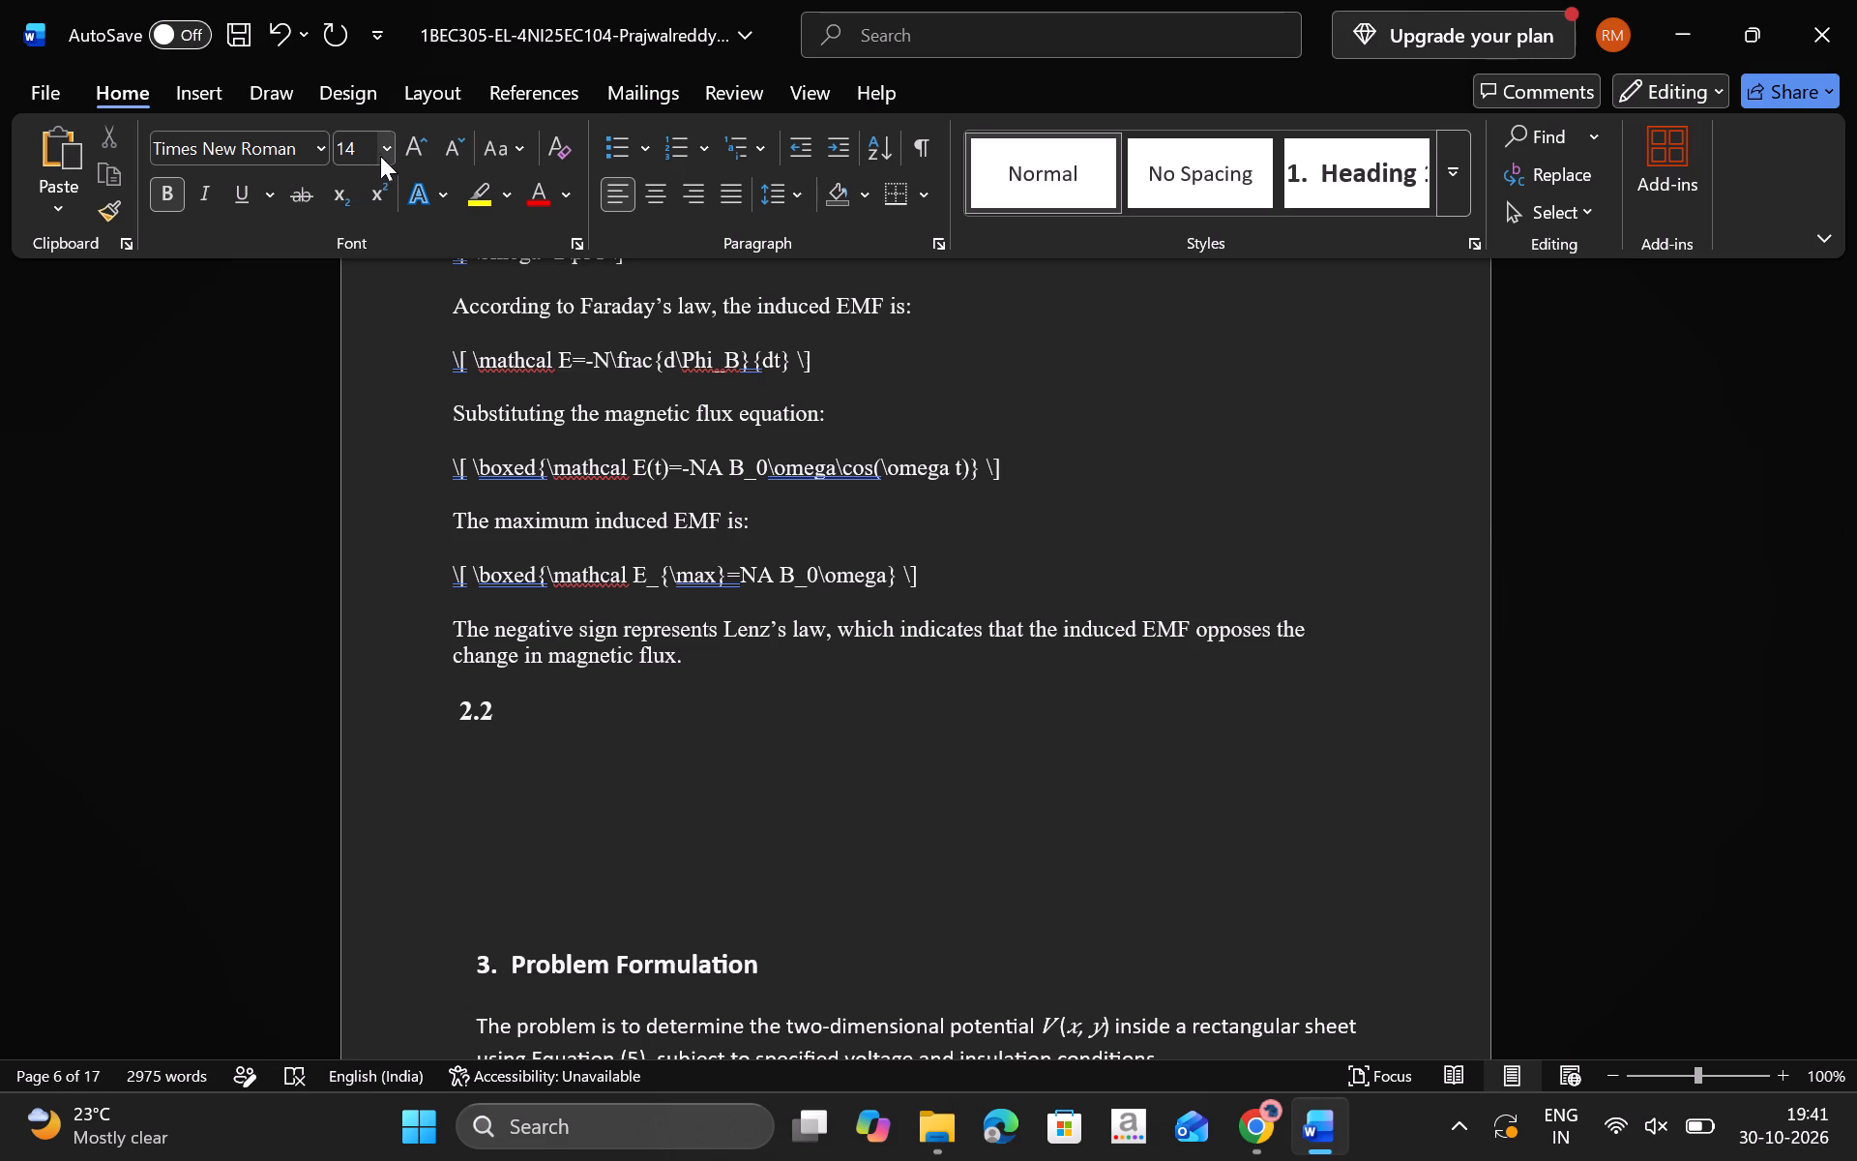
{"action": "left_click", "coordinate": [379, 146]}
{"action": "left_click", "coordinate": [368, 335]}
{"action": "key", "text": "Return"}
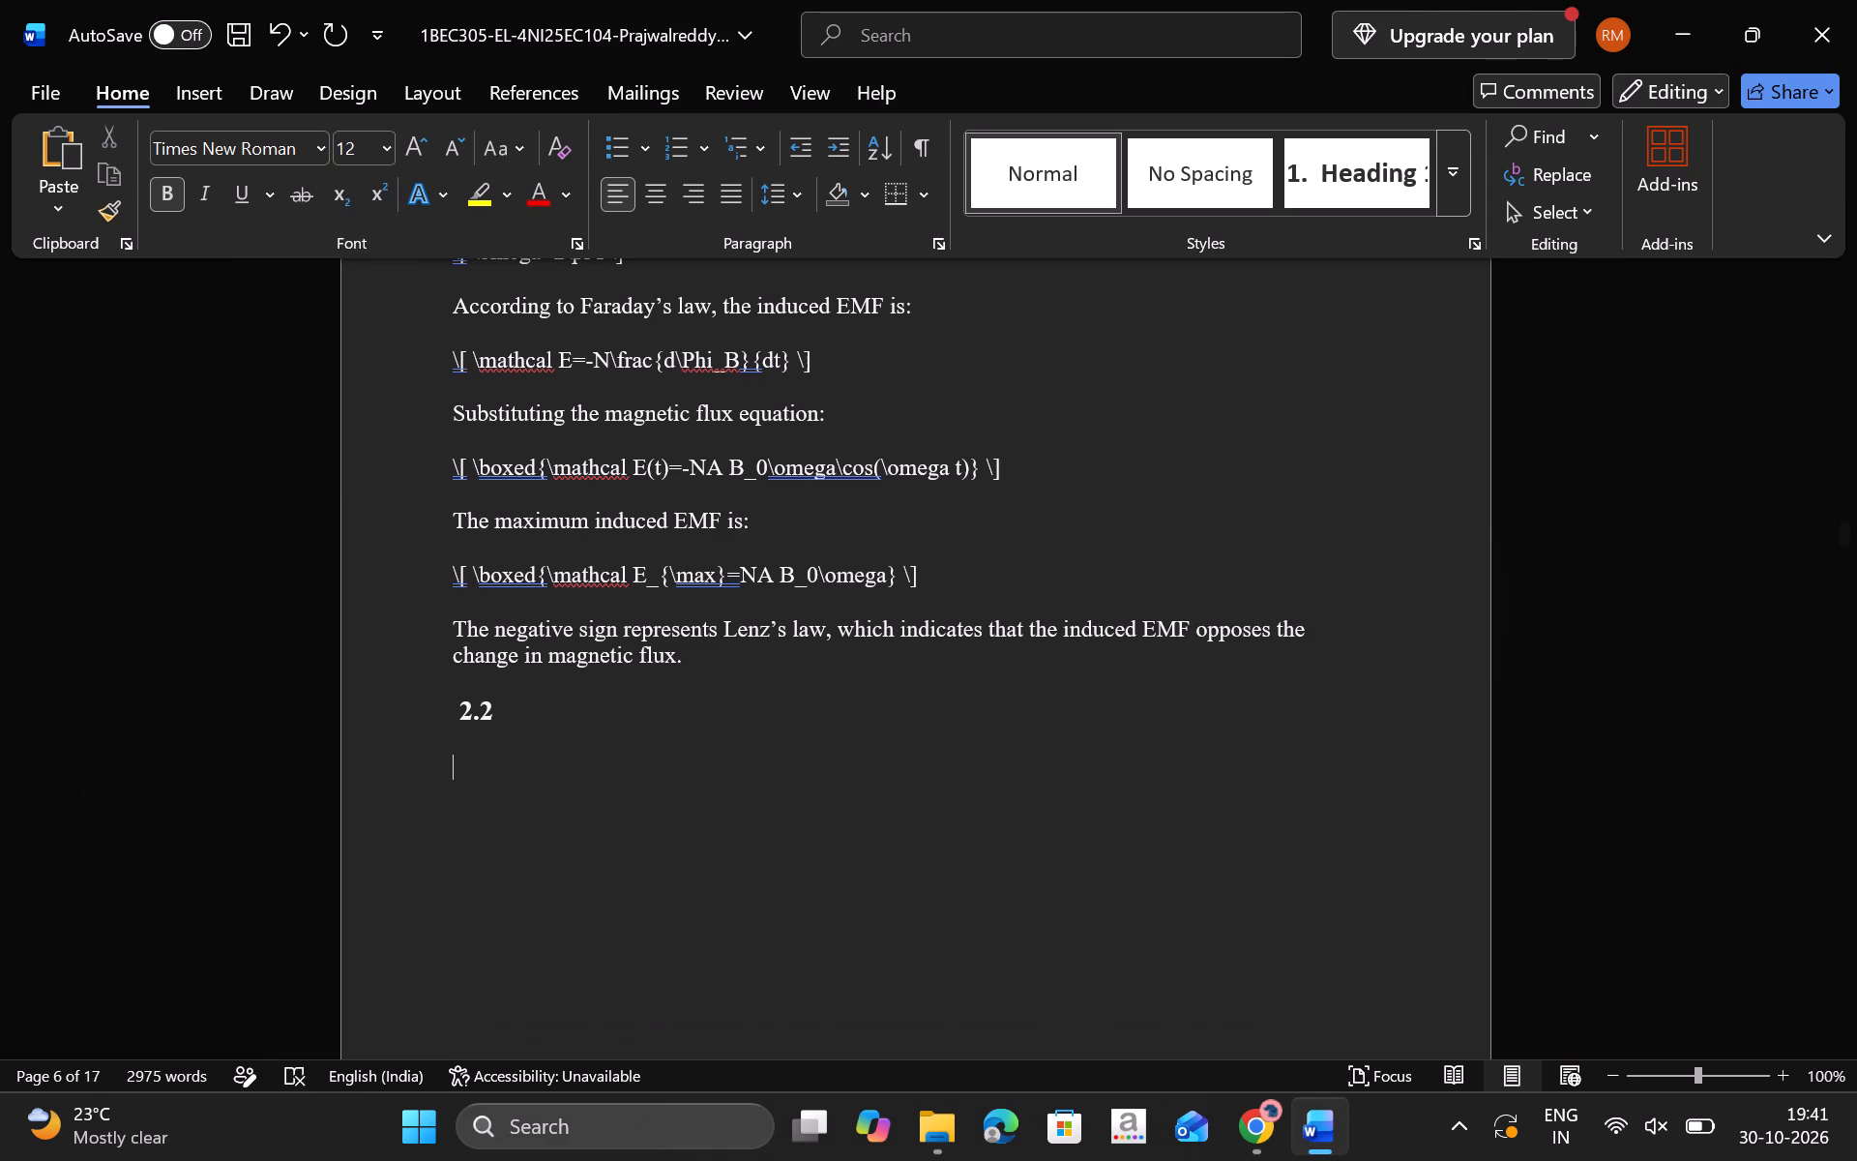
{"action": "key", "text": "ctrl+v"}
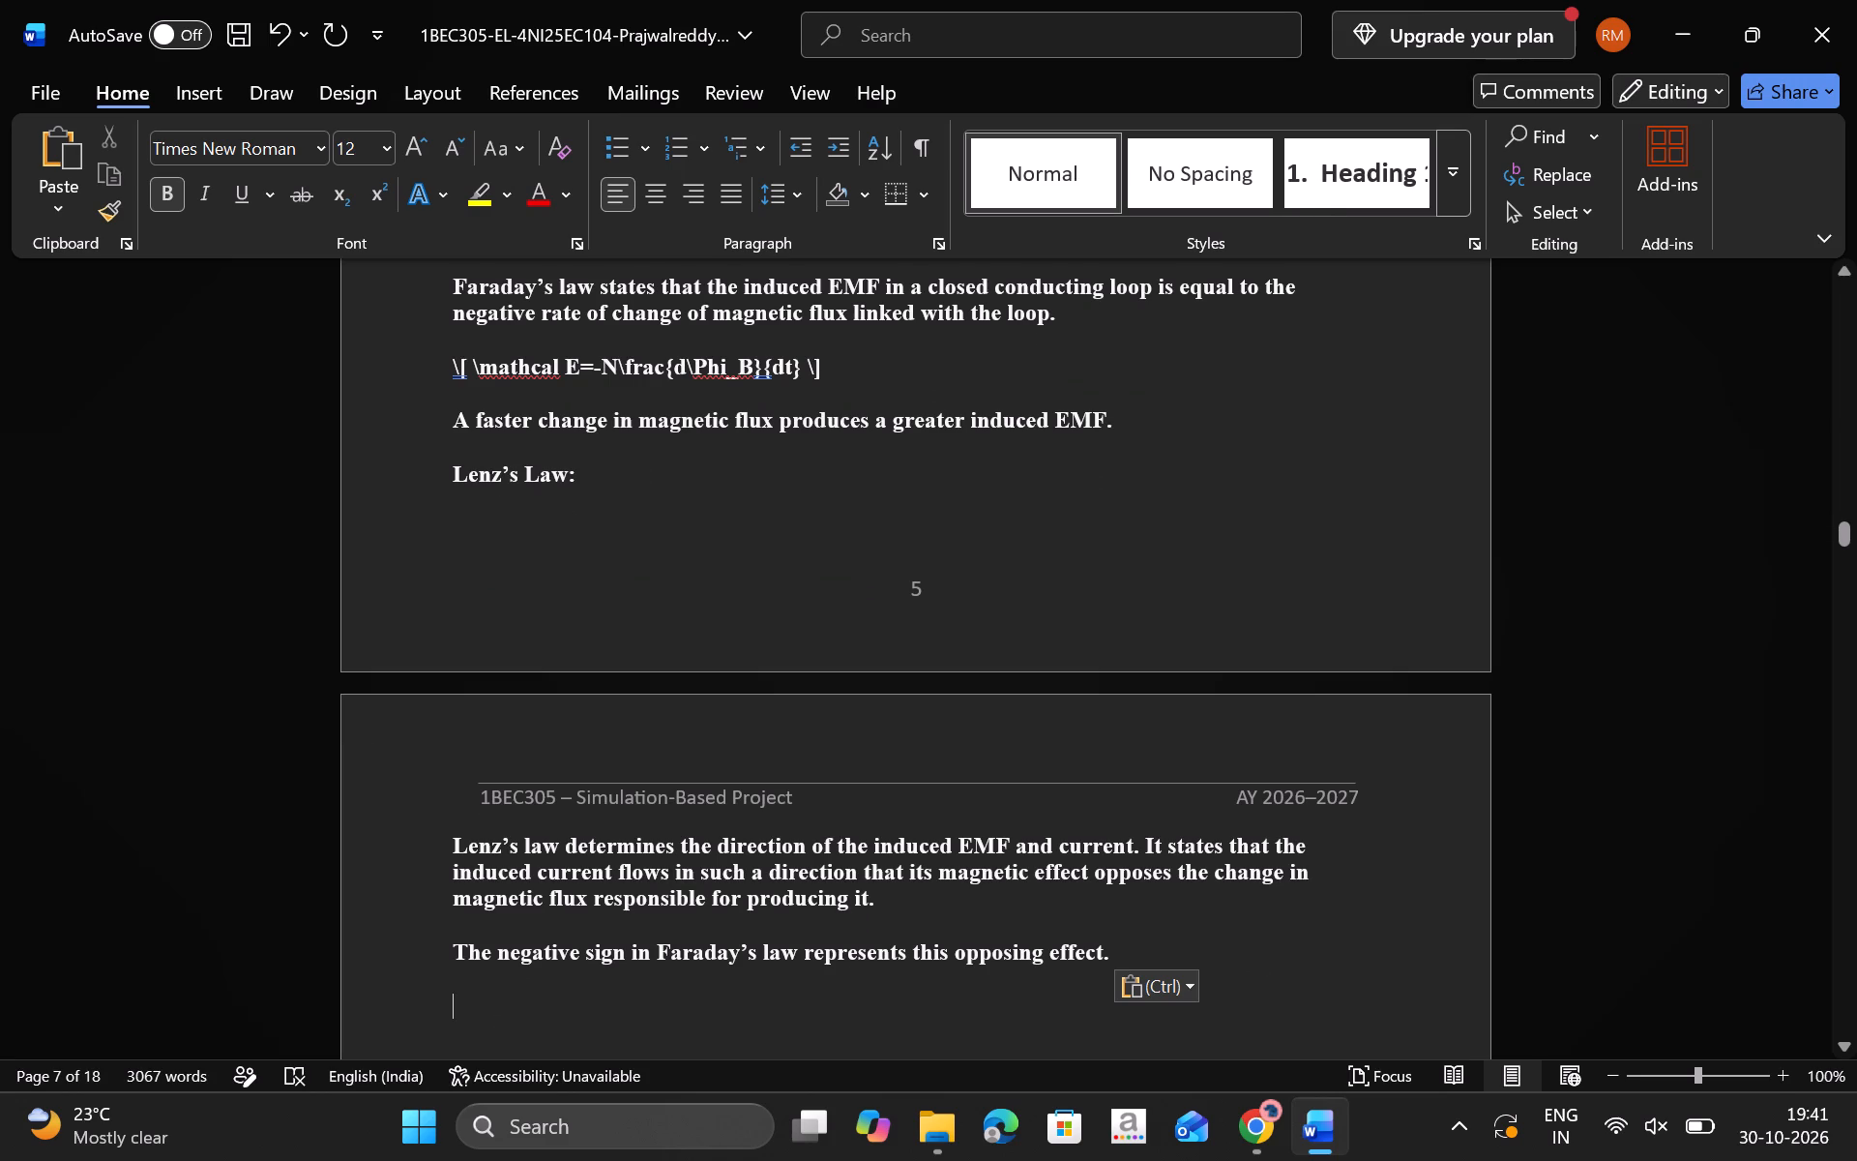
Review the pasted Faraday's and Lenz's law text alongside the section 2.1 body text above and section 3 below.
{"action": "scroll", "coordinate": [610, 452], "scroll_direction": "up", "scroll_amount": 4}
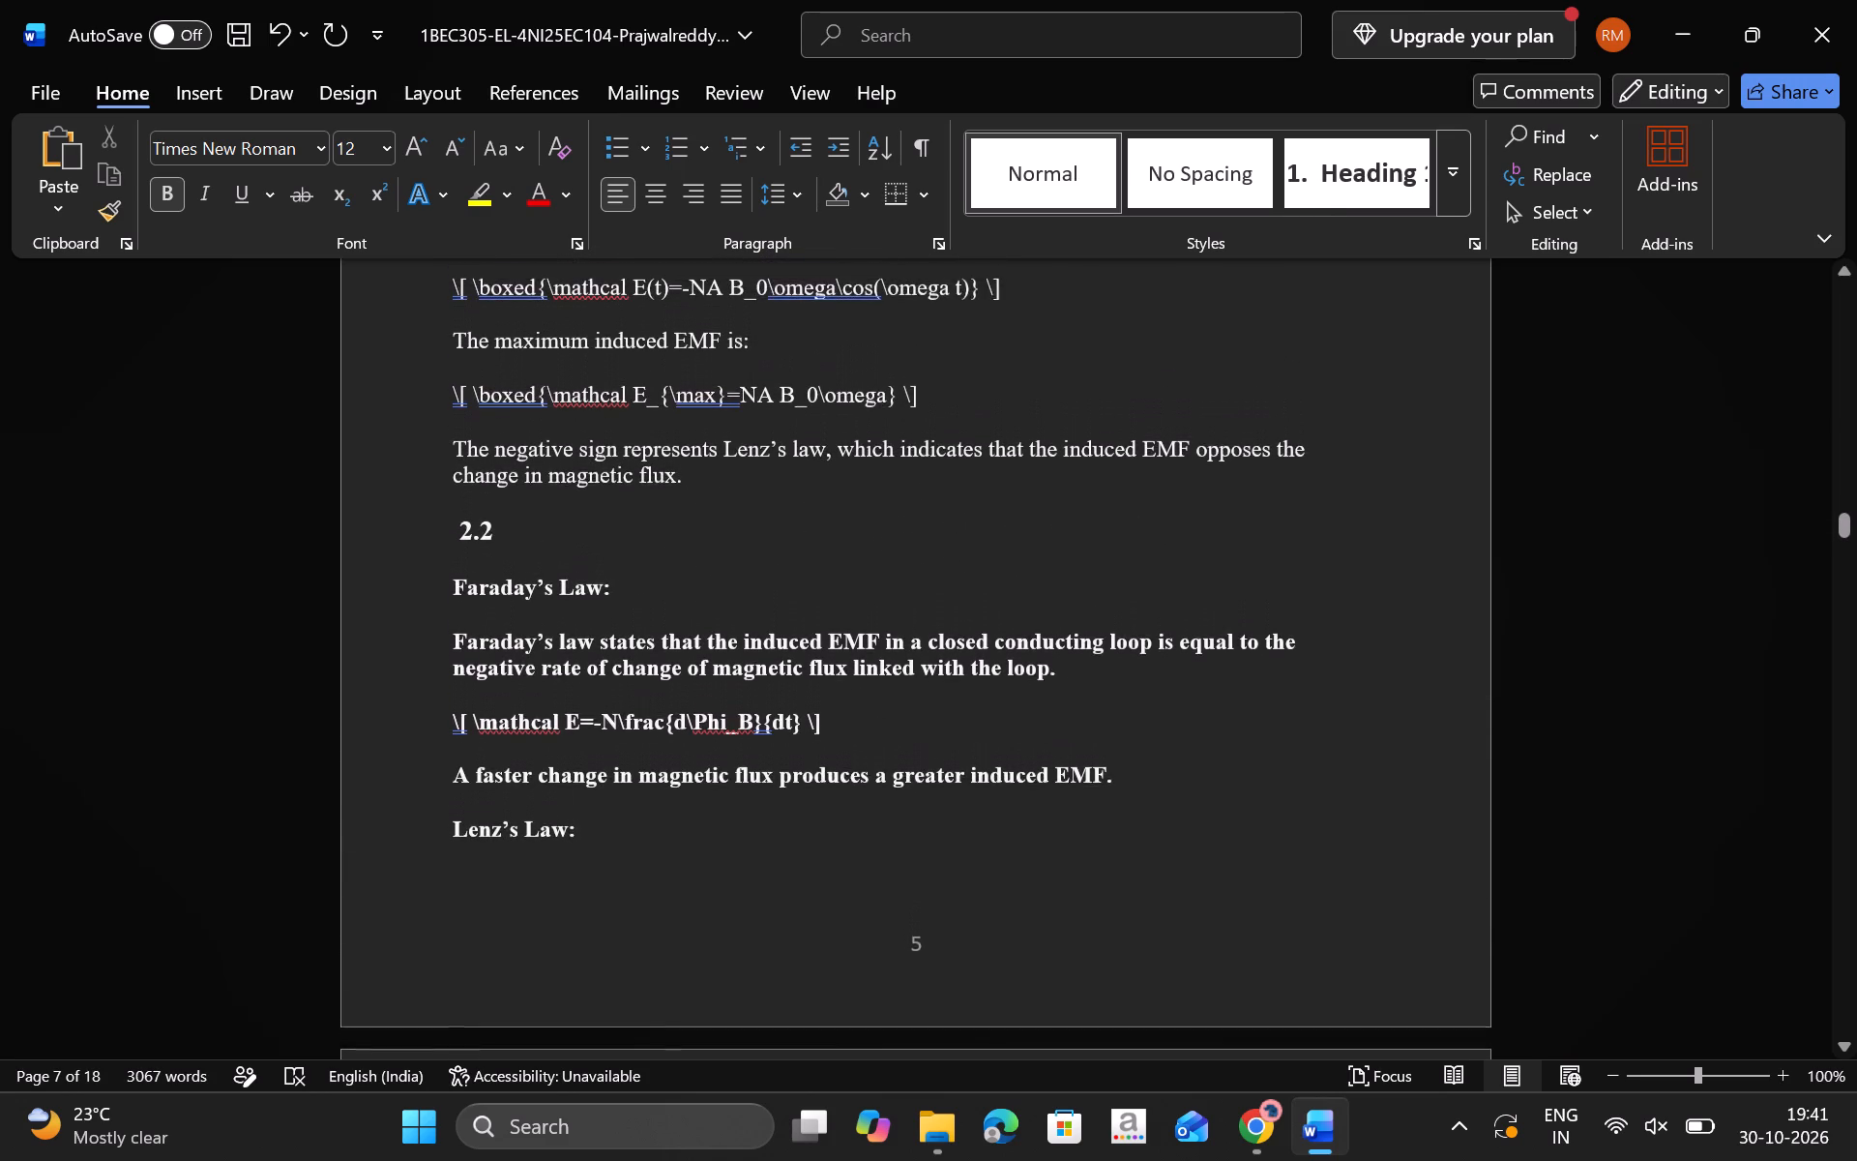
{"action": "scroll", "coordinate": [610, 452], "scroll_direction": "up", "scroll_amount": 2}
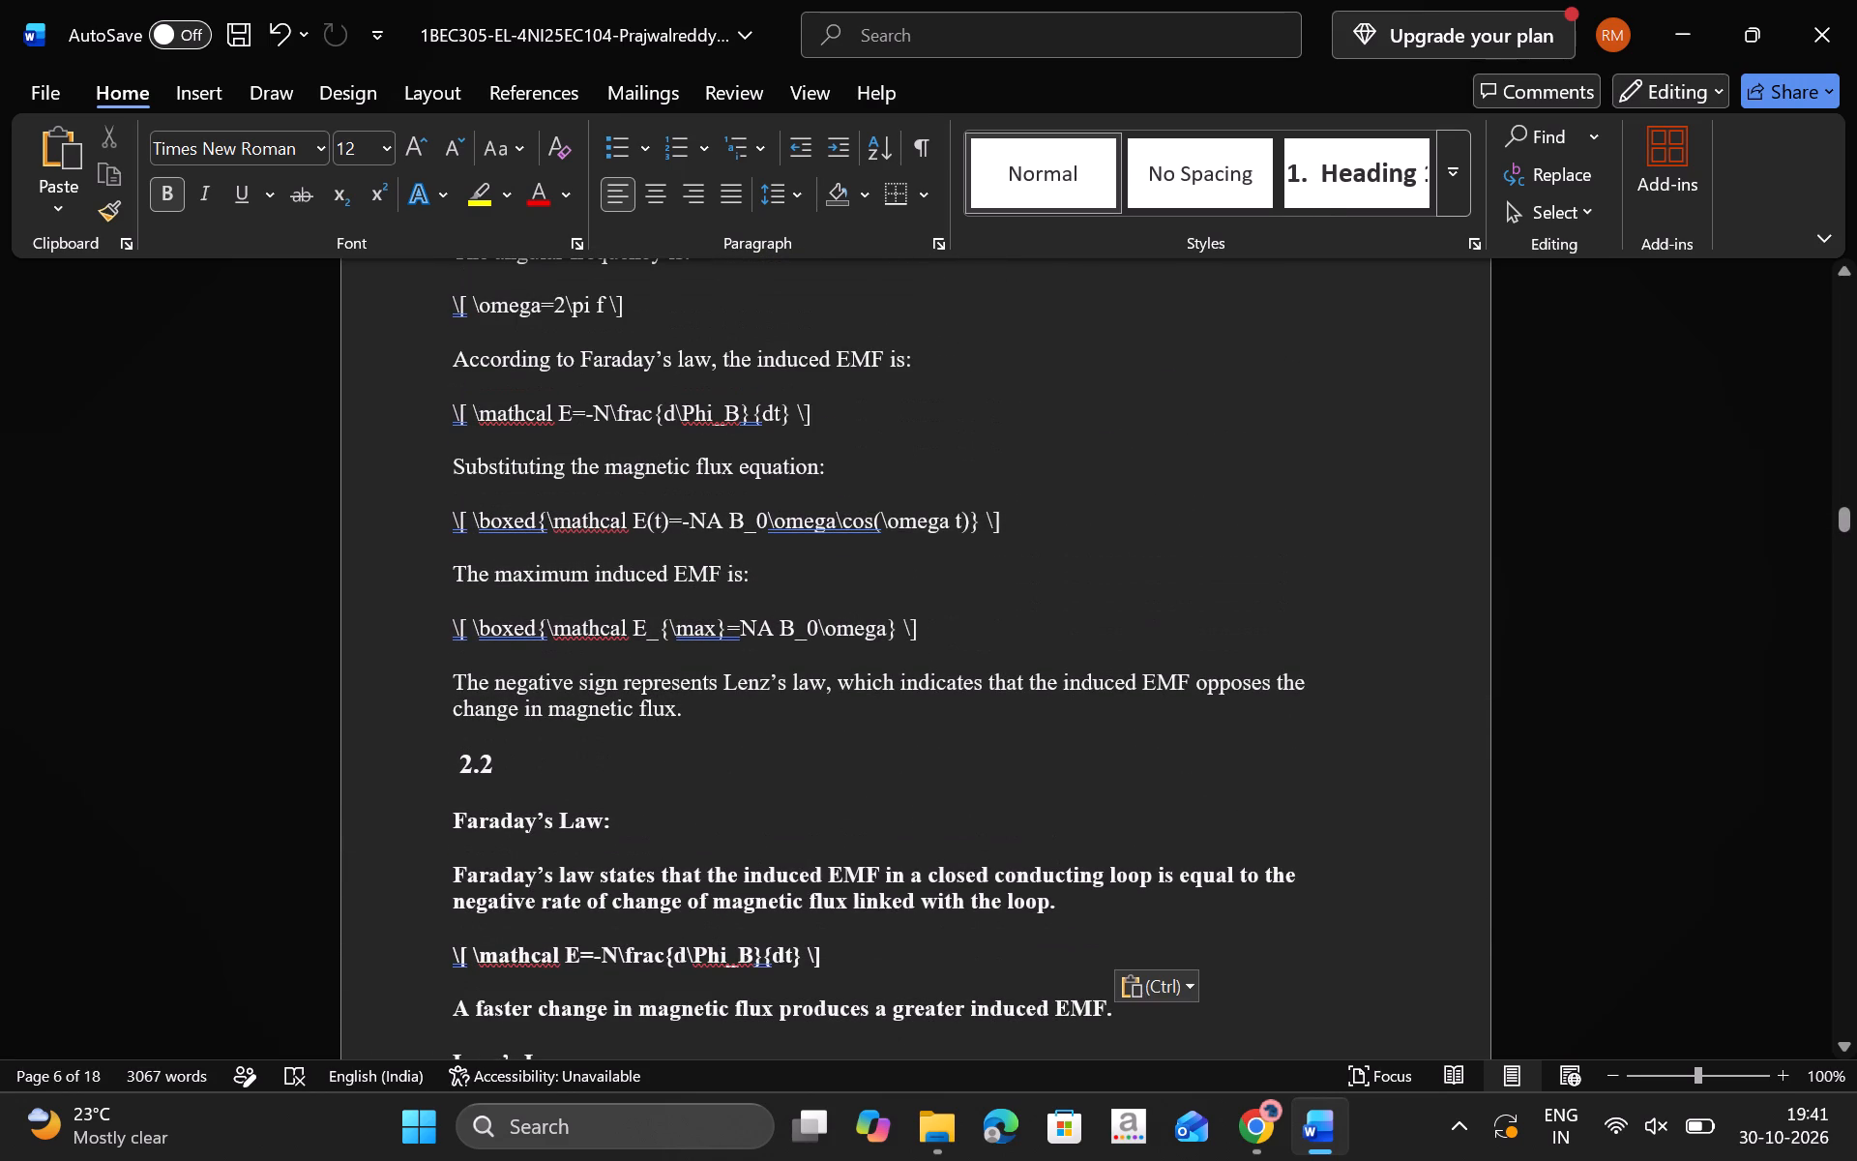
{"action": "left_click", "coordinate": [655, 347]}
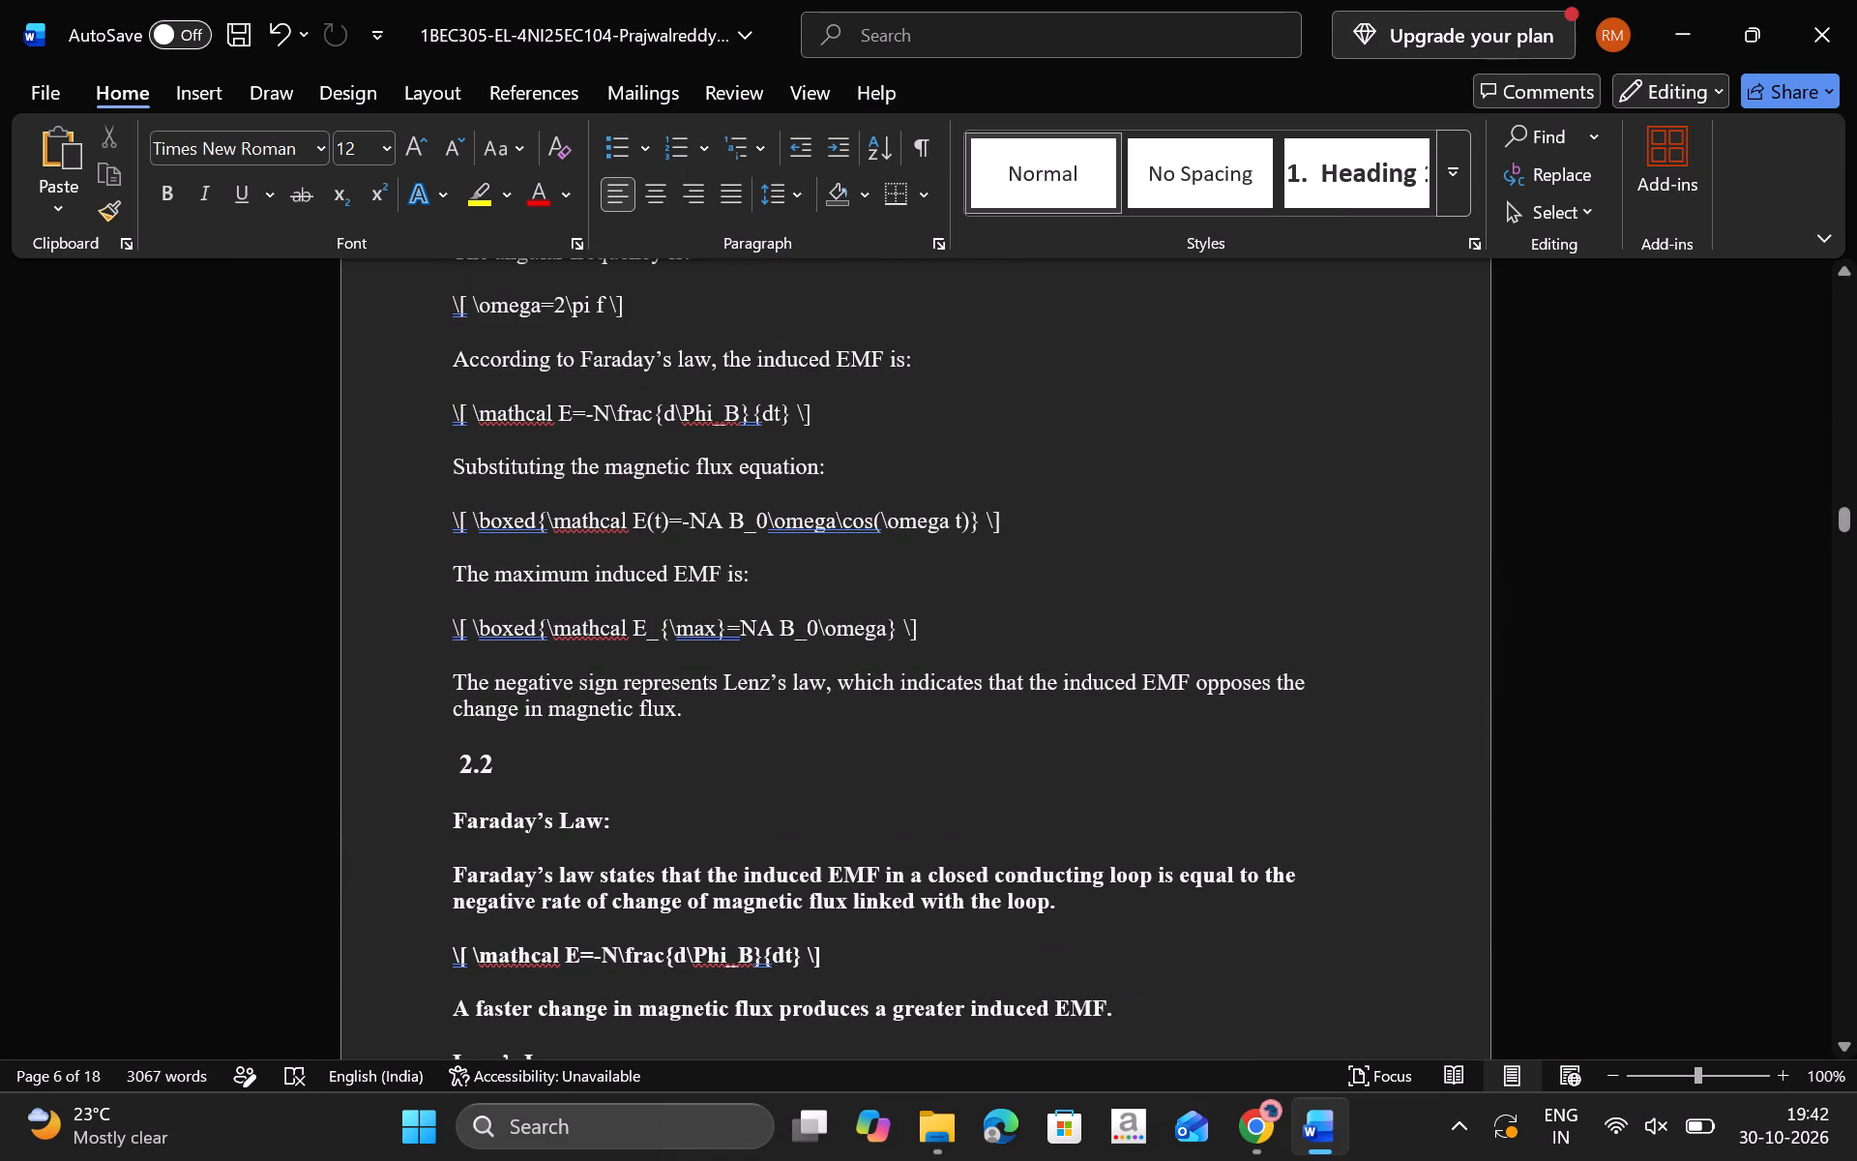
{"action": "left_click", "coordinate": [614, 362]}
{"action": "scroll", "coordinate": [711, 810], "scroll_direction": "down", "scroll_amount": 5}
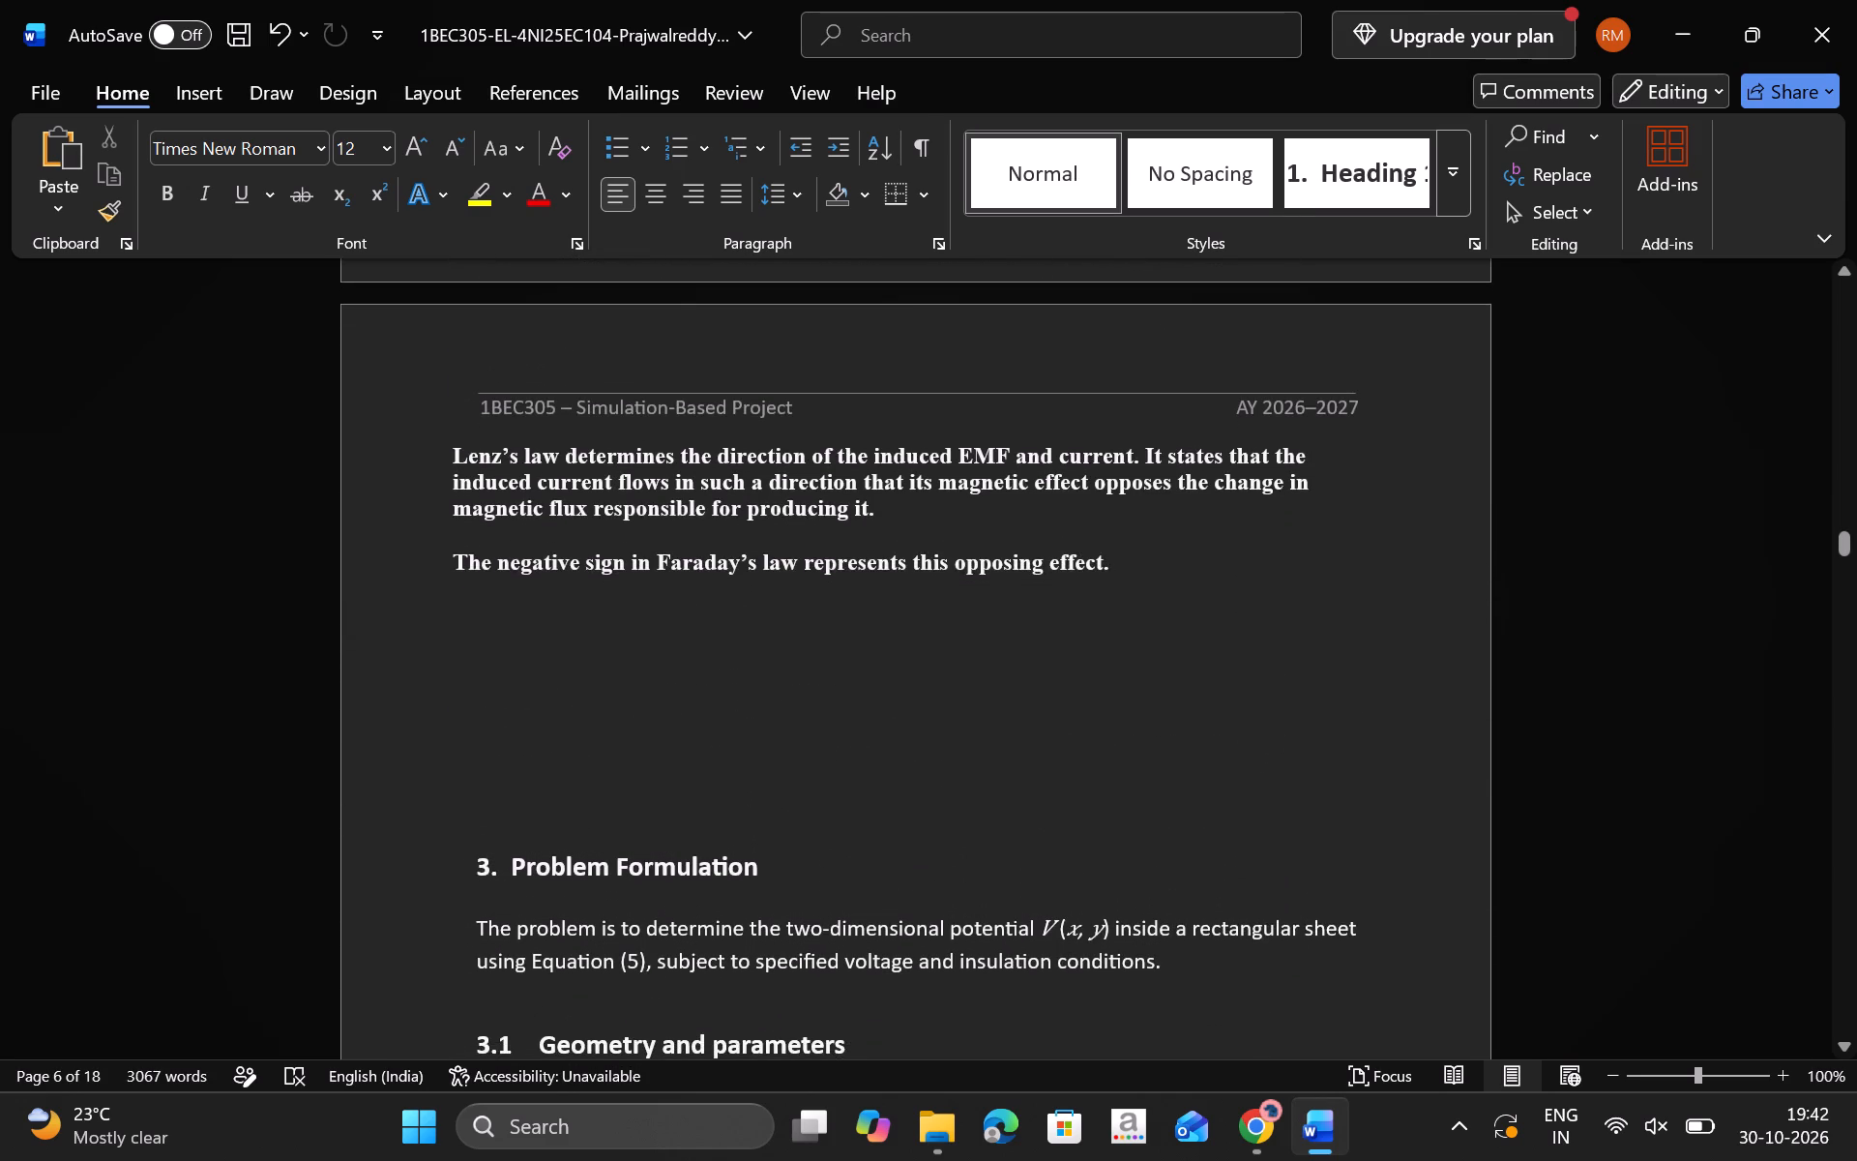
{"action": "scroll", "coordinate": [711, 810], "scroll_direction": "down", "scroll_amount": 2}
{"action": "scroll", "coordinate": [711, 810], "scroll_direction": "up", "scroll_amount": 5}
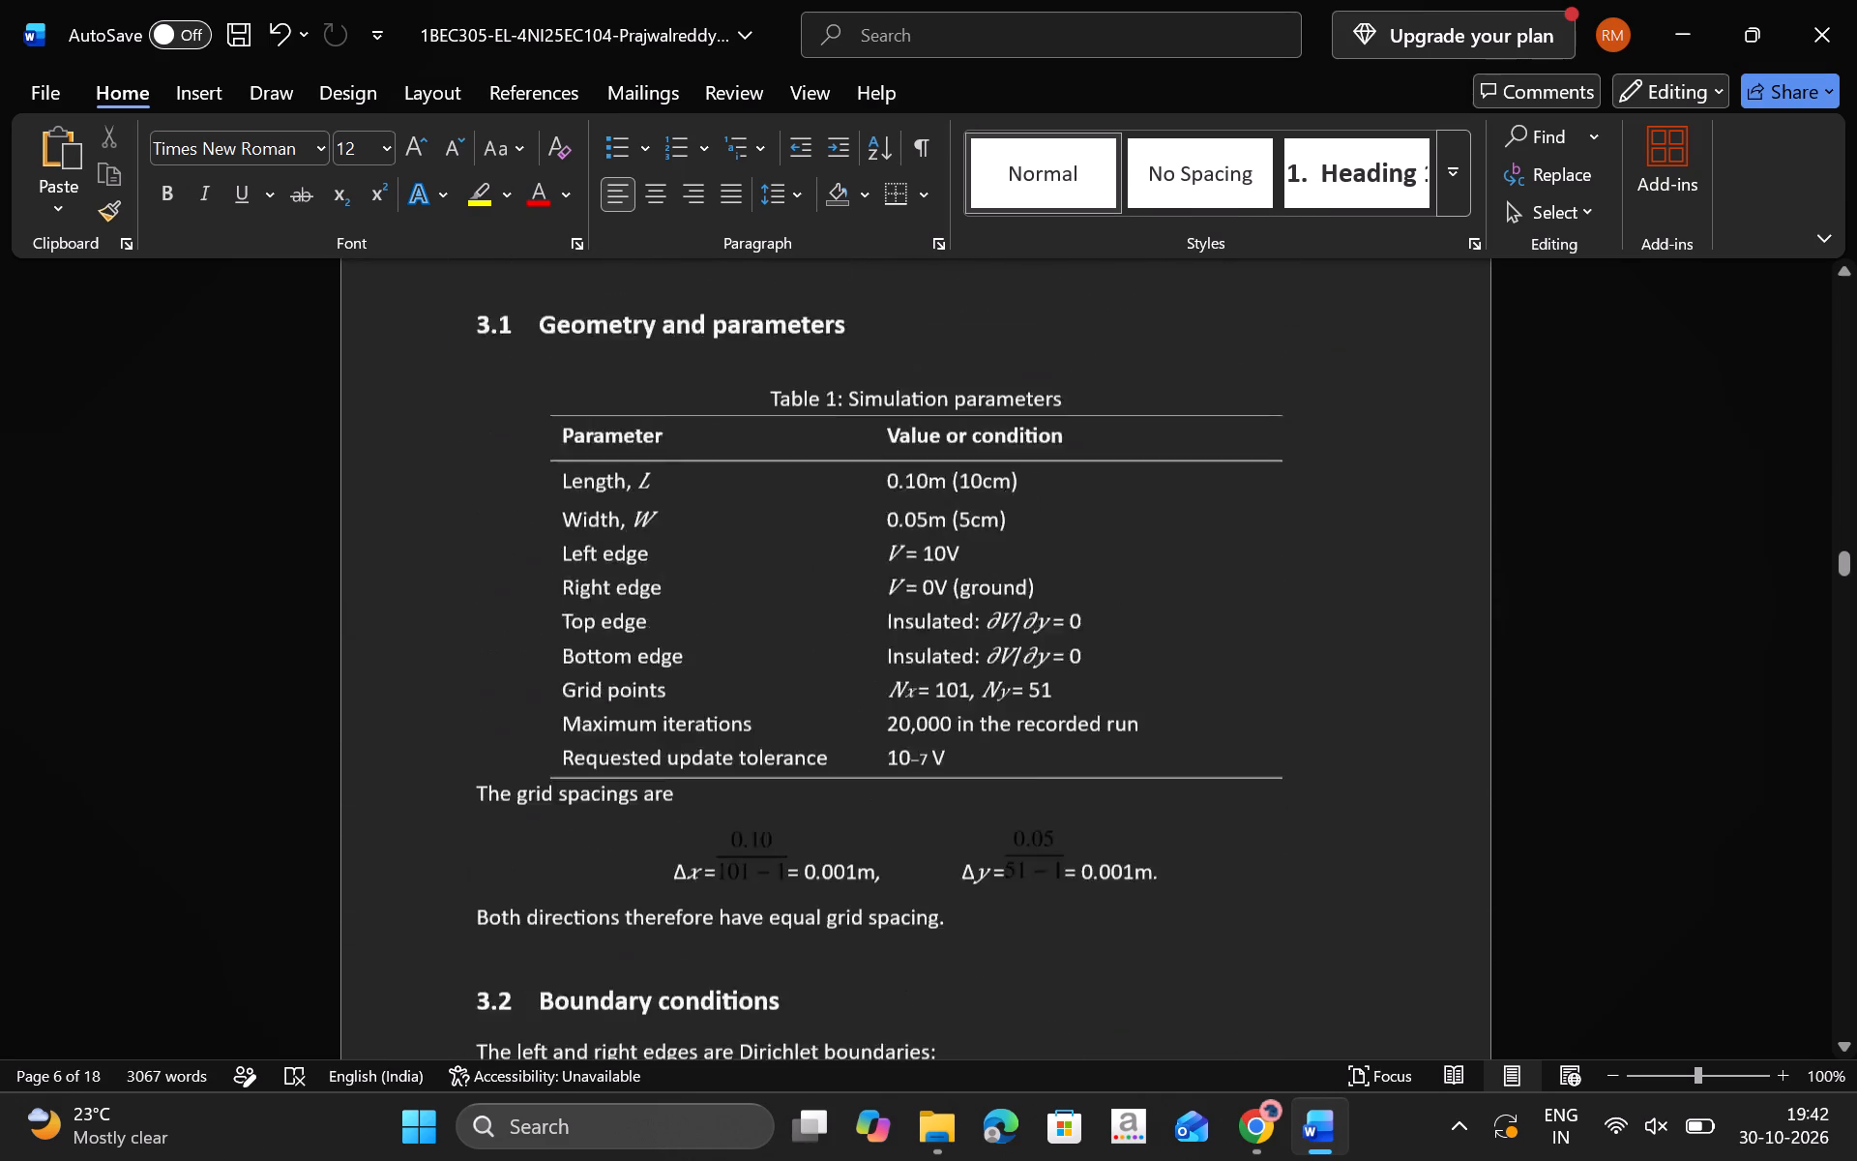
{"action": "scroll", "coordinate": [711, 810], "scroll_direction": "up", "scroll_amount": 5}
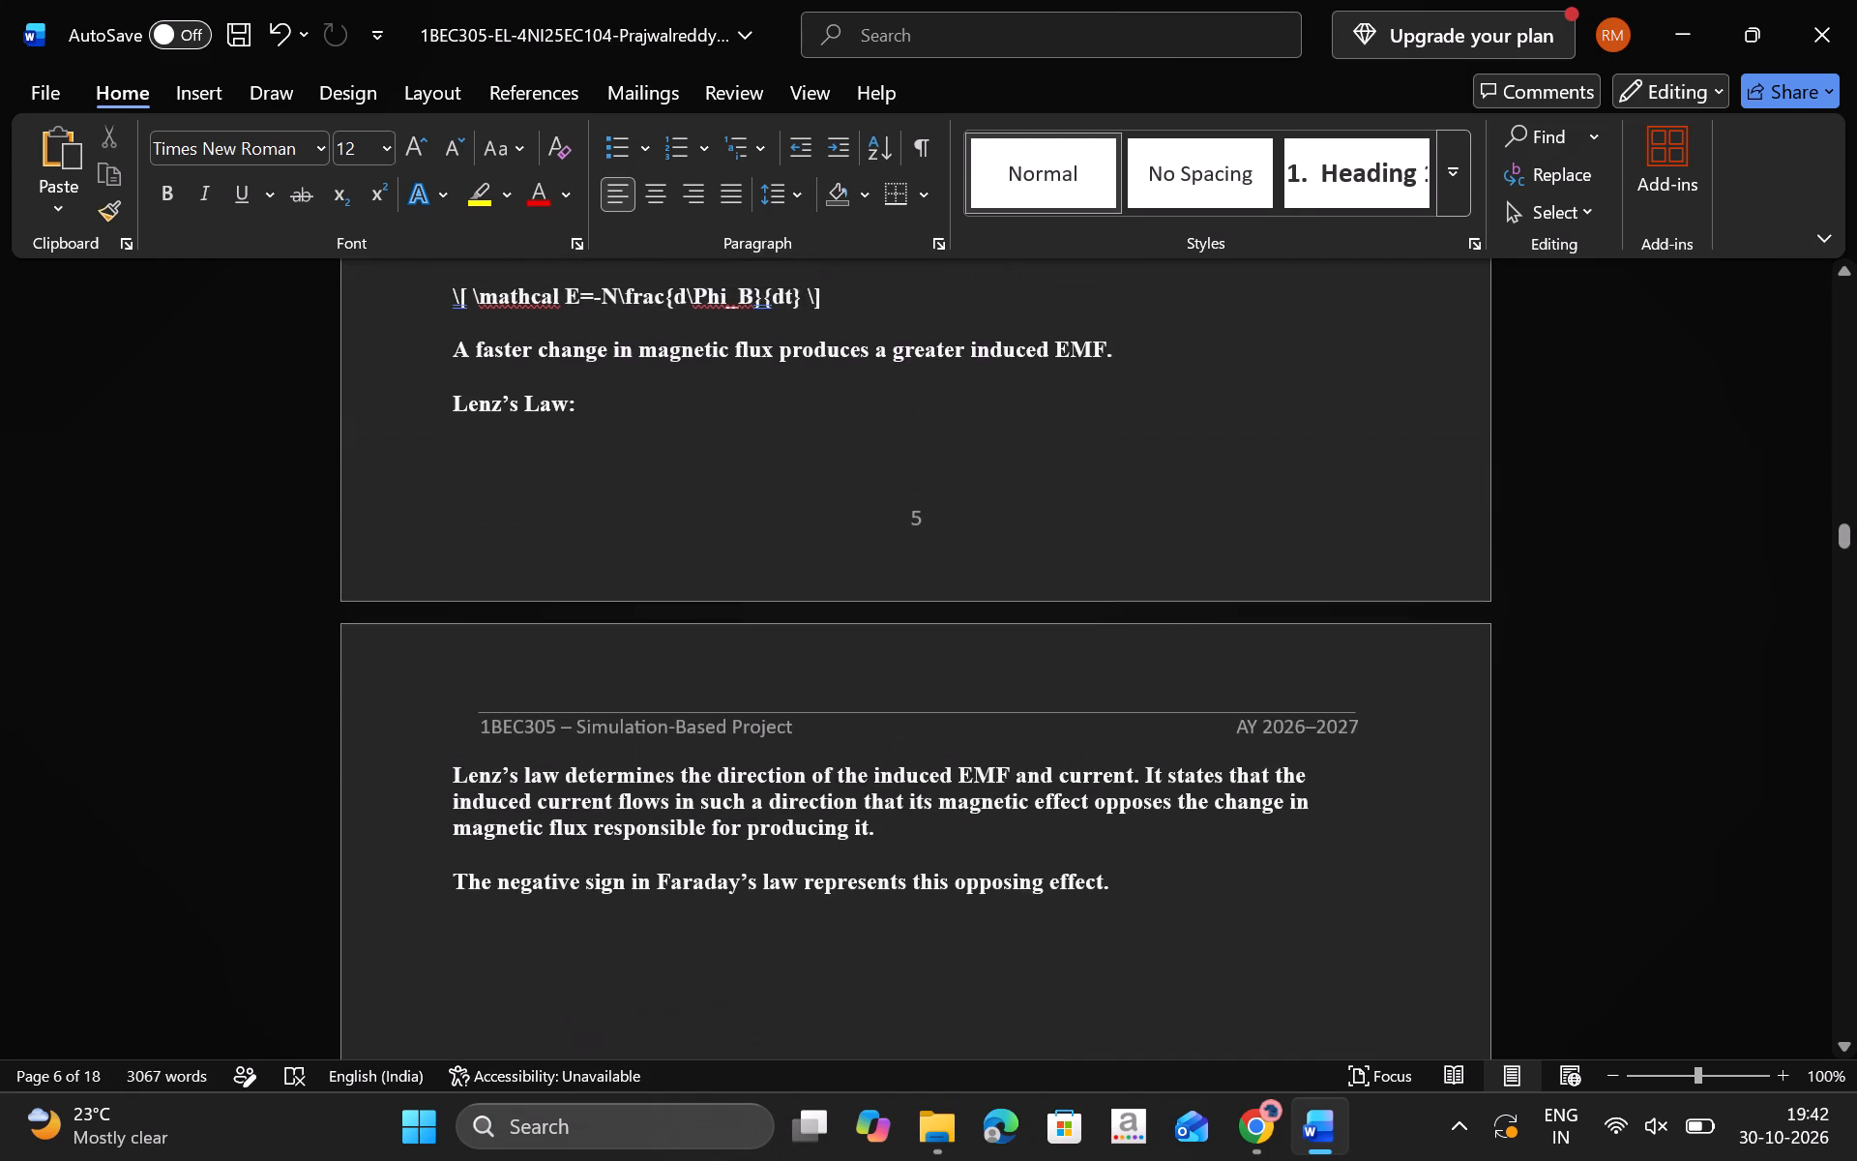
{"action": "scroll", "coordinate": [711, 810], "scroll_direction": "up", "scroll_amount": 1}
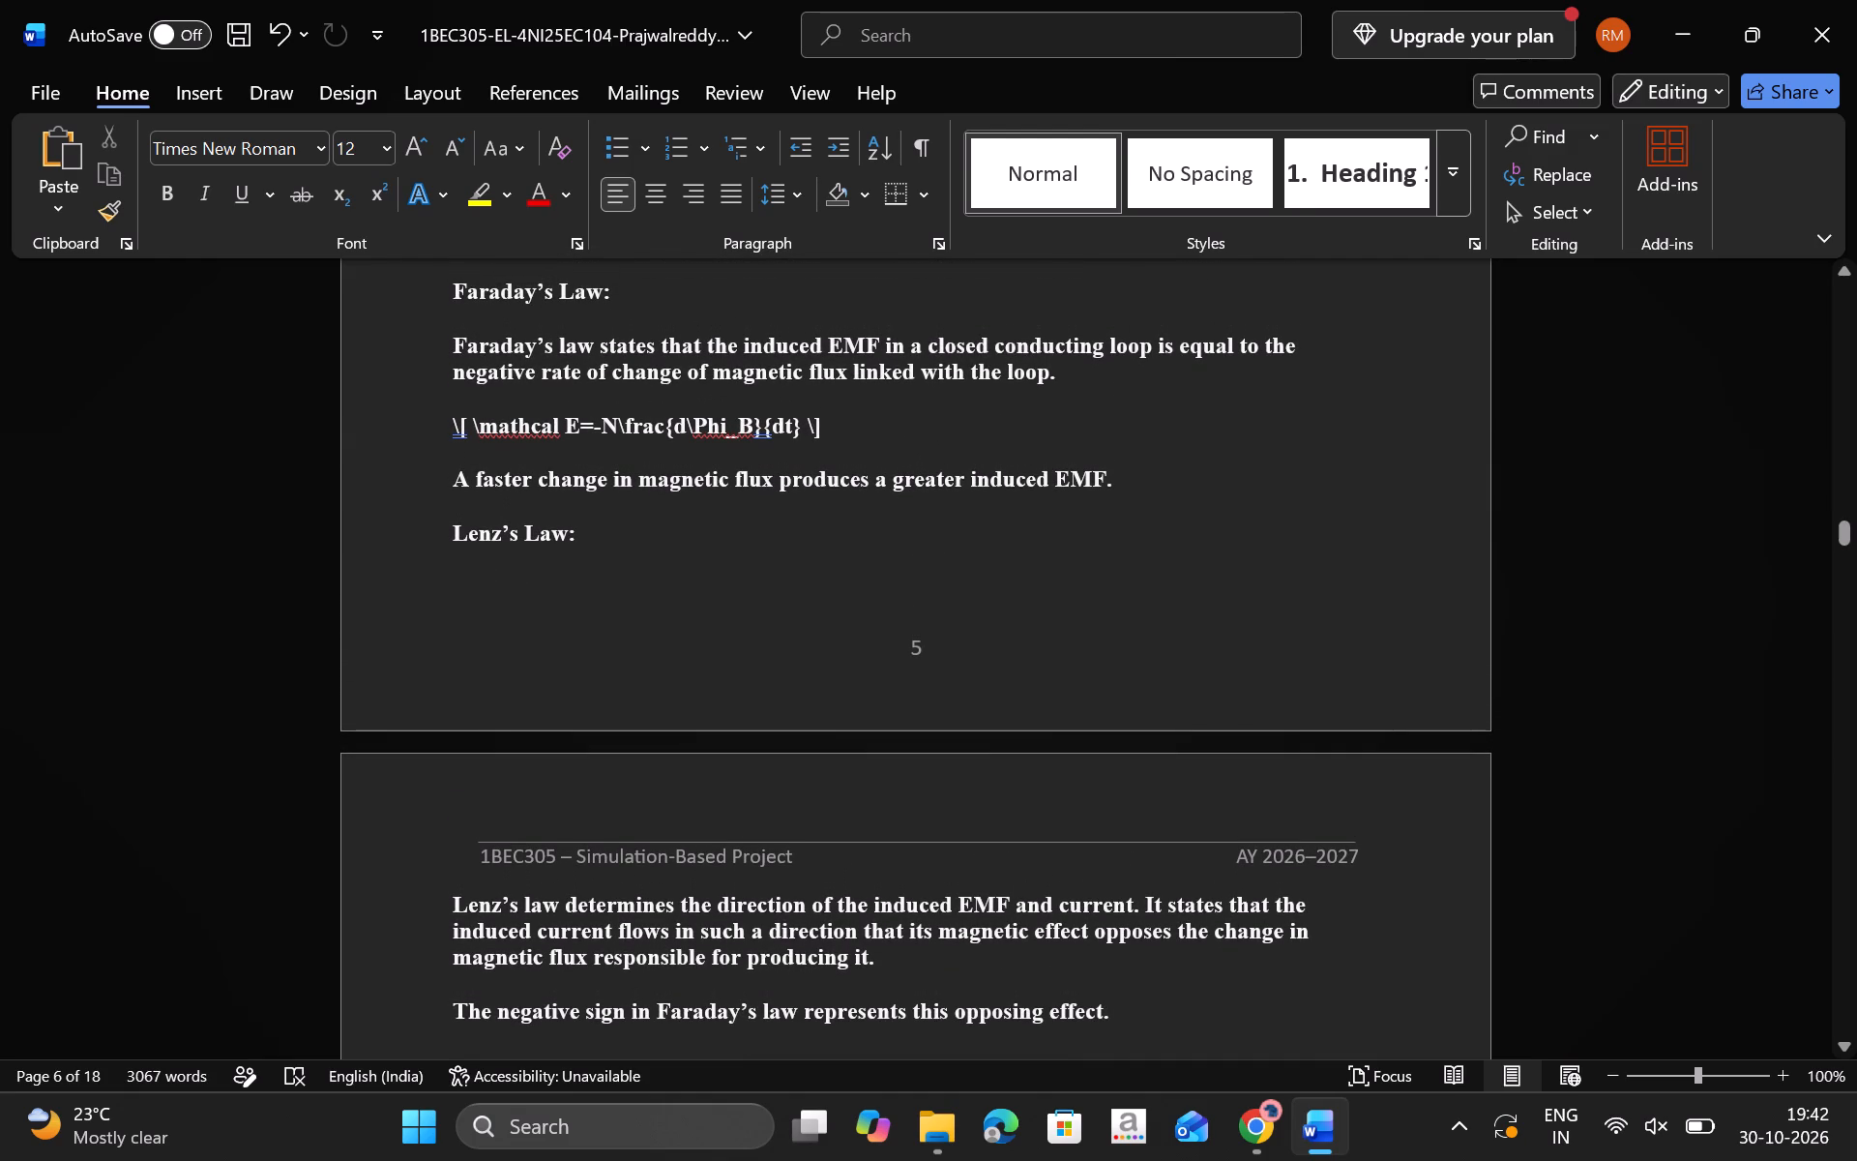
{"action": "scroll", "coordinate": [1185, 686], "scroll_direction": "up", "scroll_amount": 5}
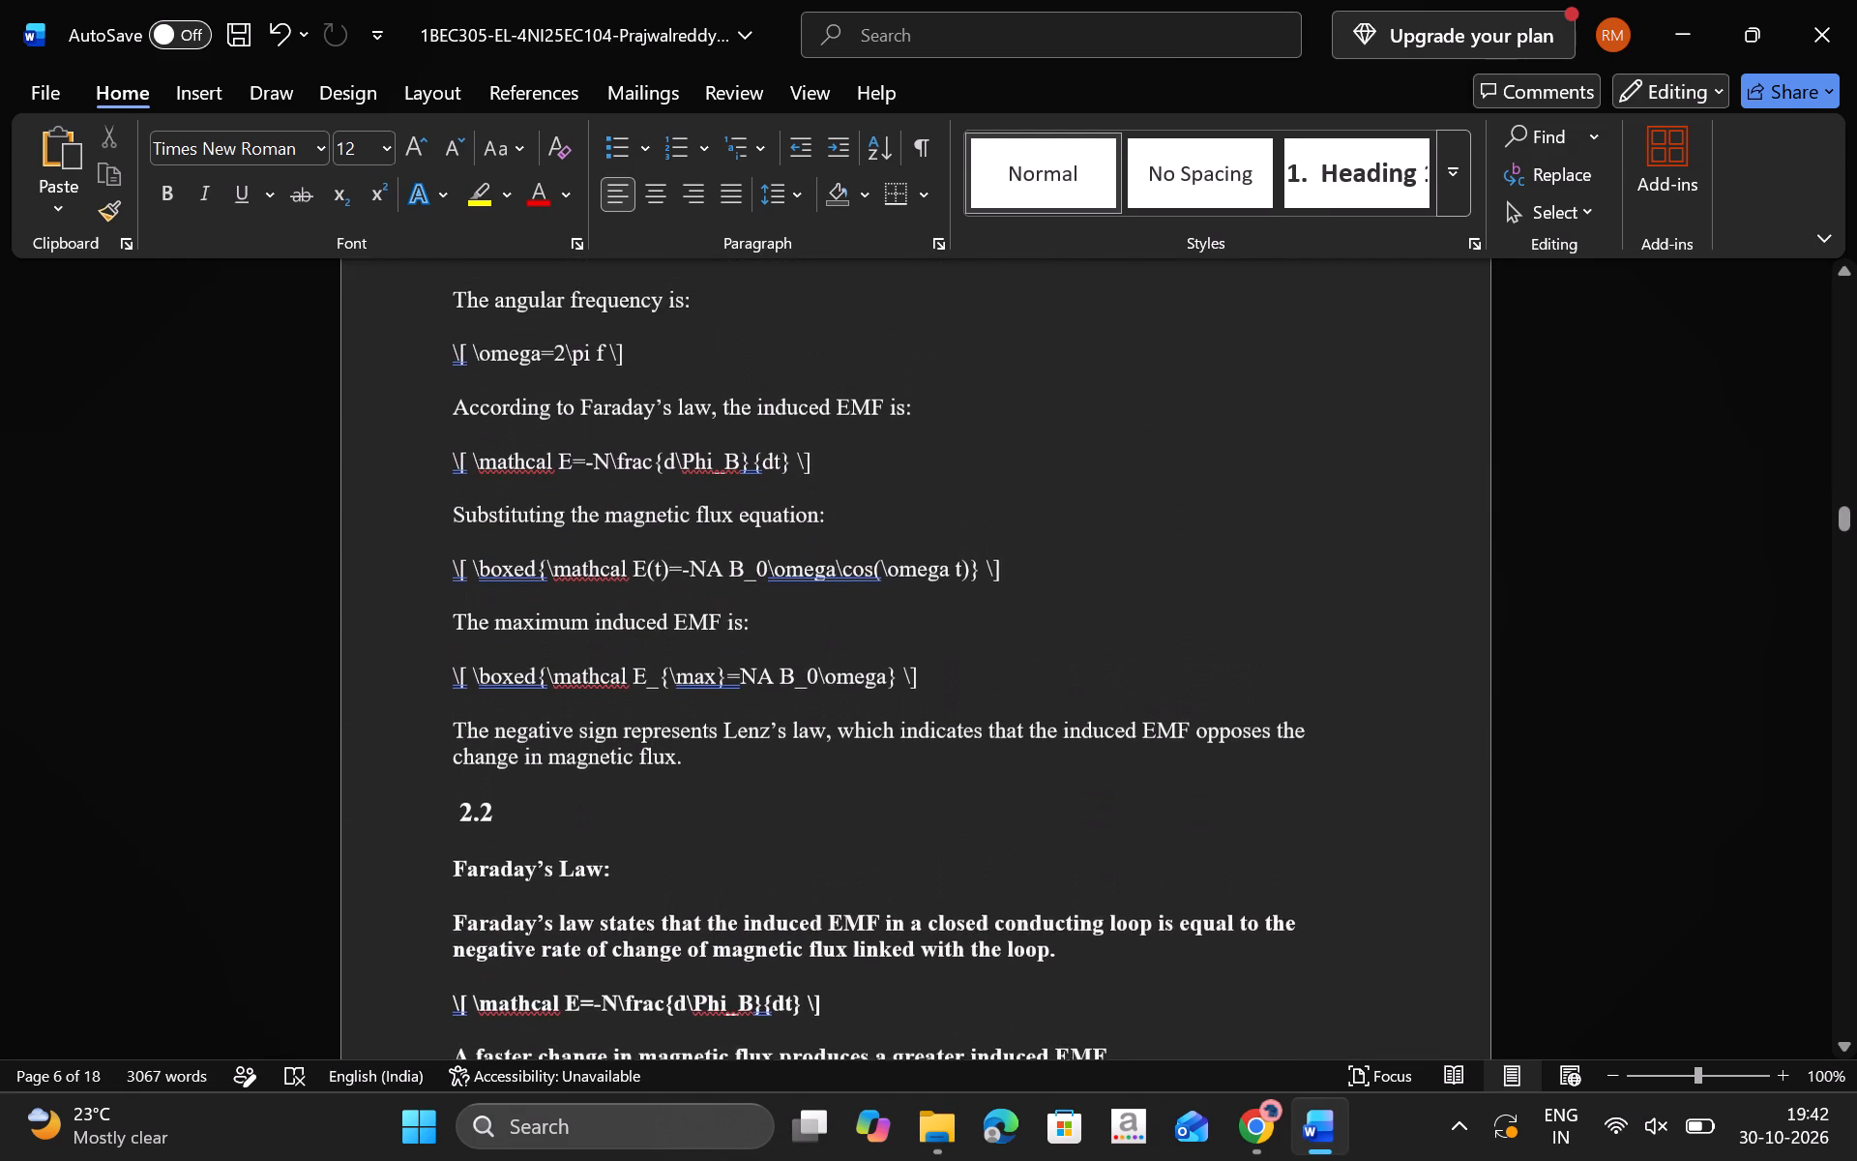
{"action": "scroll", "coordinate": [1185, 686], "scroll_direction": "up", "scroll_amount": 1}
{"action": "scroll", "coordinate": [1185, 686], "scroll_direction": "down", "scroll_amount": 1}
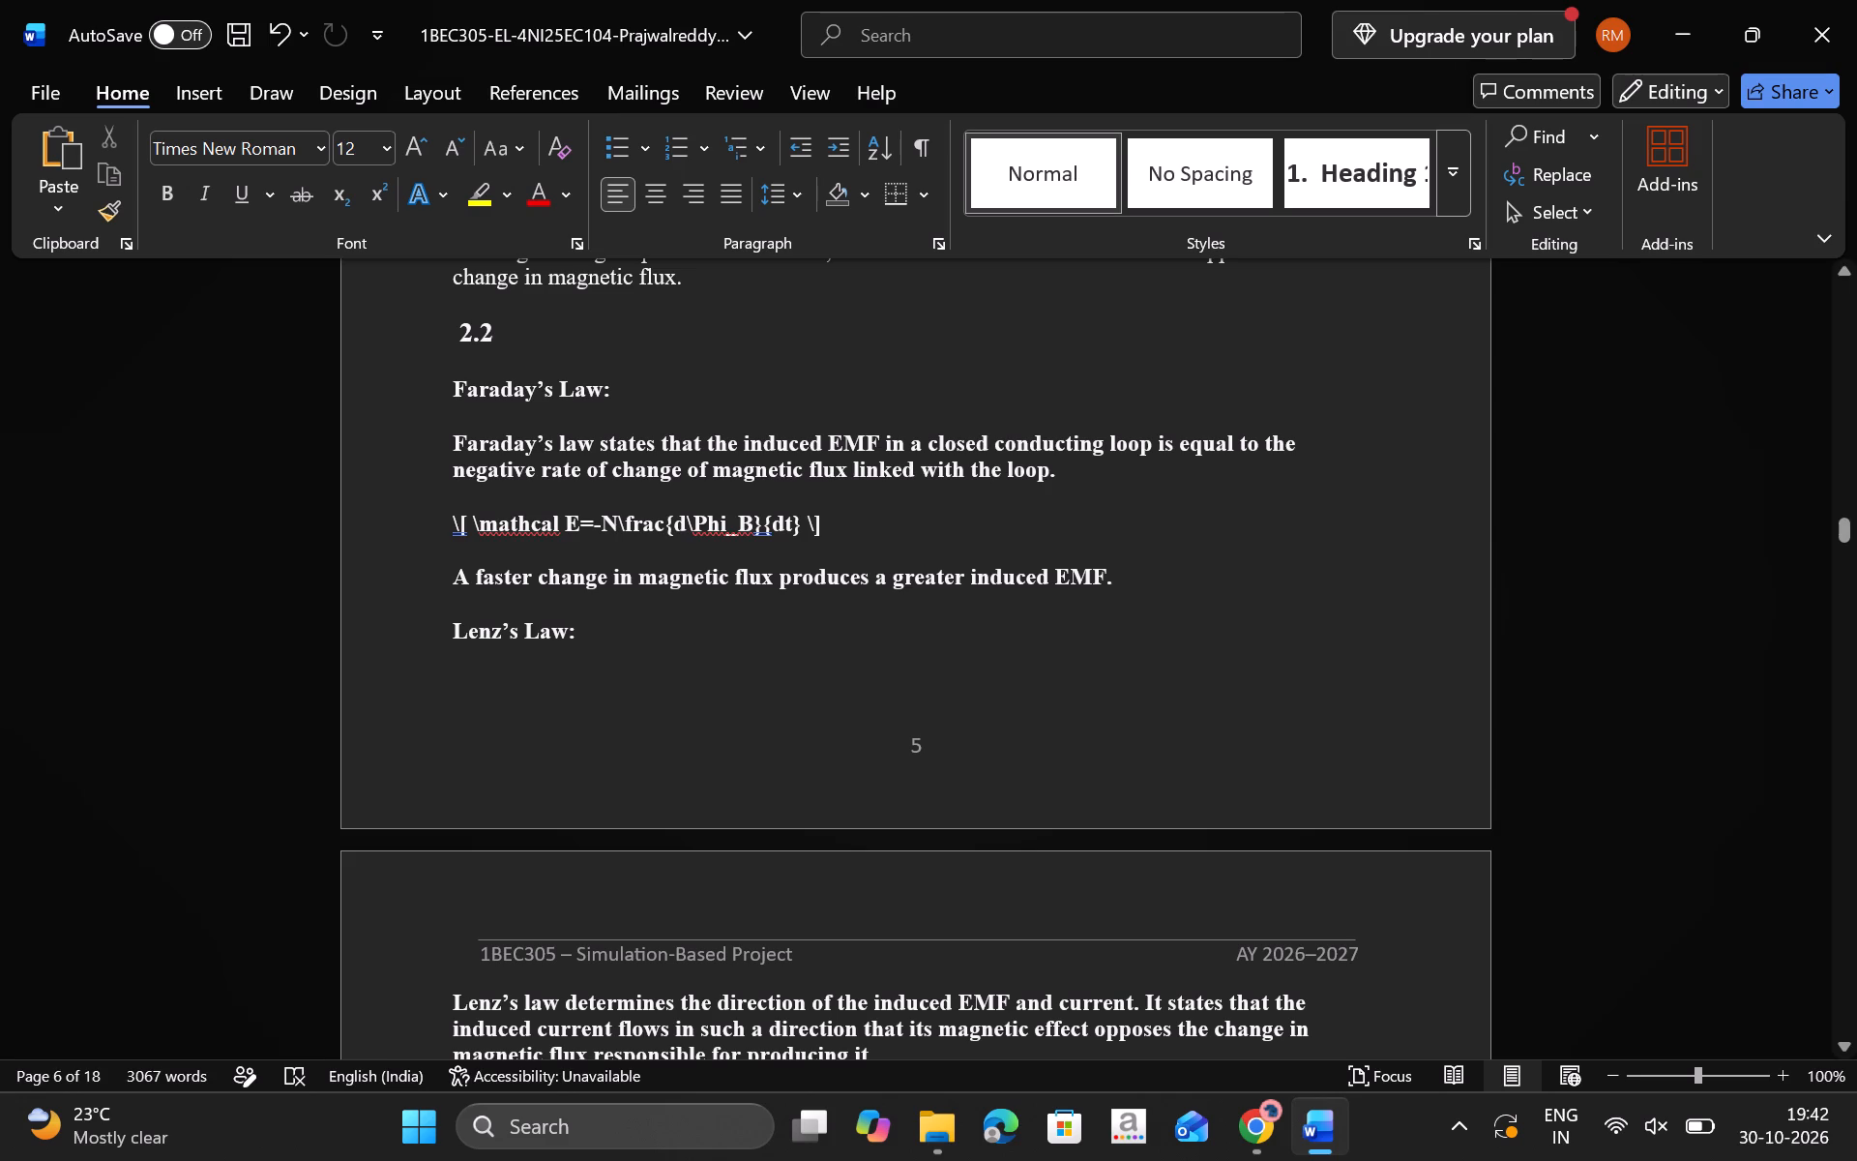
{"action": "scroll", "coordinate": [1046, 535], "scroll_direction": "up", "scroll_amount": 3}
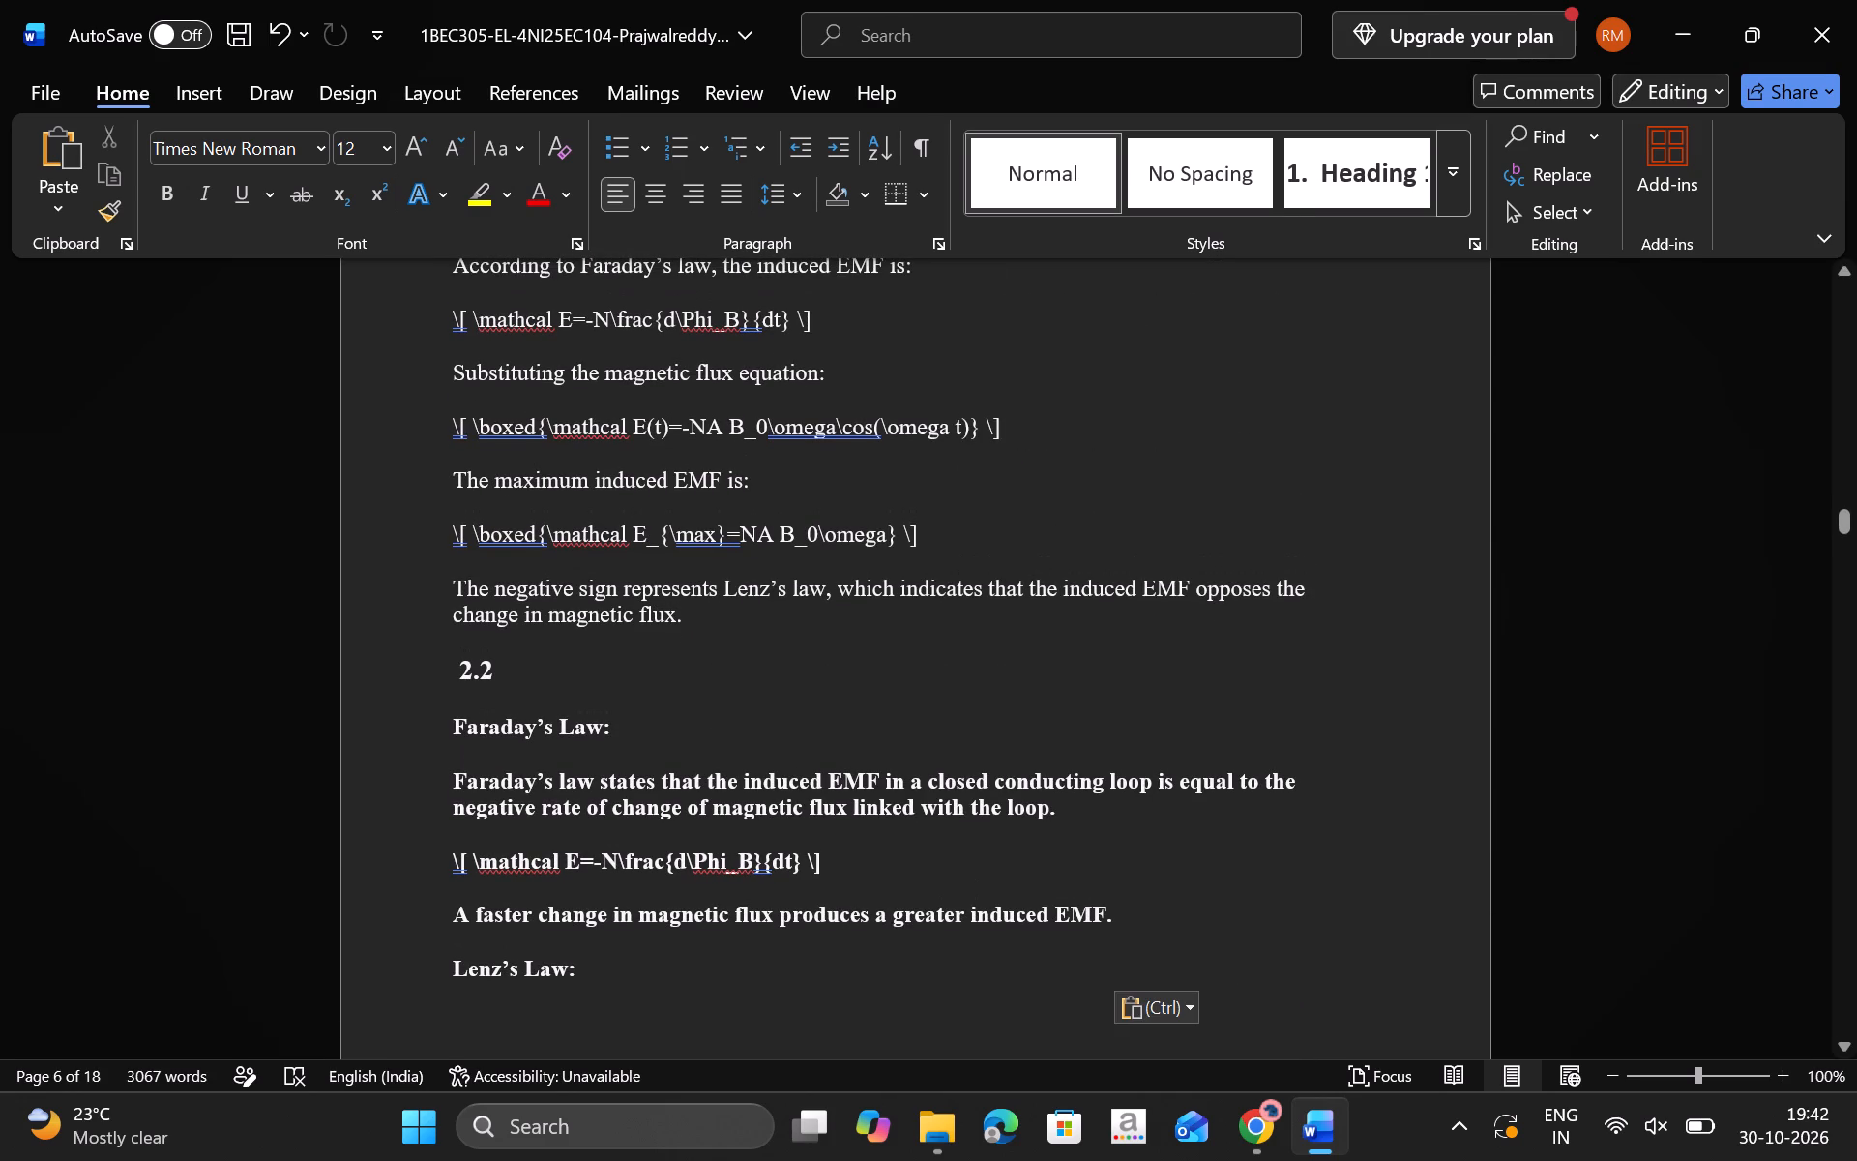
Compare the font, size and bold formatting of 2.2 and the pasted Faraday's law lines with the section 2.1 body text.
{"action": "left_click", "coordinate": [584, 670]}
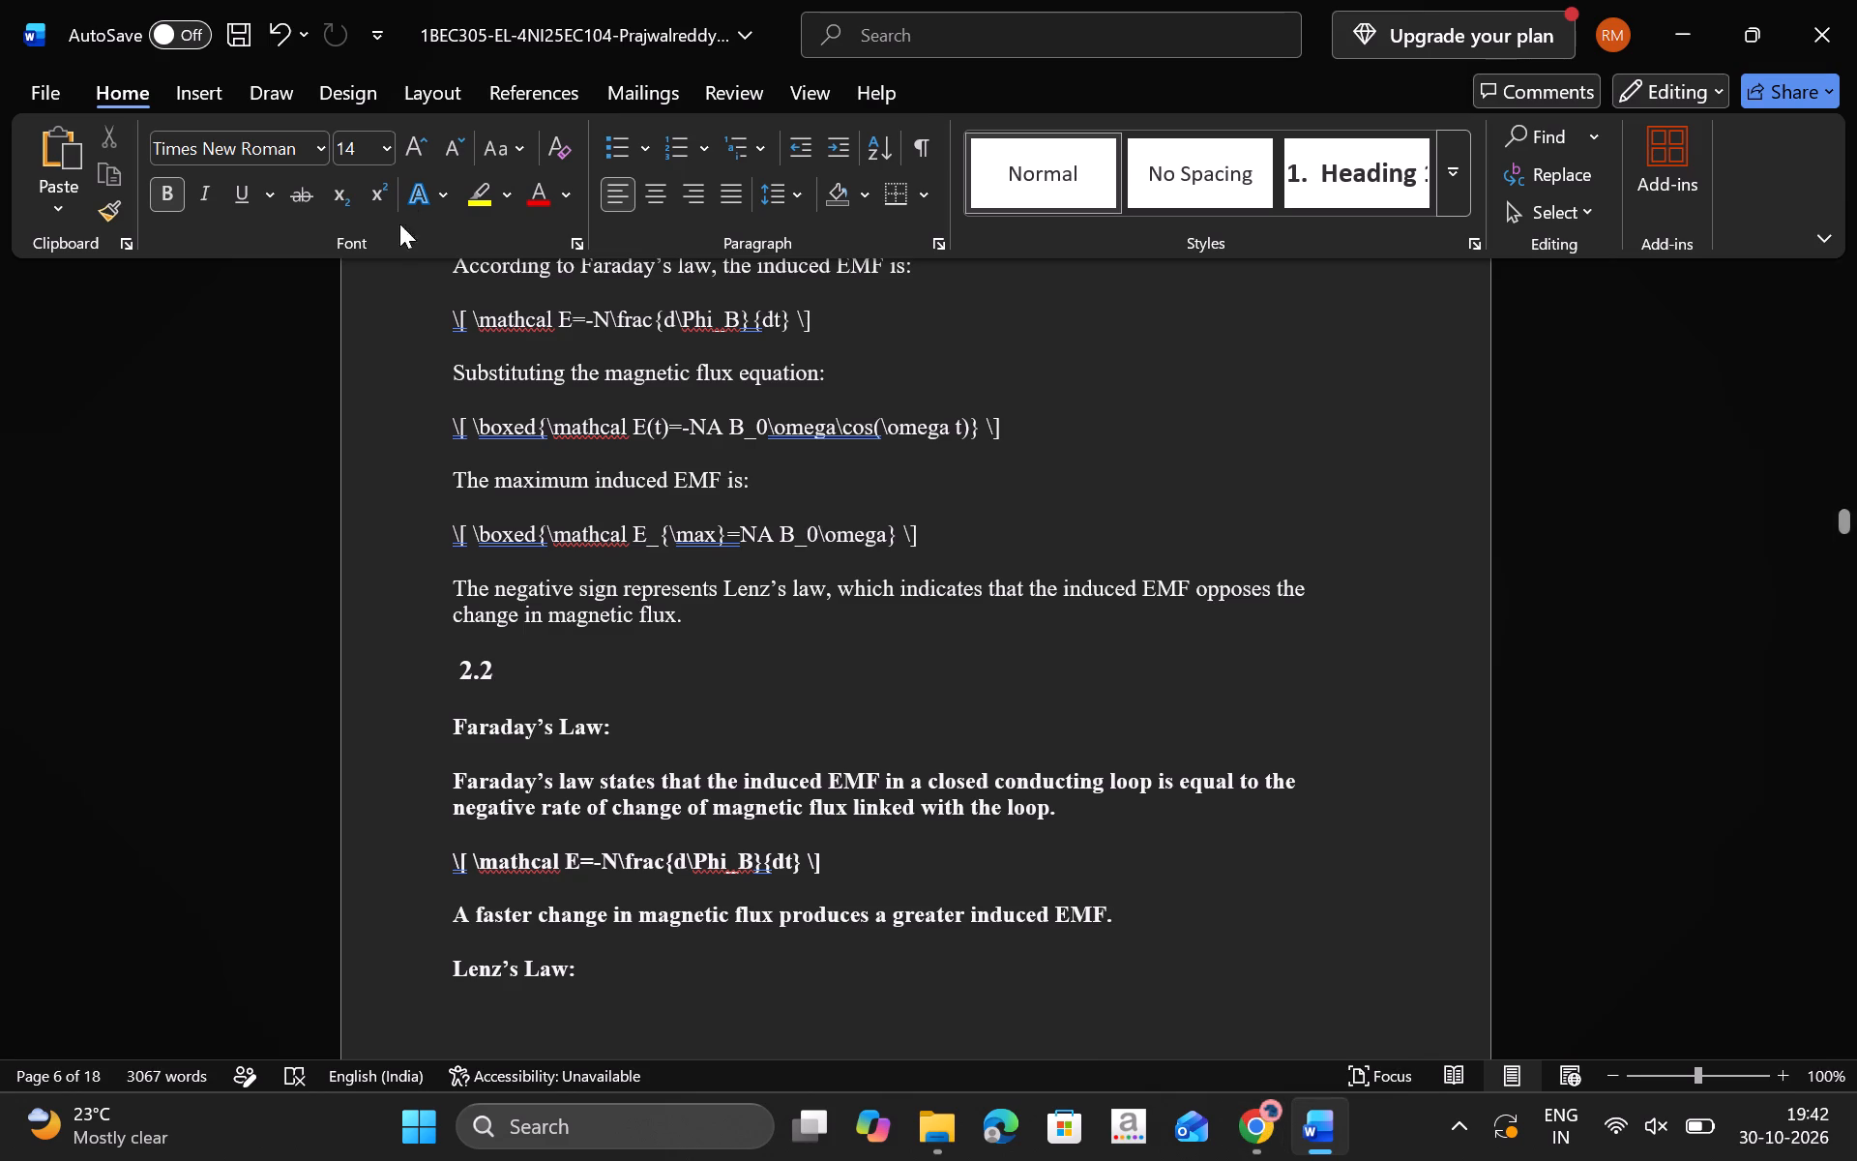
{"action": "left_click", "coordinate": [574, 728]}
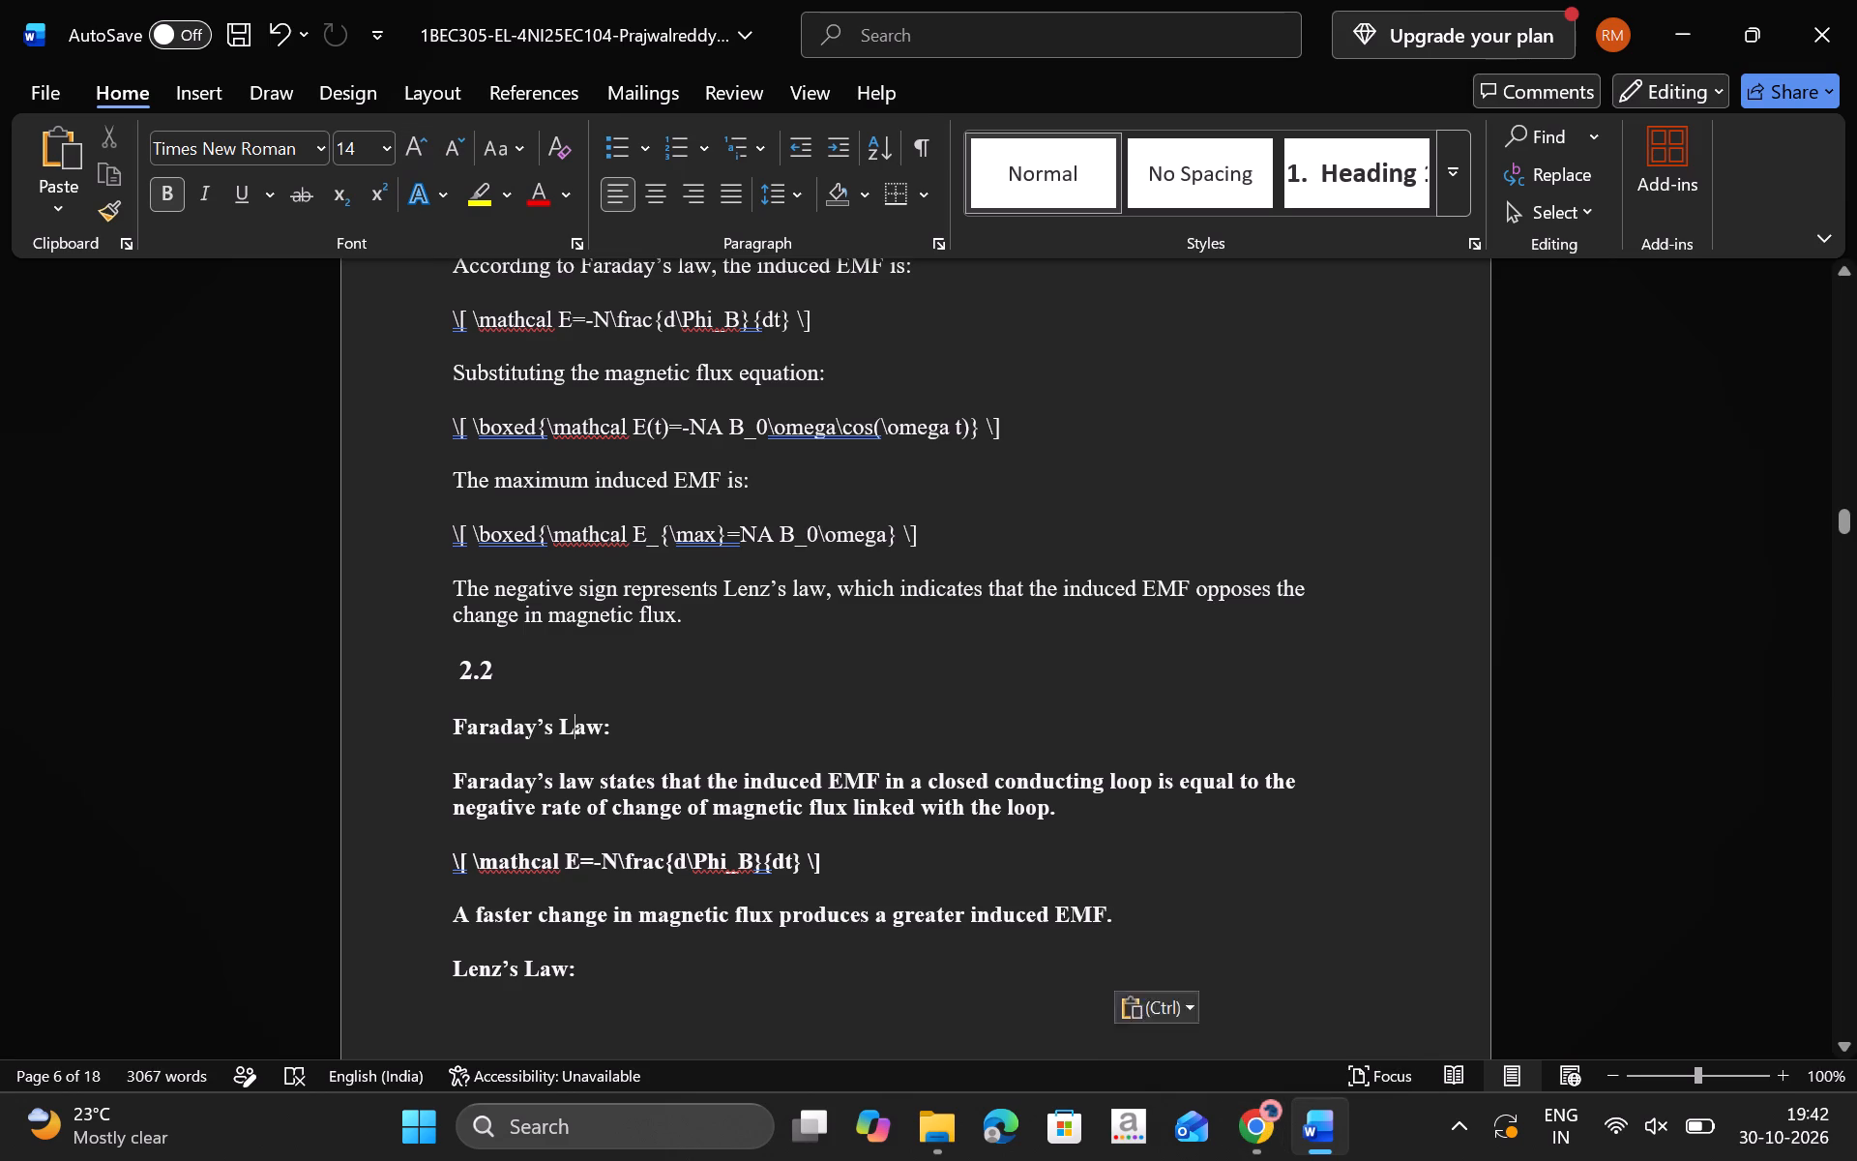
{"action": "left_click", "coordinate": [567, 785]}
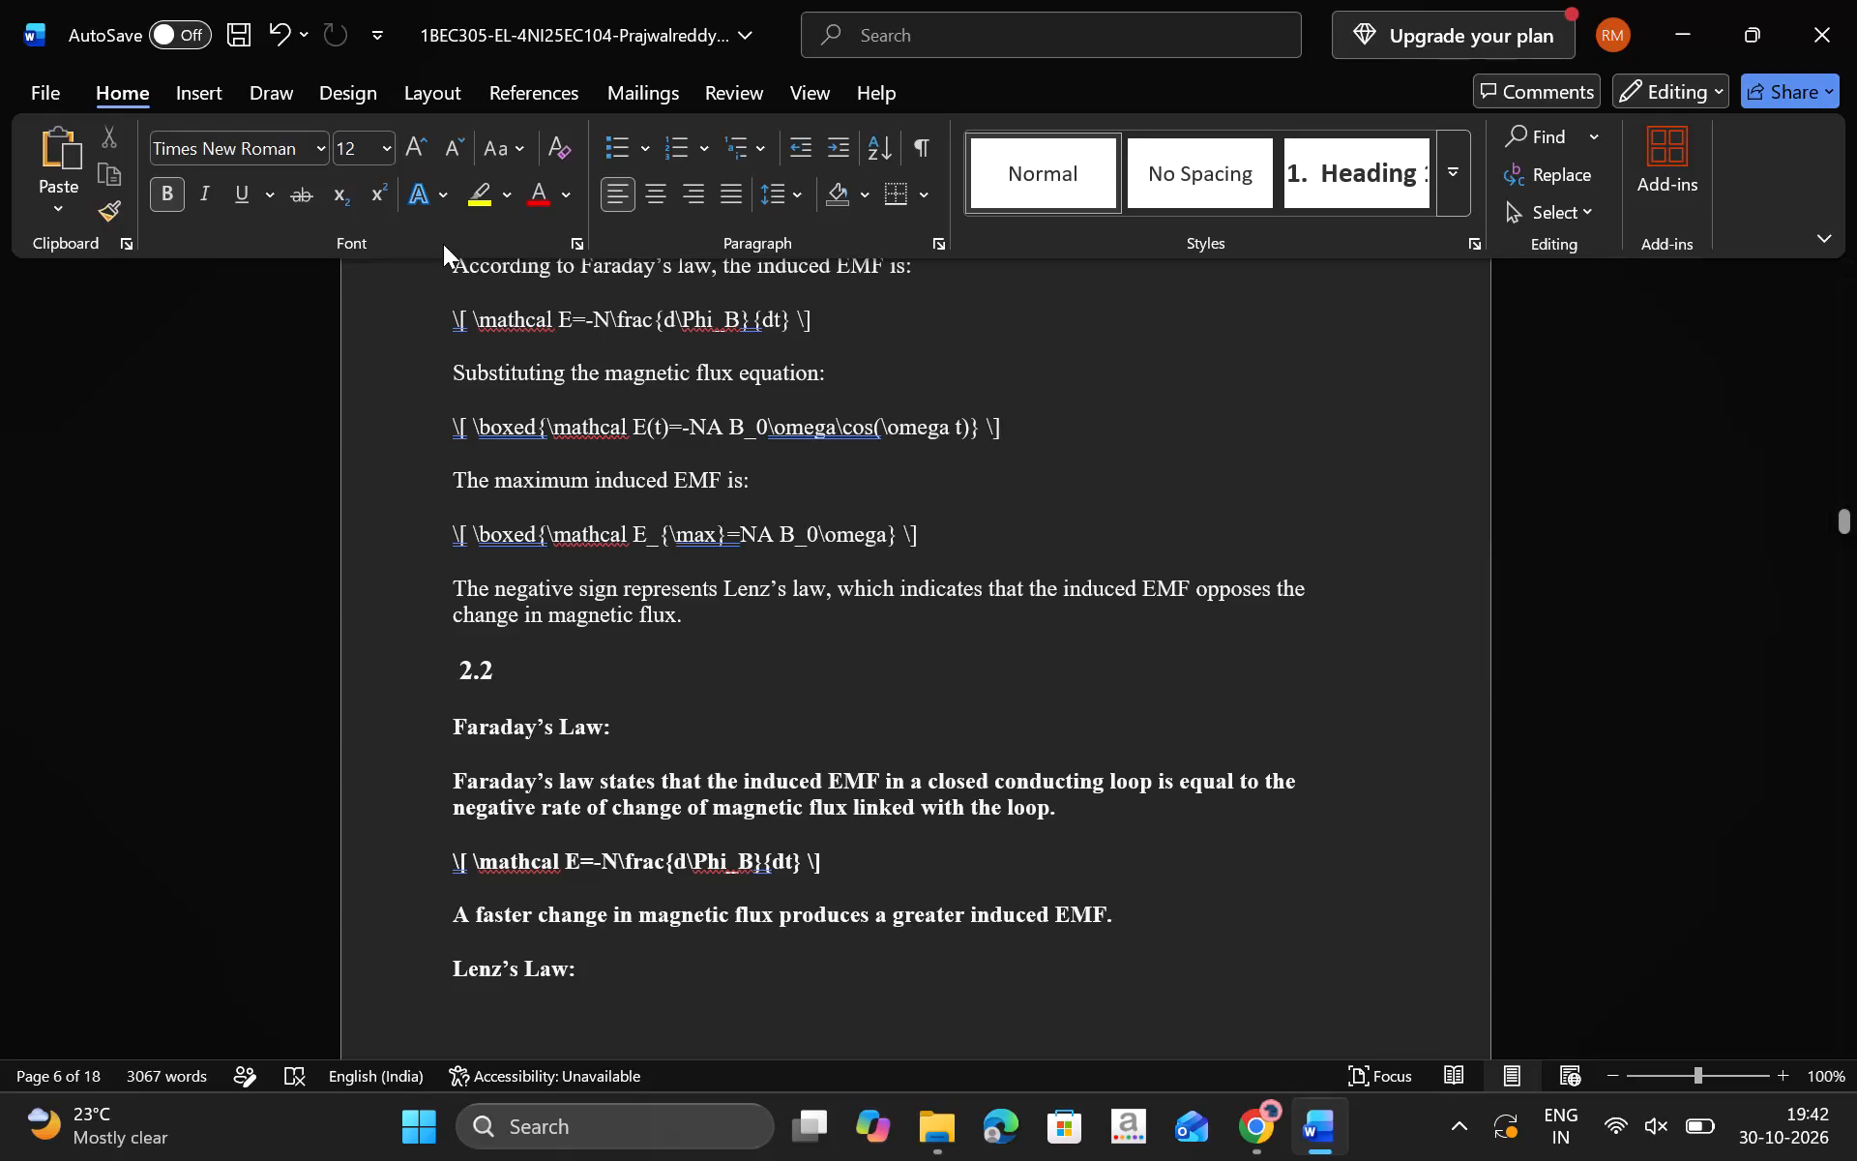
{"action": "left_click", "coordinate": [323, 148]}
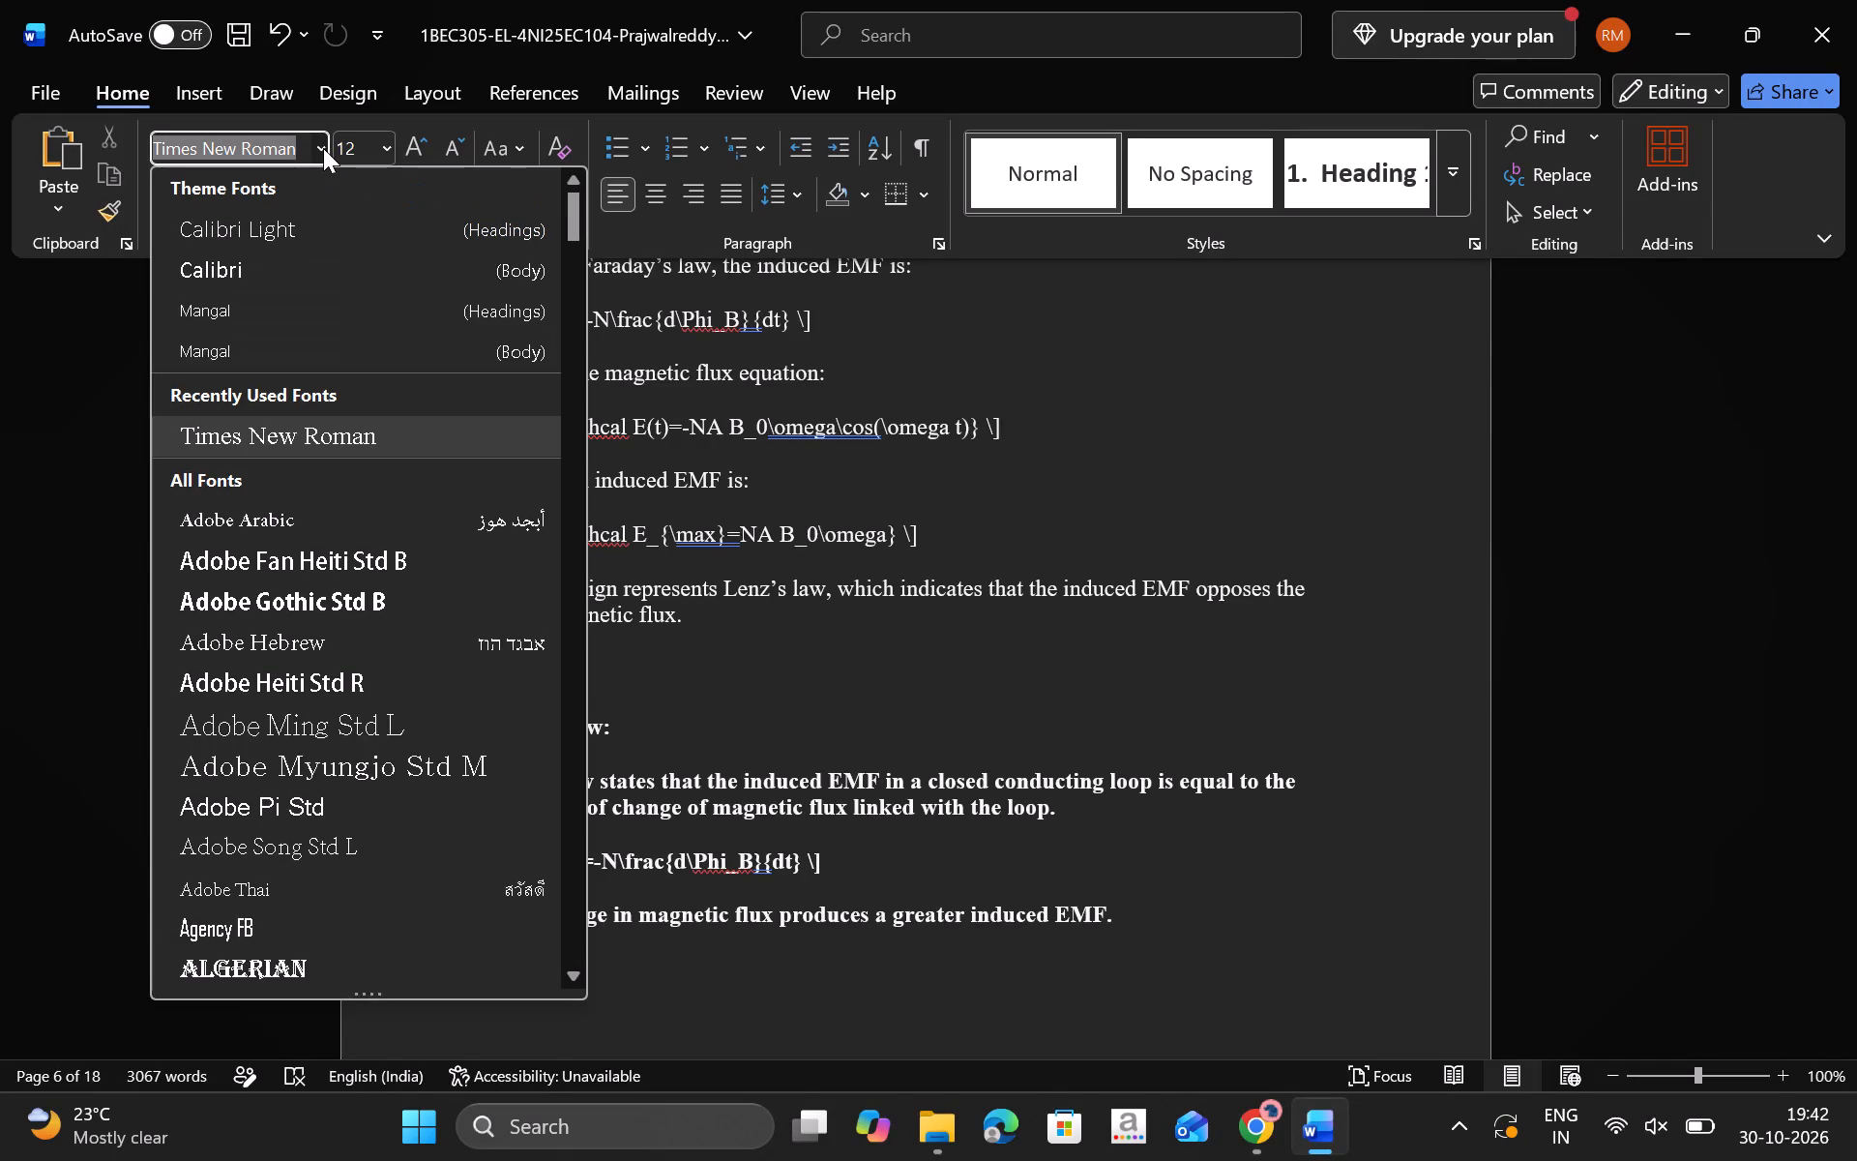
{"action": "left_click", "coordinate": [323, 148]}
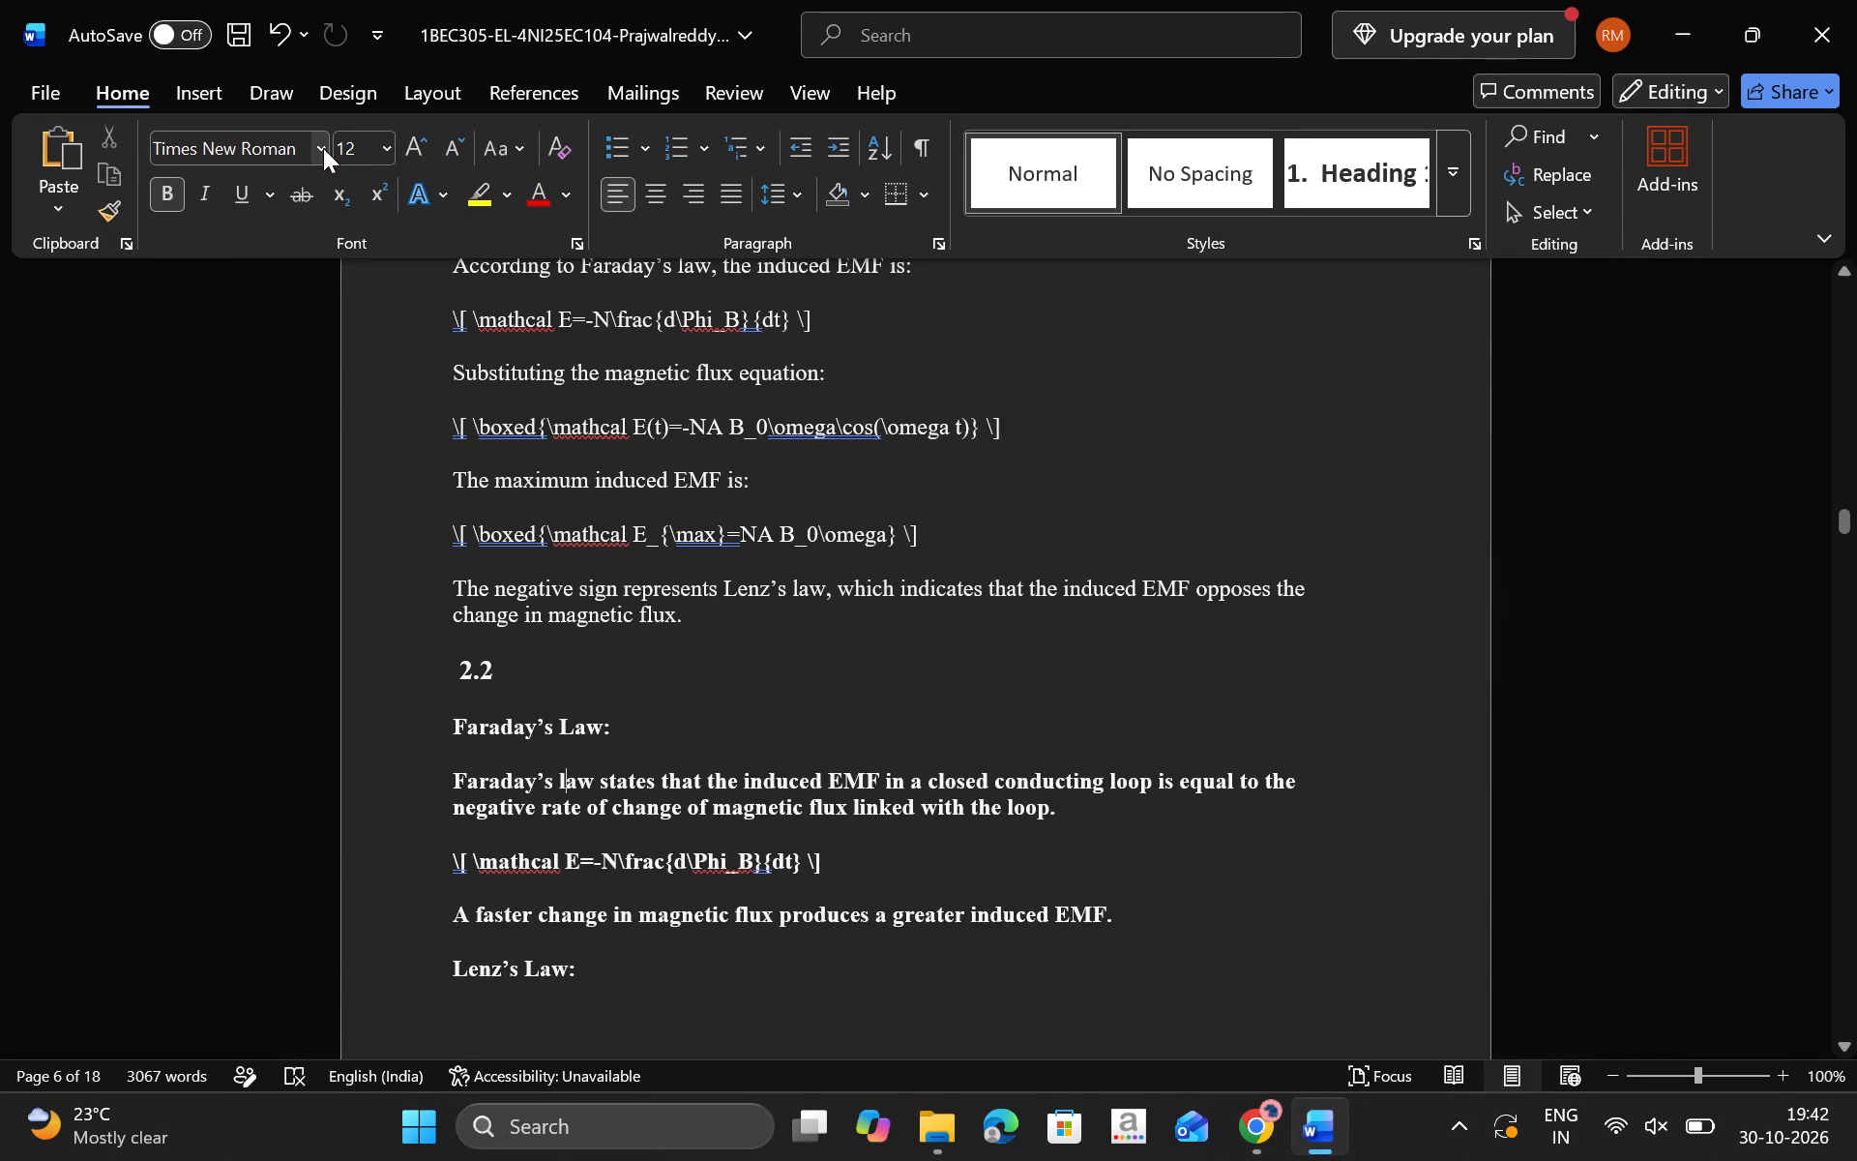
{"action": "left_click", "coordinate": [538, 359]}
{"action": "left_click", "coordinate": [580, 728]}
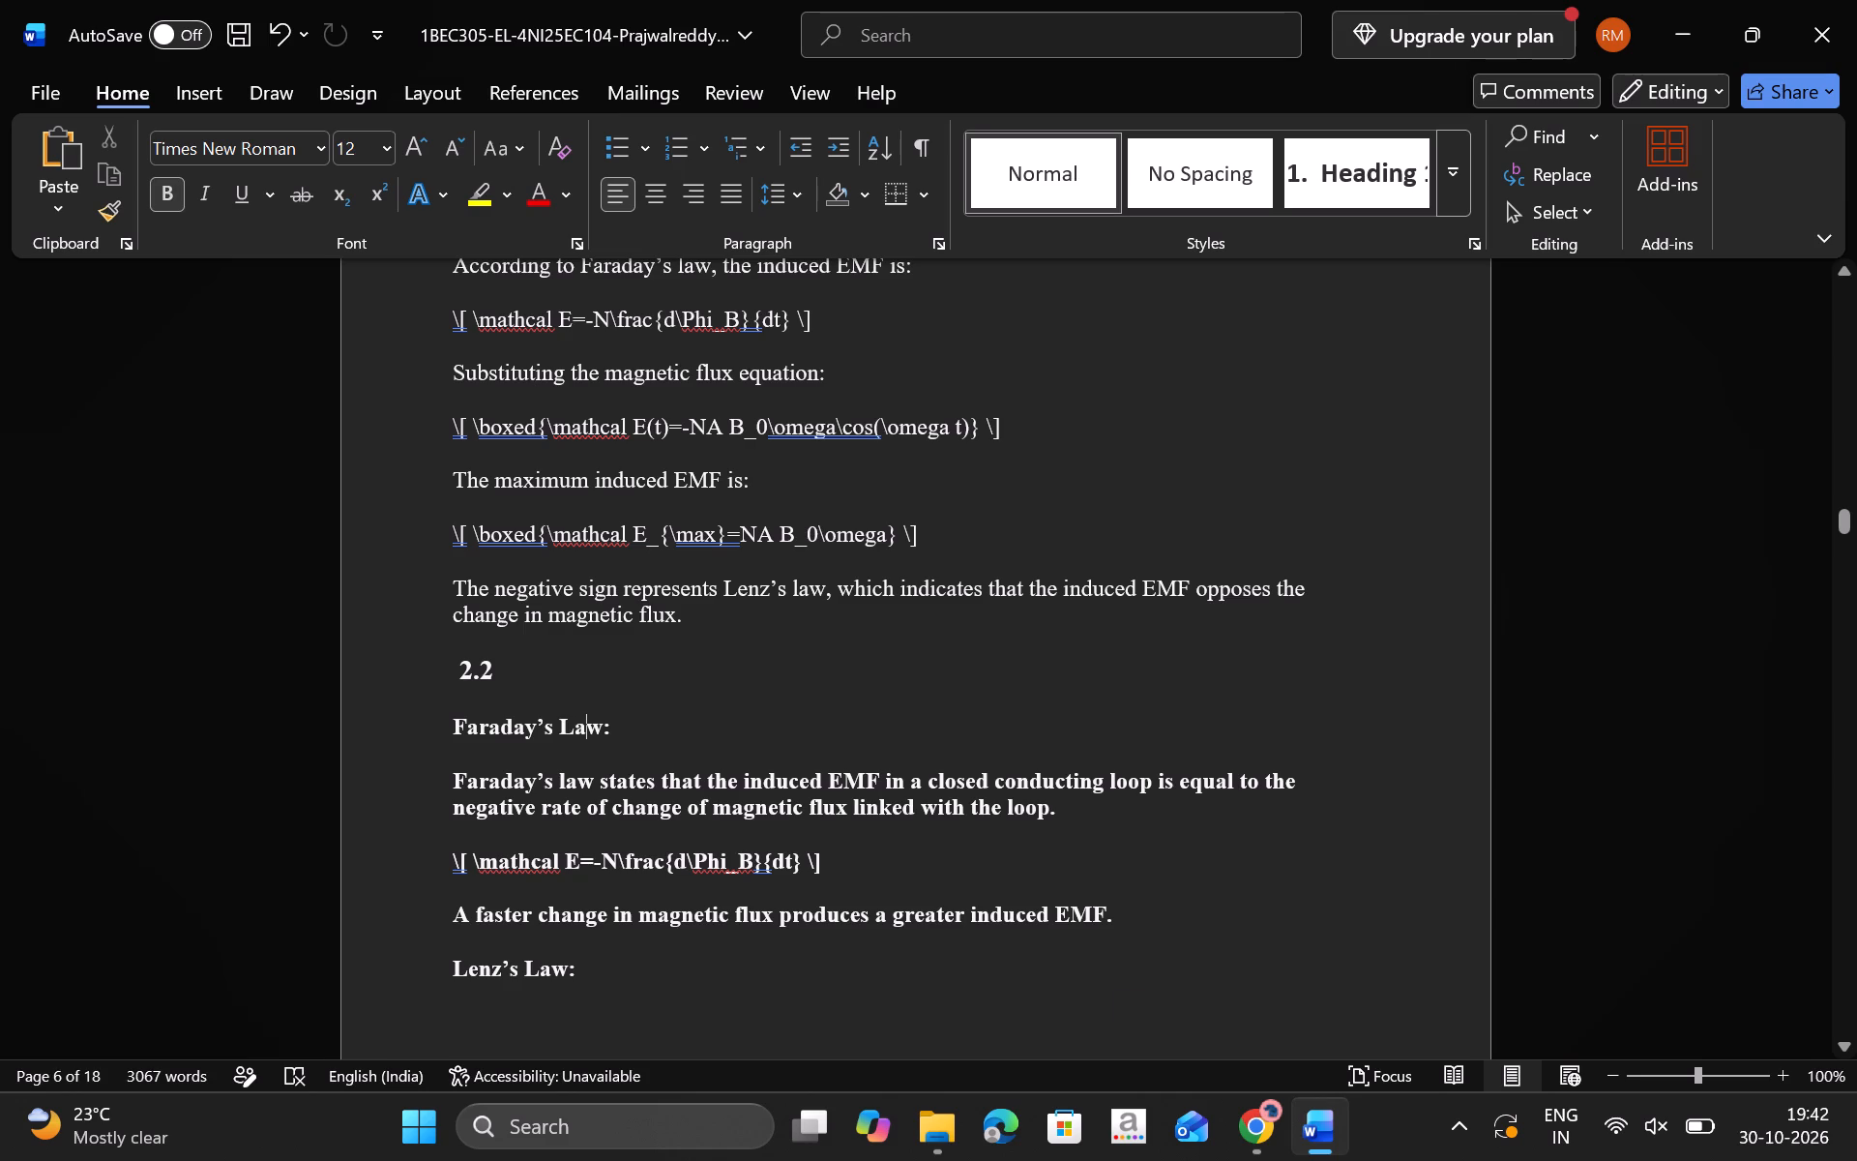
Delete the bold pasted text below 2.2, from "Faraday's Law:" through the sentence about the opposing effect.
{"action": "left_click", "coordinate": [701, 985]}
{"action": "left_click_drag", "start_coordinate": [701, 985], "coordinate": [660, 892]}
{"action": "left_click", "coordinate": [660, 892]}
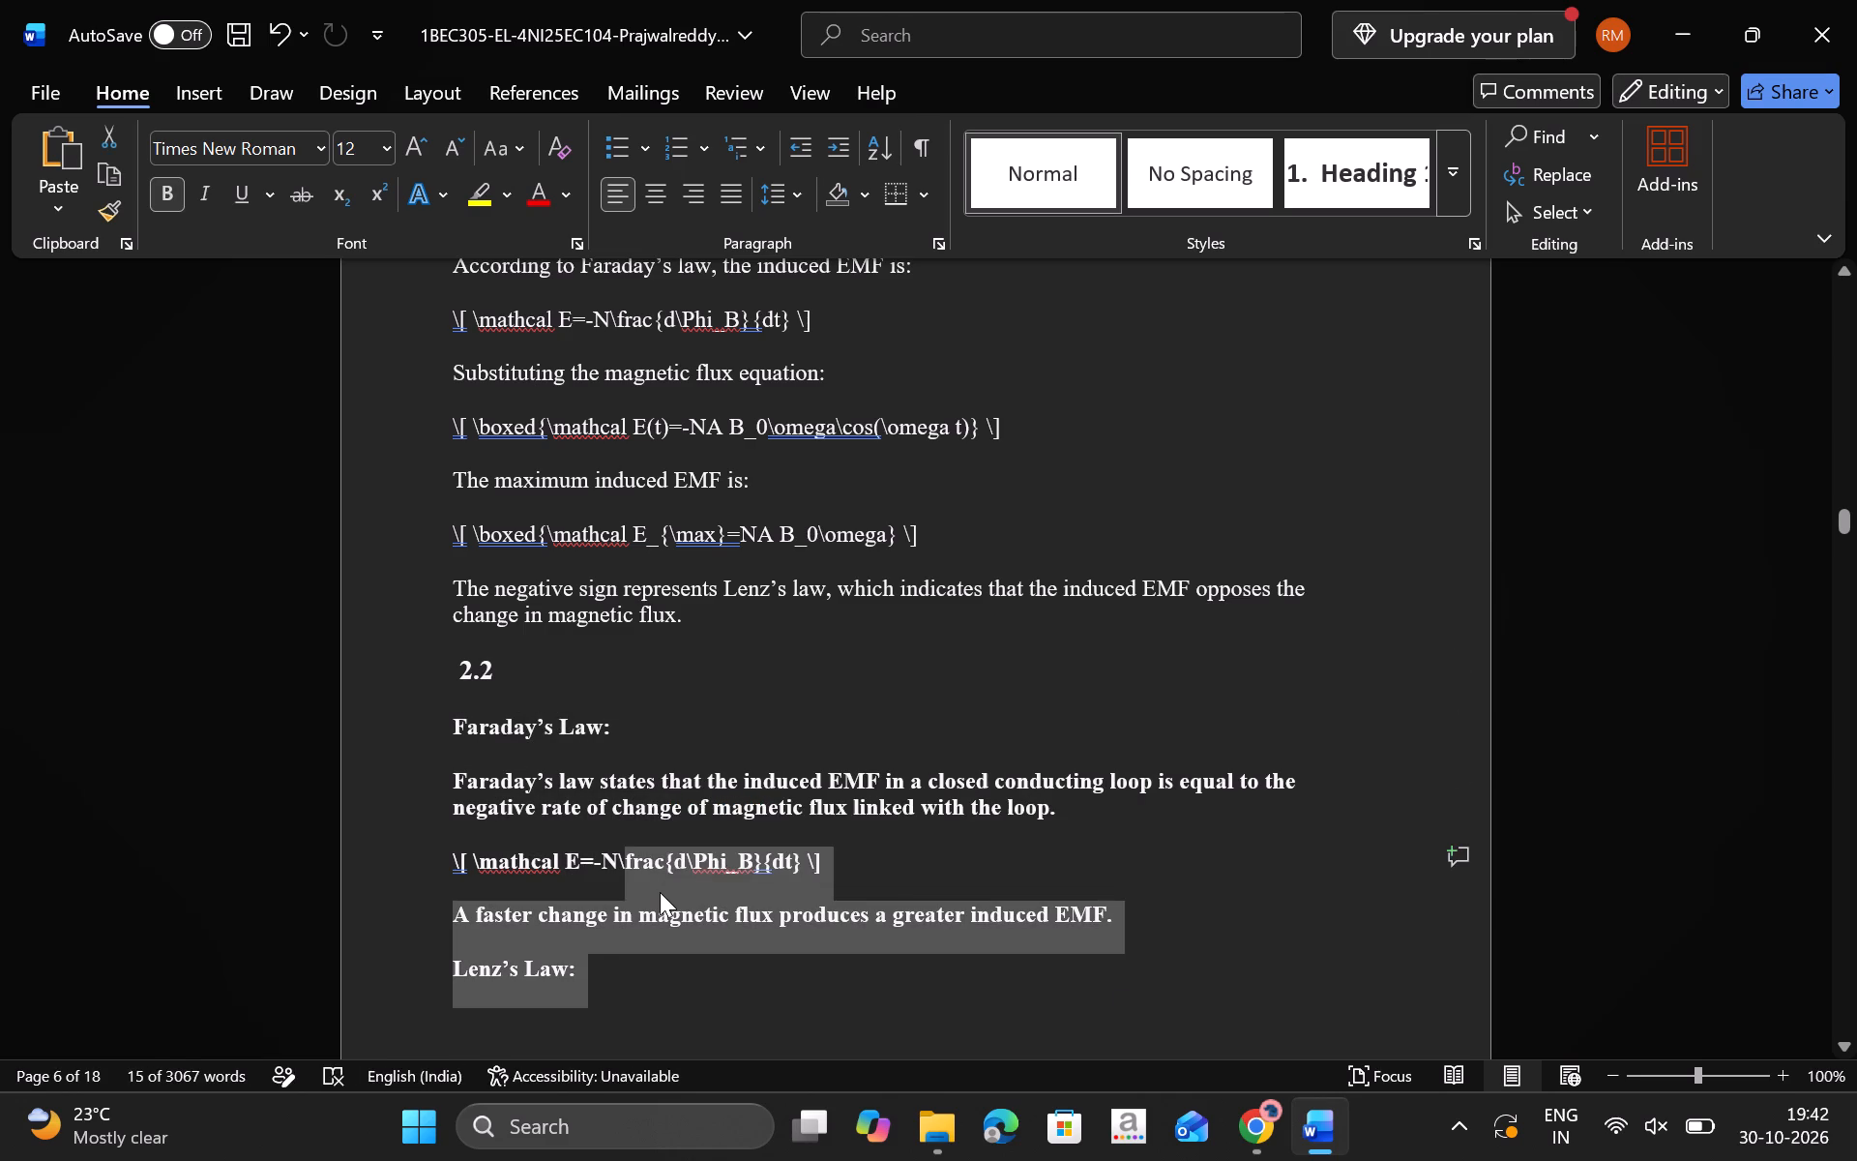
{"action": "scroll", "coordinate": [660, 892], "scroll_direction": "down", "scroll_amount": 4}
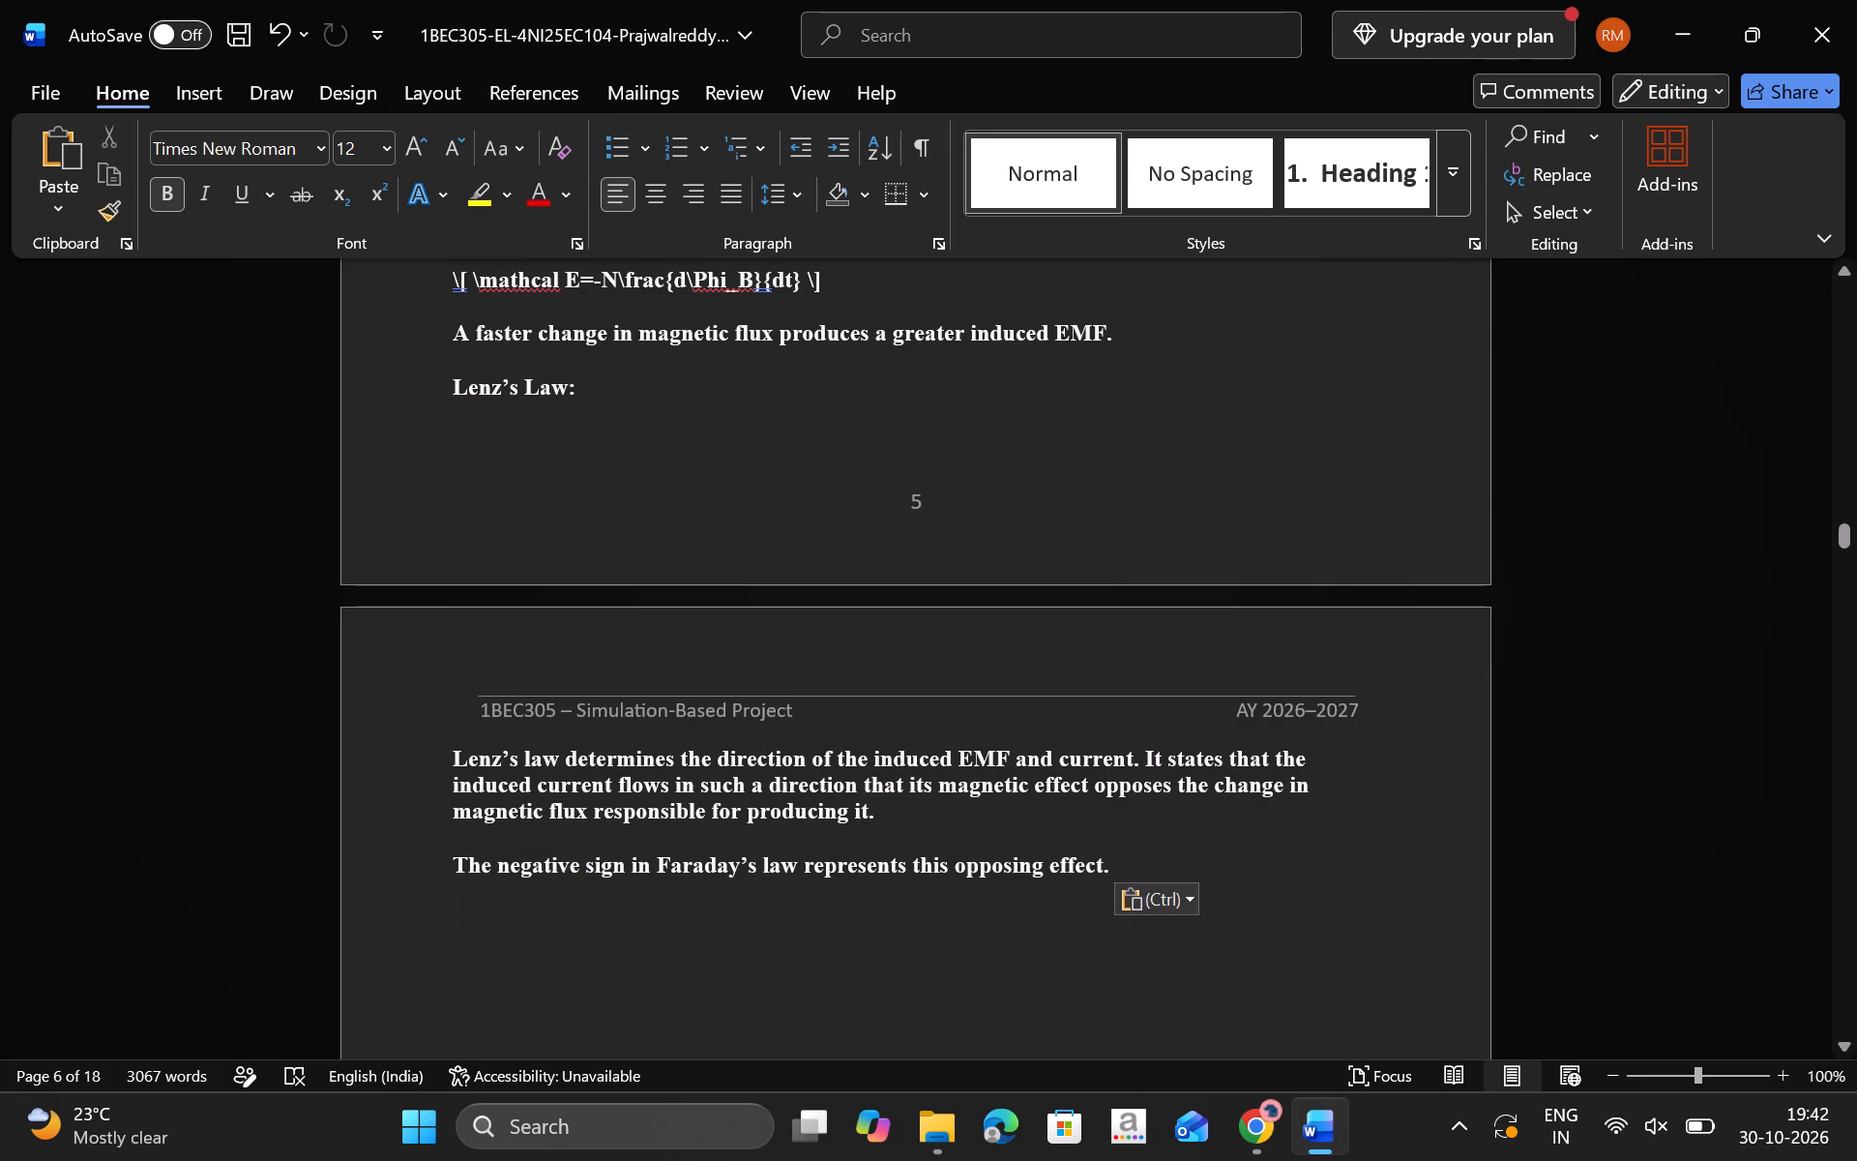
{"action": "left_click", "coordinate": [1111, 858]}
{"action": "left_click_drag", "start_coordinate": [1111, 858], "coordinate": [1107, 857]}
{"action": "left_click_drag", "start_coordinate": [1107, 857], "coordinate": [645, 507]}
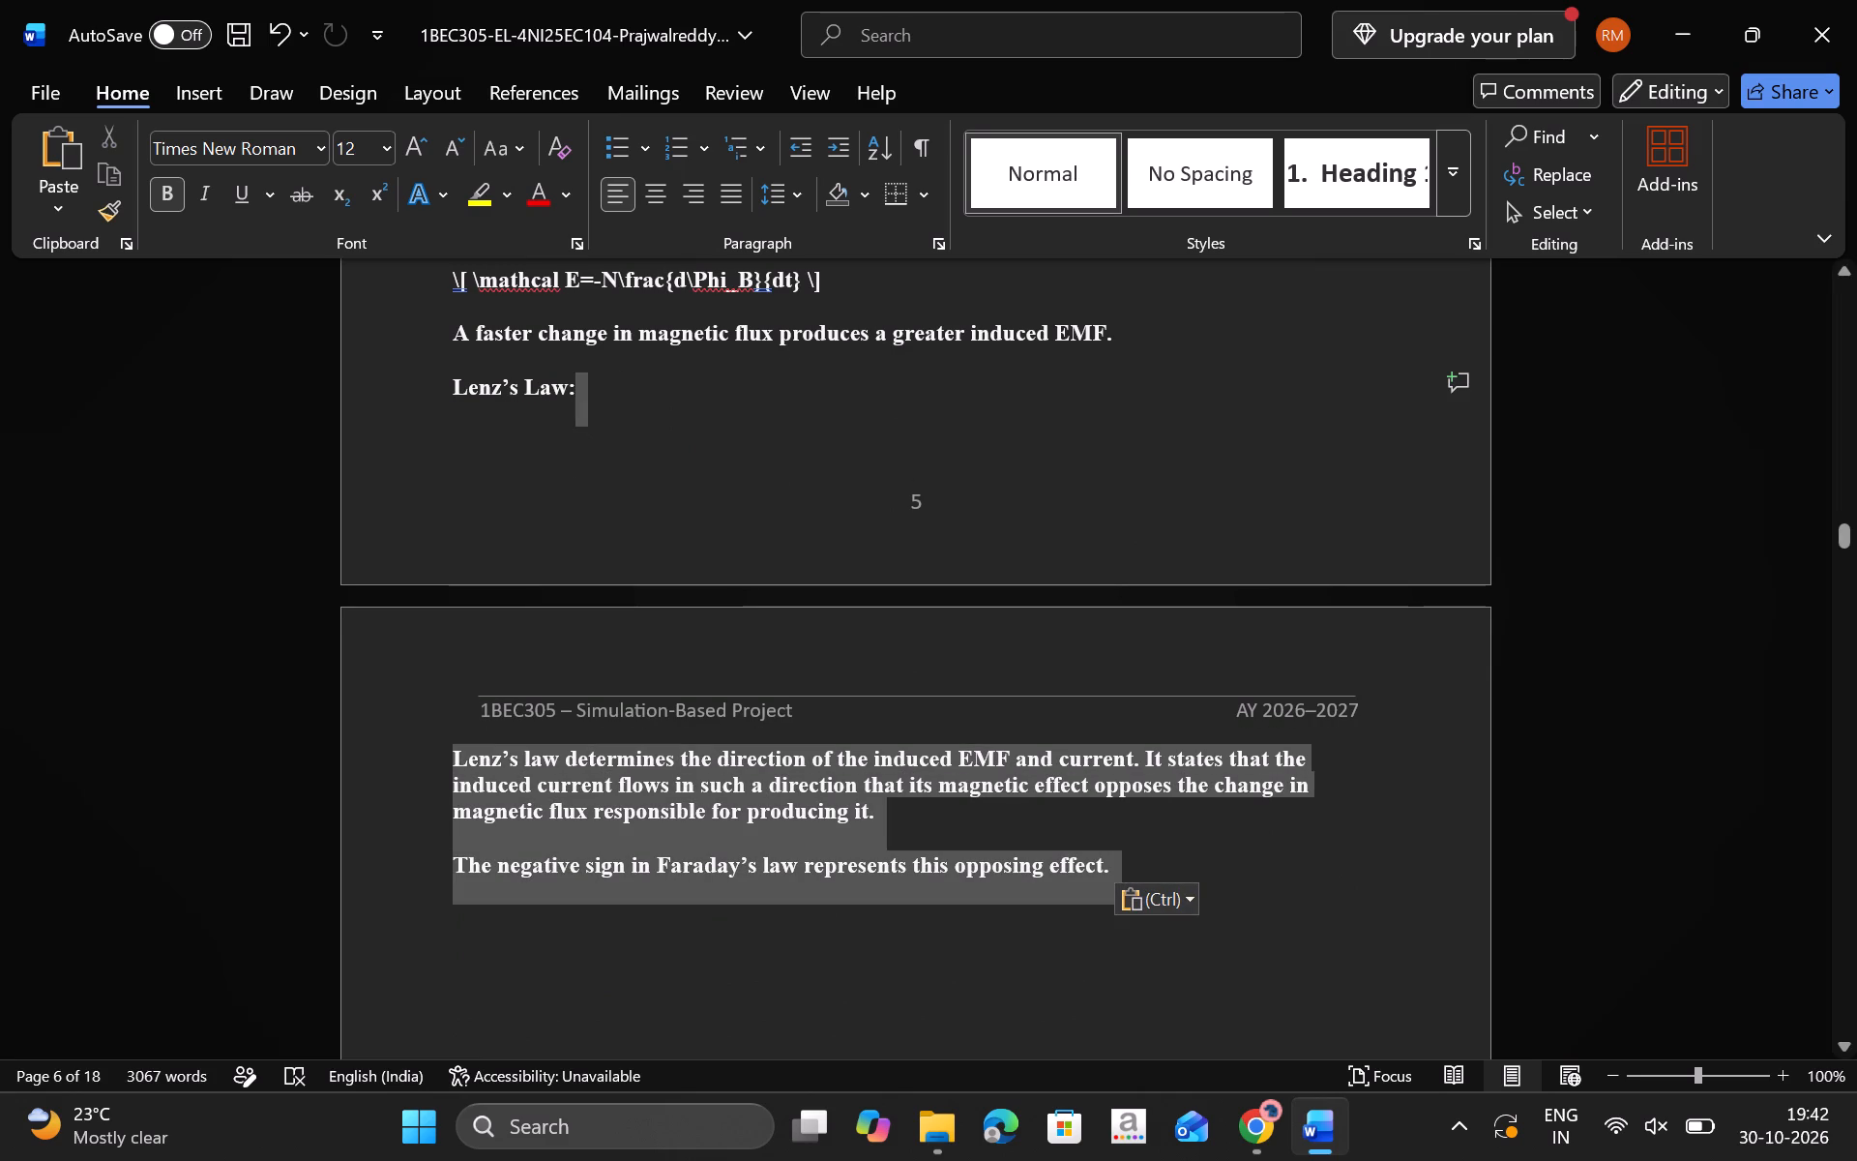
{"action": "left_click_drag", "start_coordinate": [645, 507], "coordinate": [471, 292]}
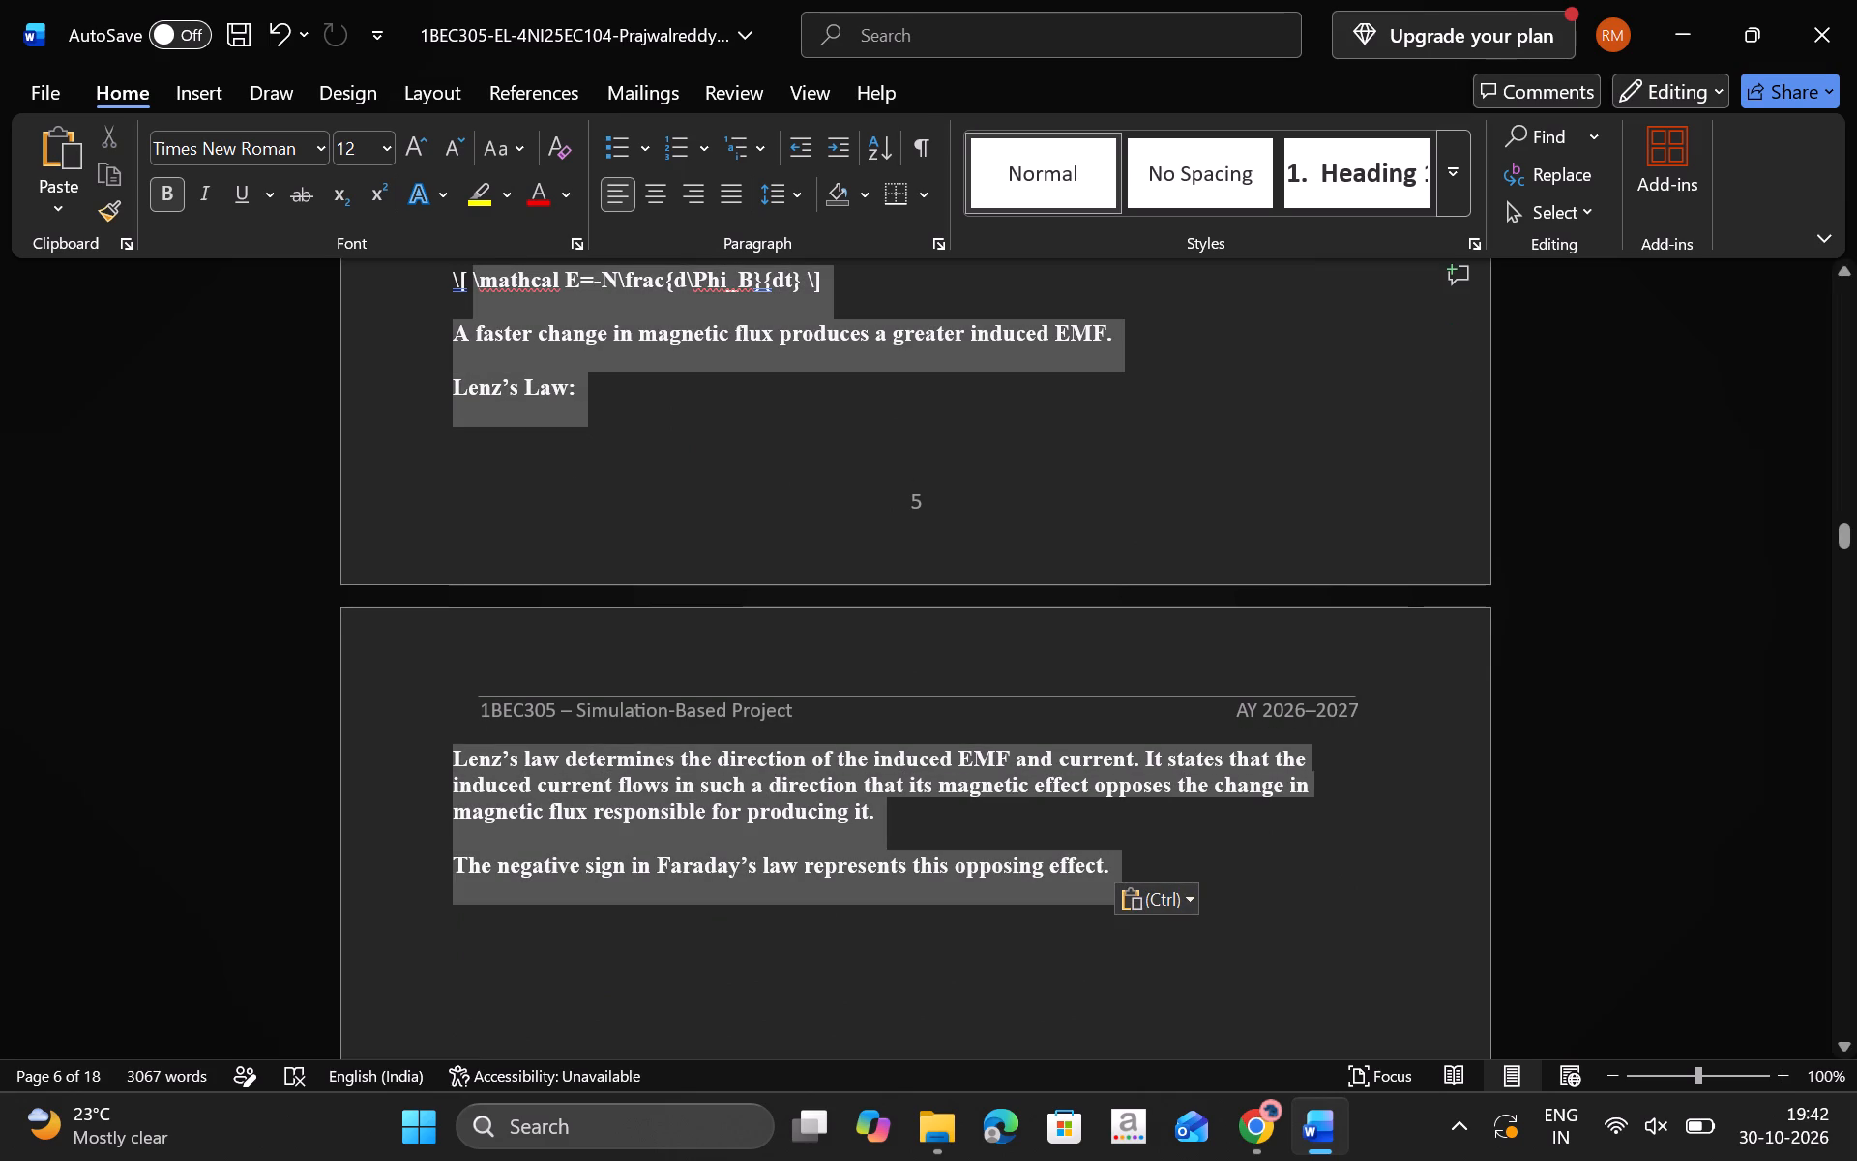
{"action": "left_click_drag", "start_coordinate": [471, 292], "coordinate": [517, 1095]}
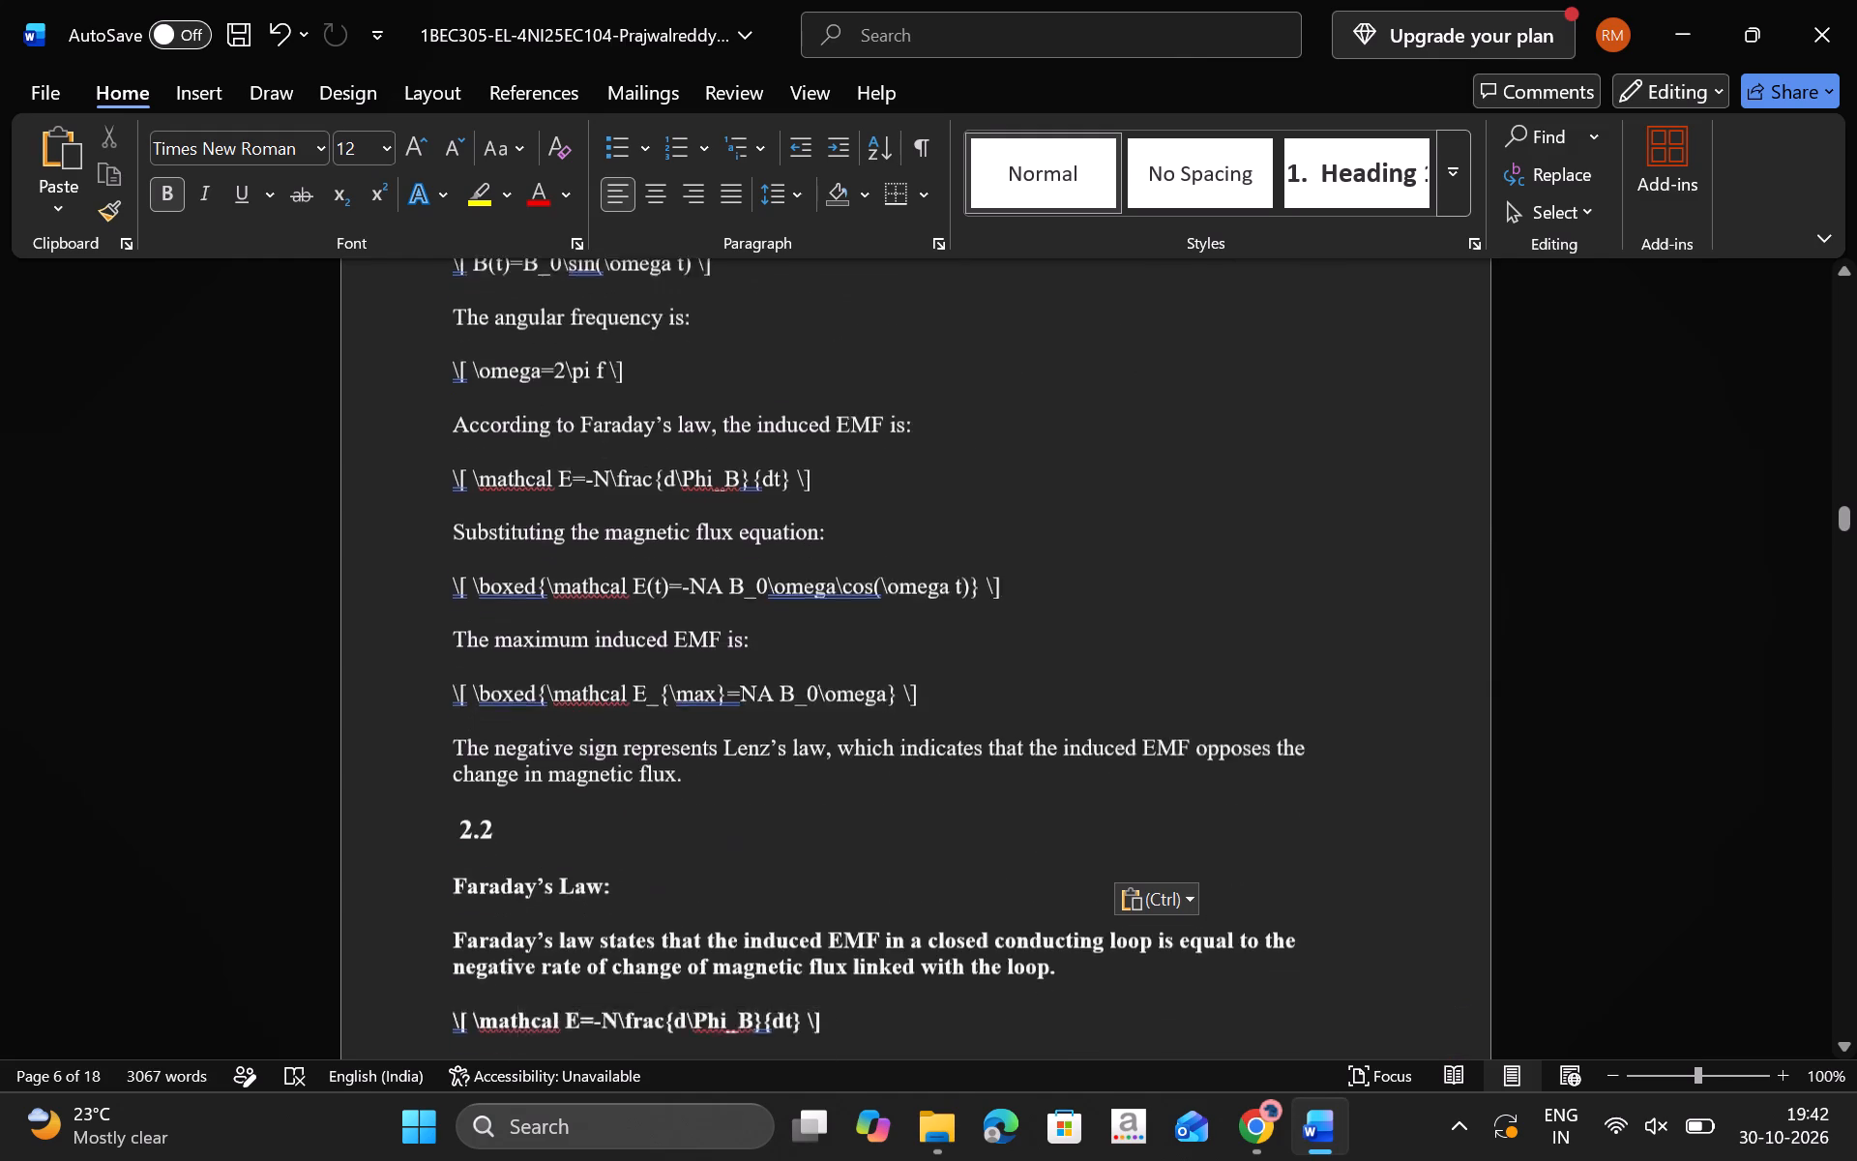
{"action": "left_click_drag", "start_coordinate": [517, 1095], "coordinate": [454, 485]}
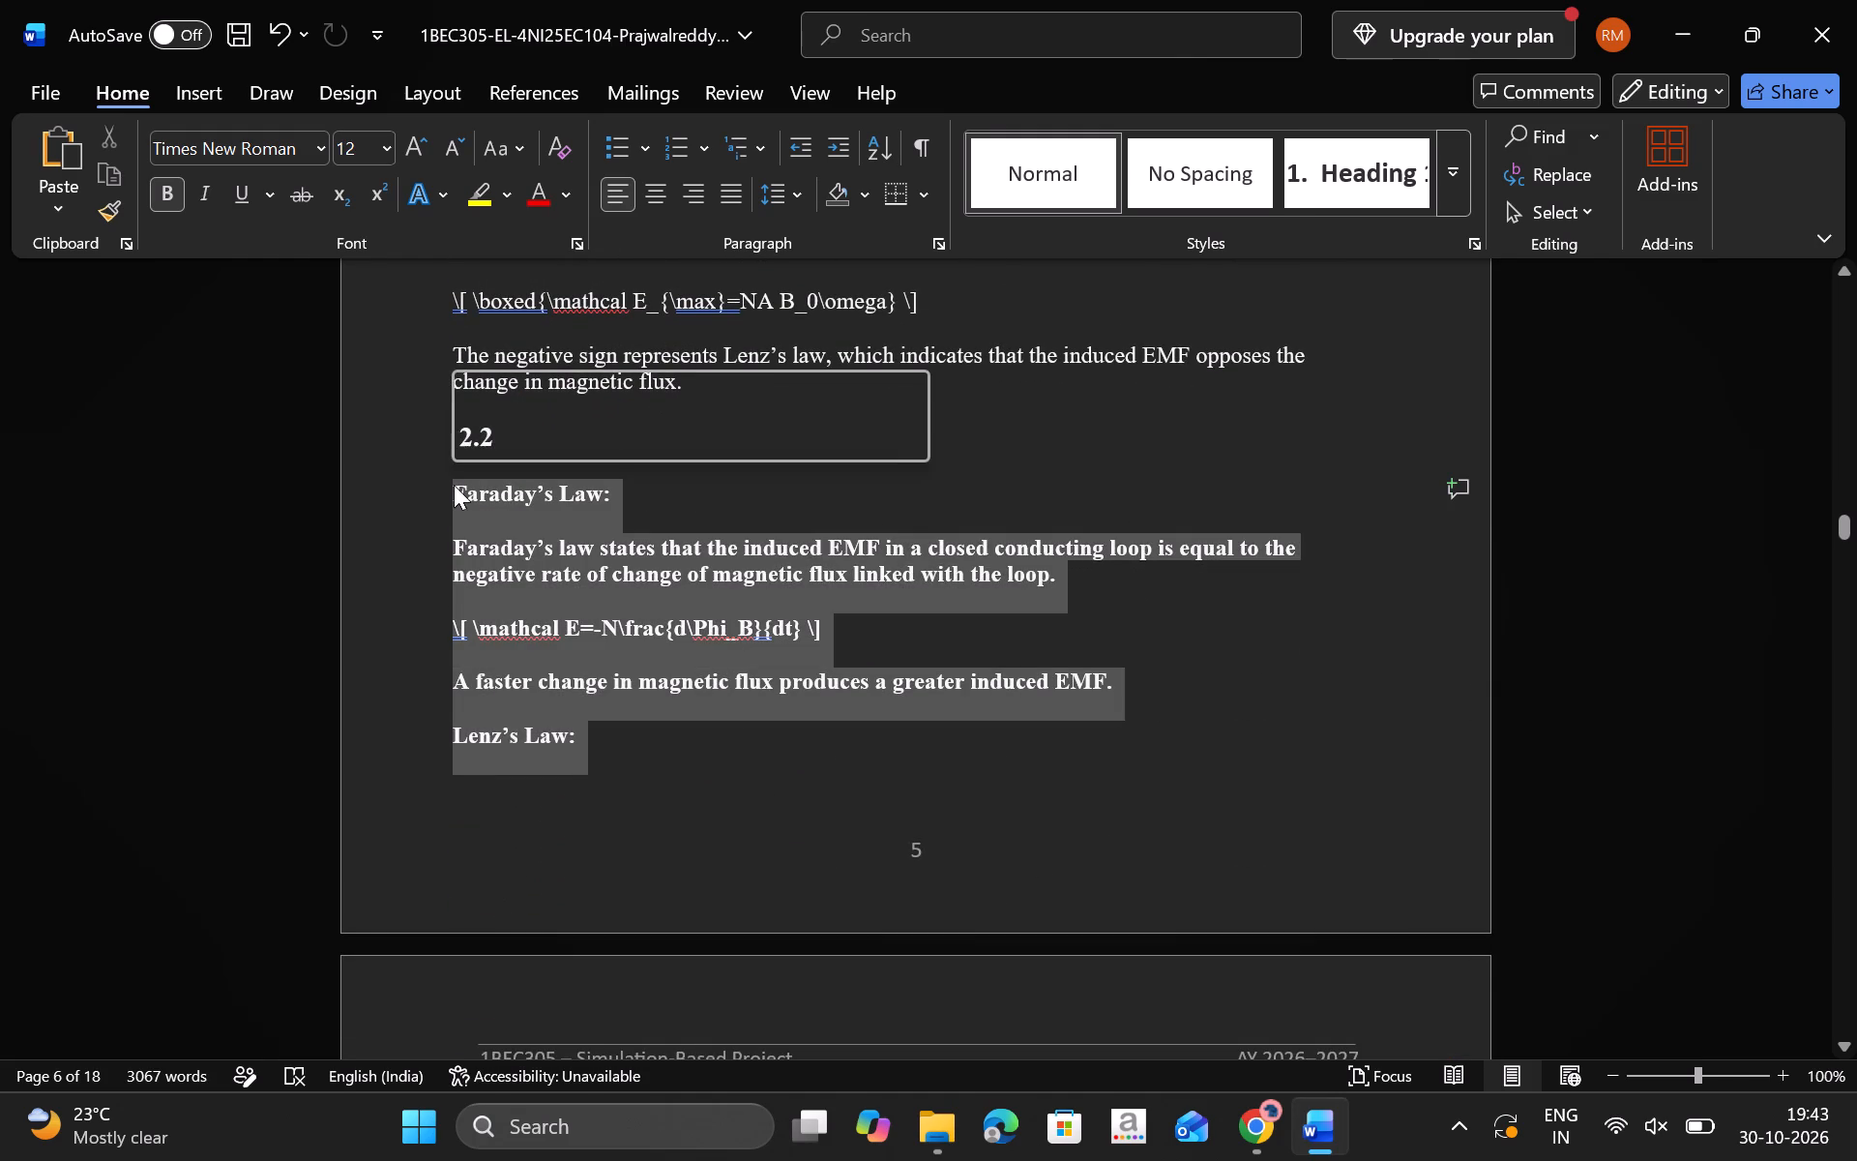
{"action": "key", "text": "Delete"}
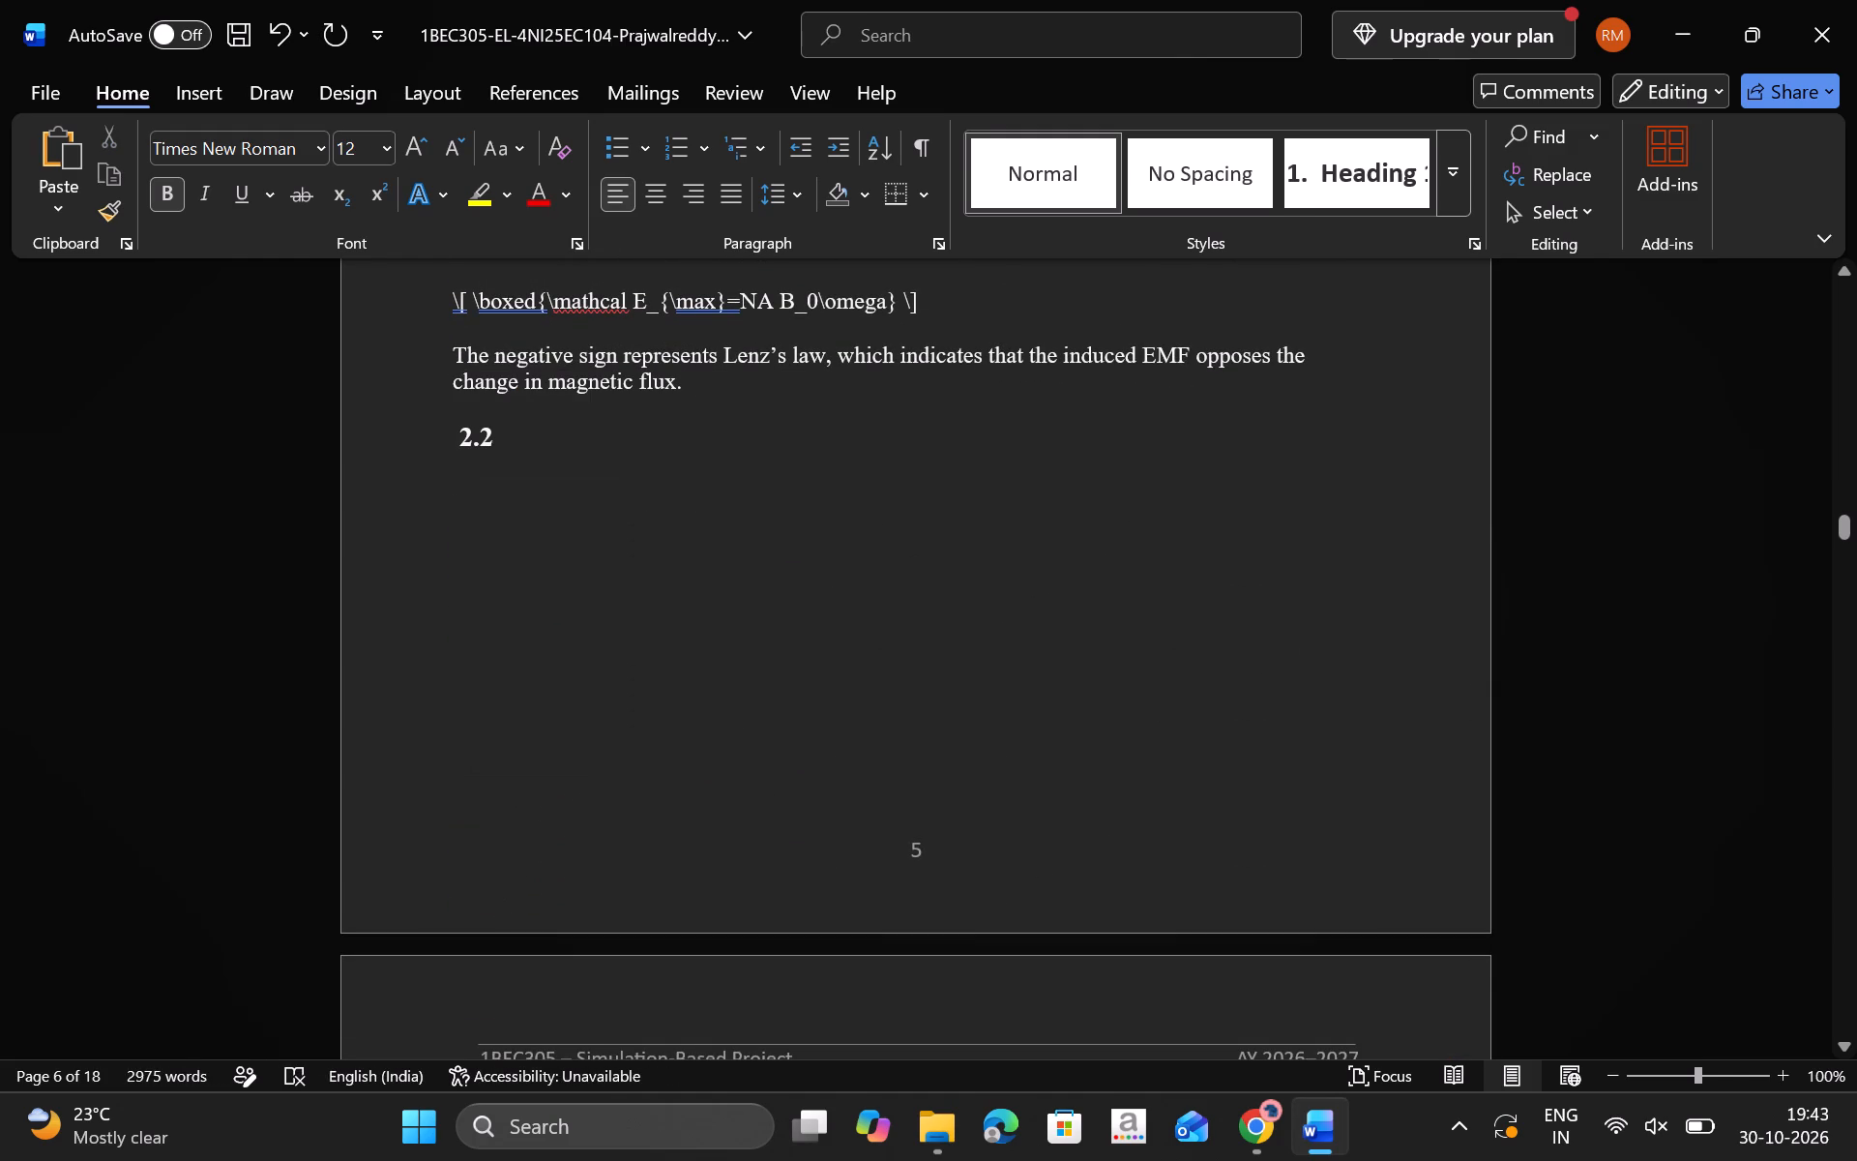